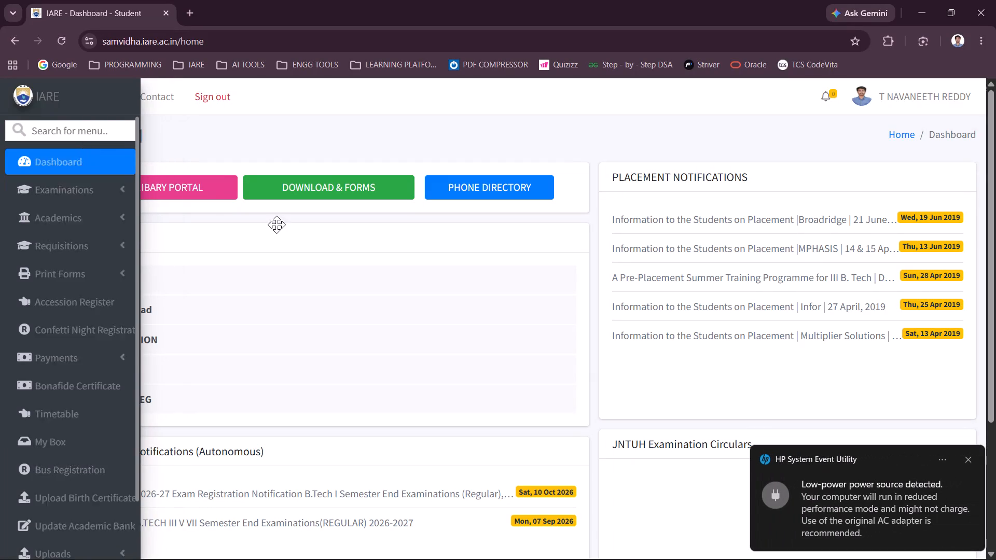
Dismiss the low-power notification and open the AAT-II upload page of the student portal.
left_click(963, 460)
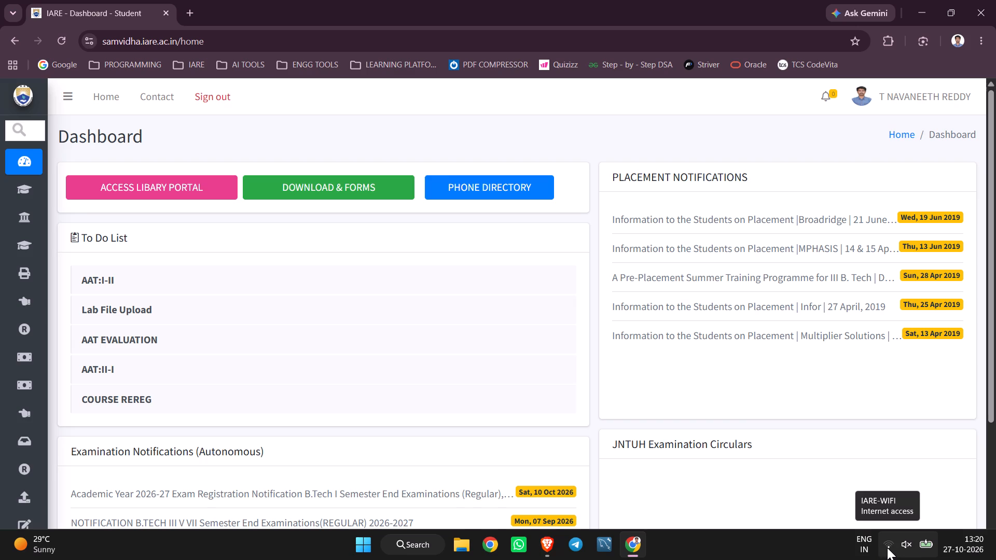
scroll(58, 269, "down", 9)
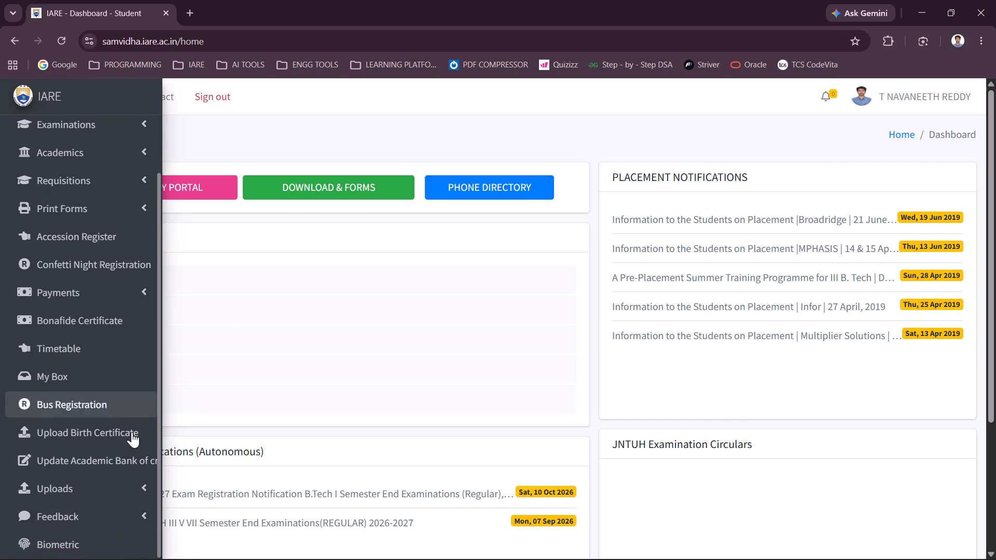
left_click(116, 482)
scroll(112, 449, "down", 3)
scroll(112, 446, "up", 1)
scroll(112, 446, "down", 2)
left_click(80, 440)
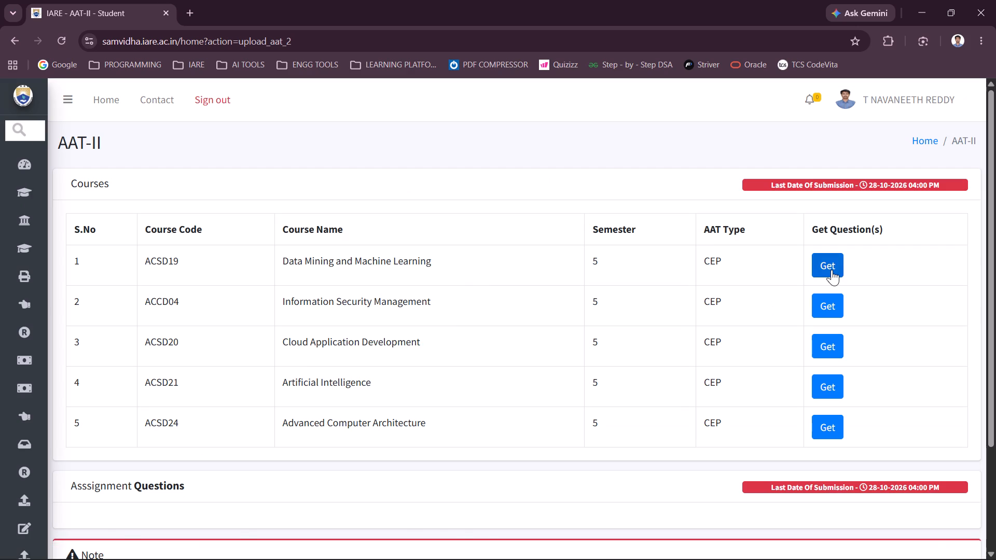
Get the assignment question for Data Mining and Machine Learning (ACSD19) and copy its project title, Fraudulent Transaction Detection.
left_click(832, 270)
key("Return")
scroll(451, 280, "down", 5)
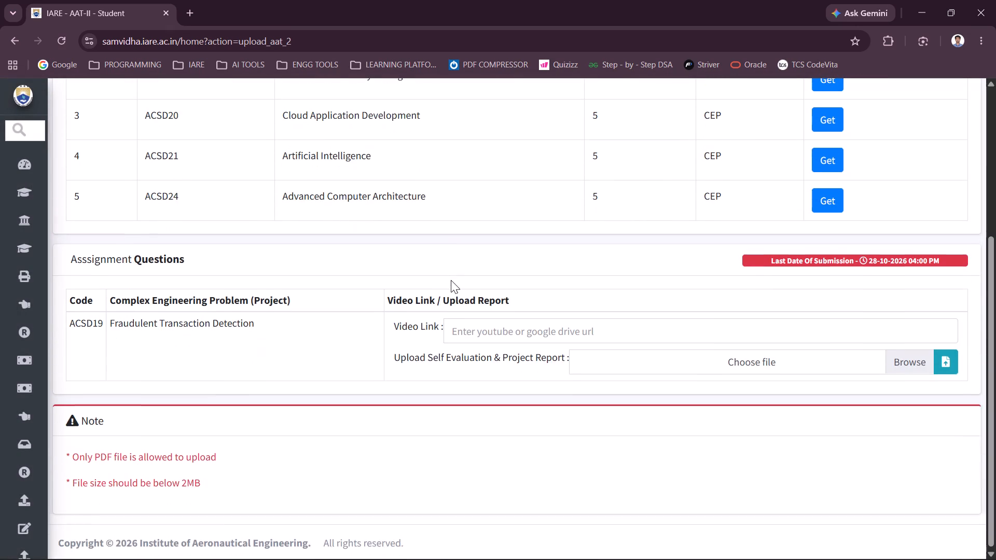
triple_click(157, 324)
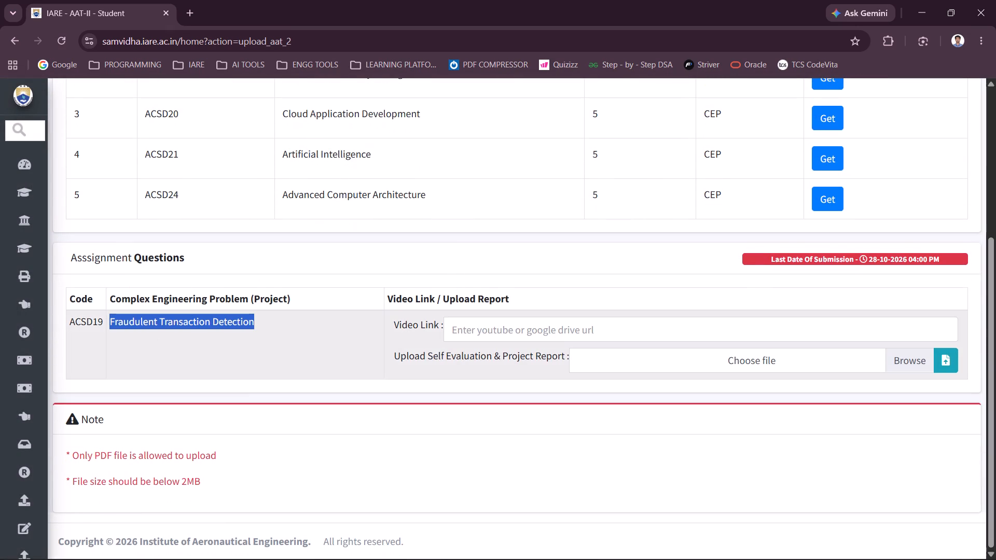
key("ctrl+c")
In File Explorer, open OOSE CEP.pdf from NAVANEETH > ENGINEERING > 2 - 2 > AAT 2 - 1 CEP > OOSE and examine its self-assessment form.
key("super+1")
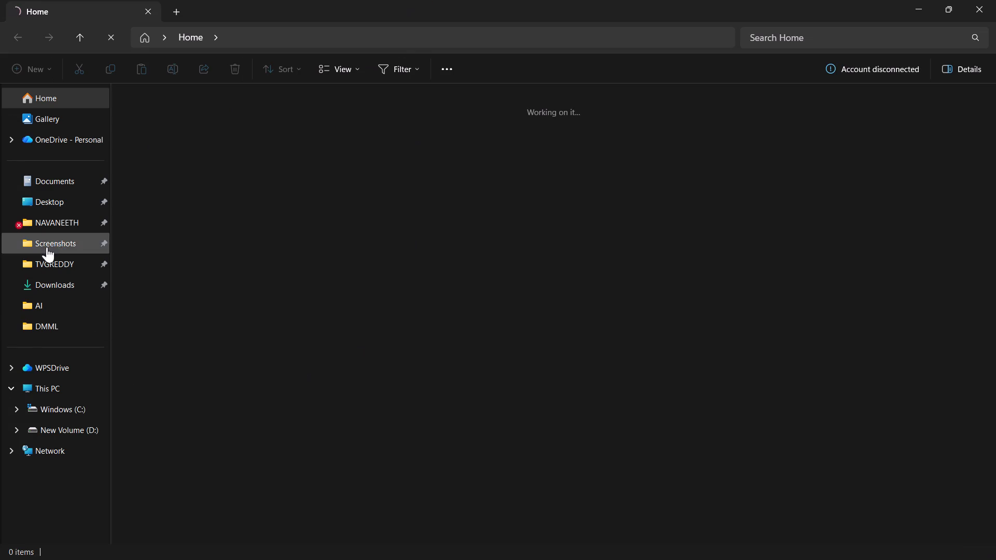
left_click(44, 225)
double_click(145, 147)
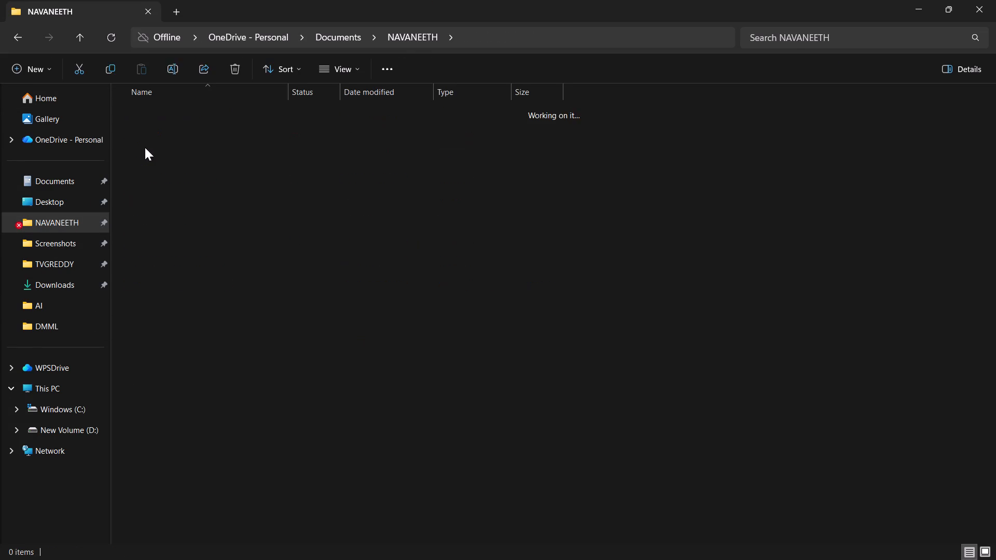
left_click(155, 197)
double_click(157, 184)
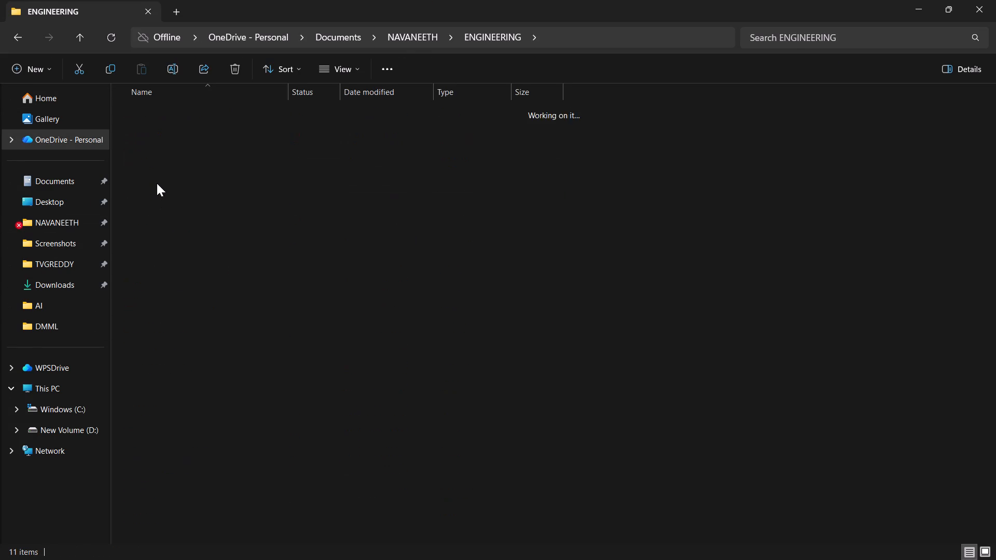
double_click(162, 149)
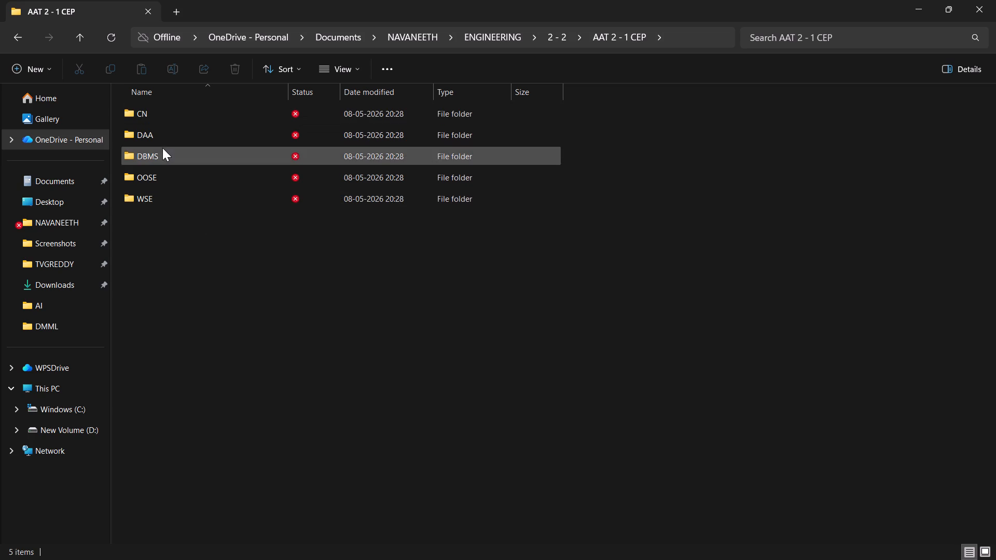
double_click(147, 171)
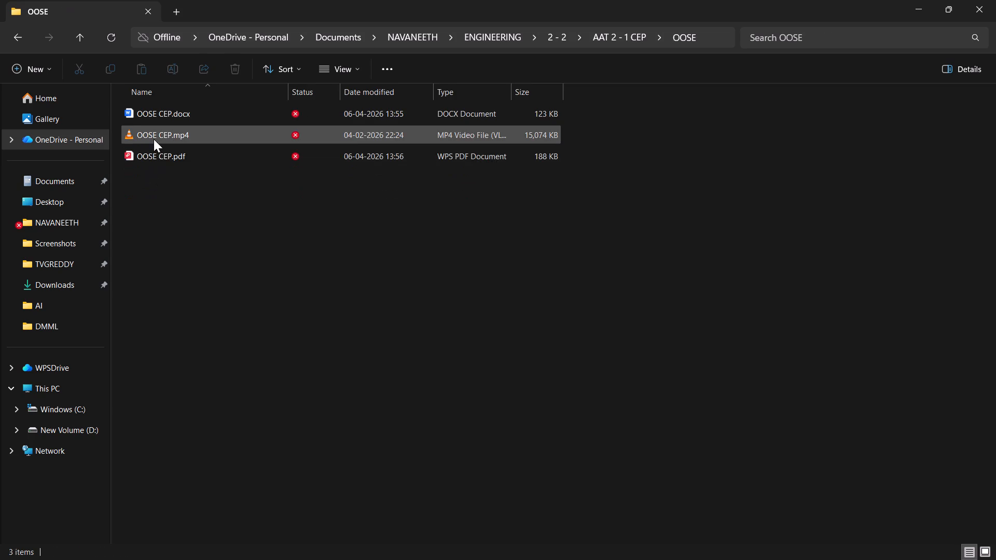
double_click(150, 152)
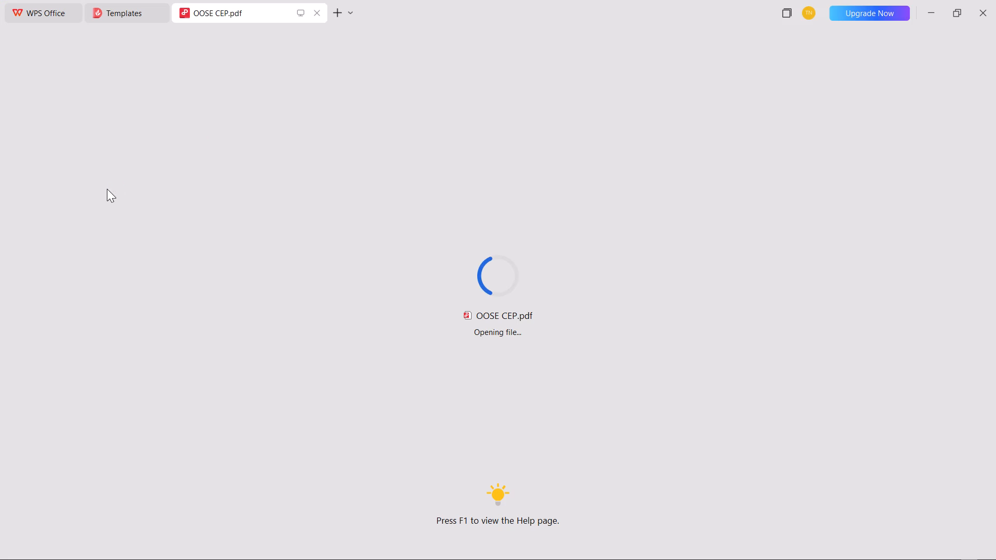
scroll(199, 297, "down", 1)
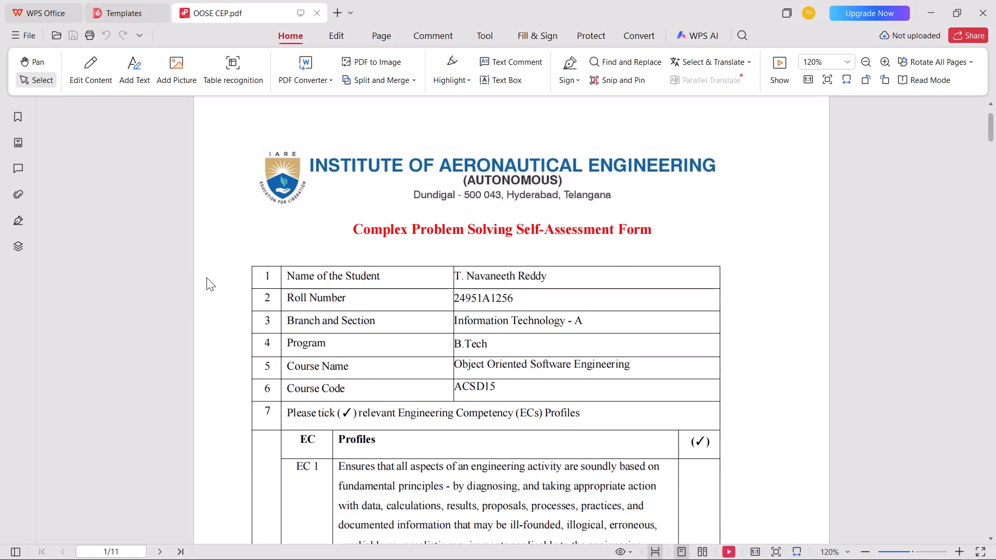
scroll(207, 277, "down", 1)
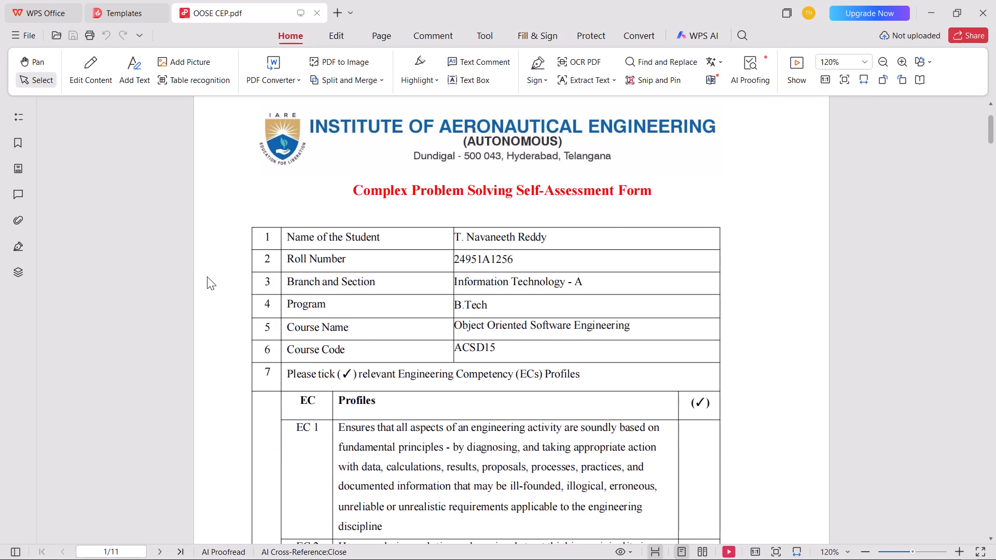
Switch back to Chrome, return to the portal dashboard and open the Download & Forms page.
key("alt+Tab")
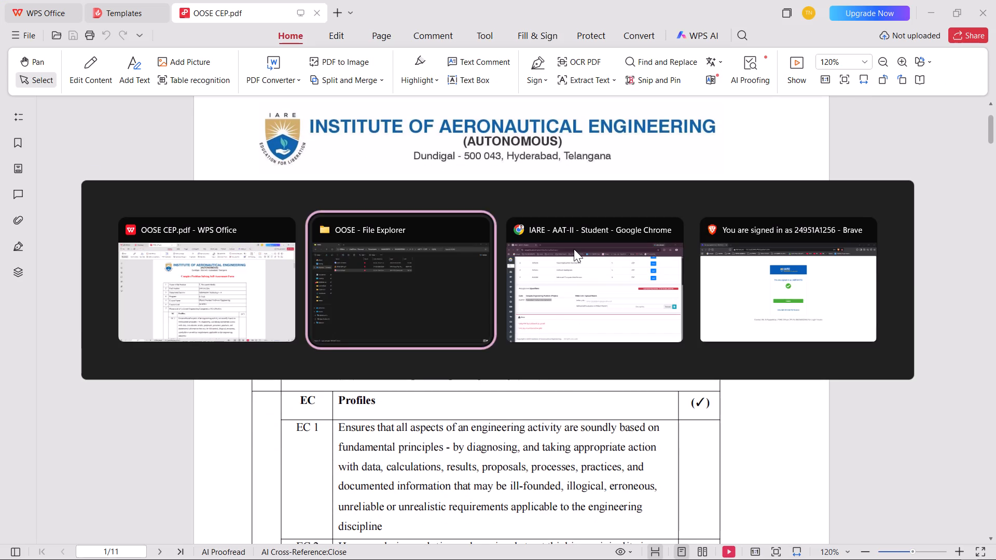
key("alt+Tab")
scroll(239, 136, "up", 6)
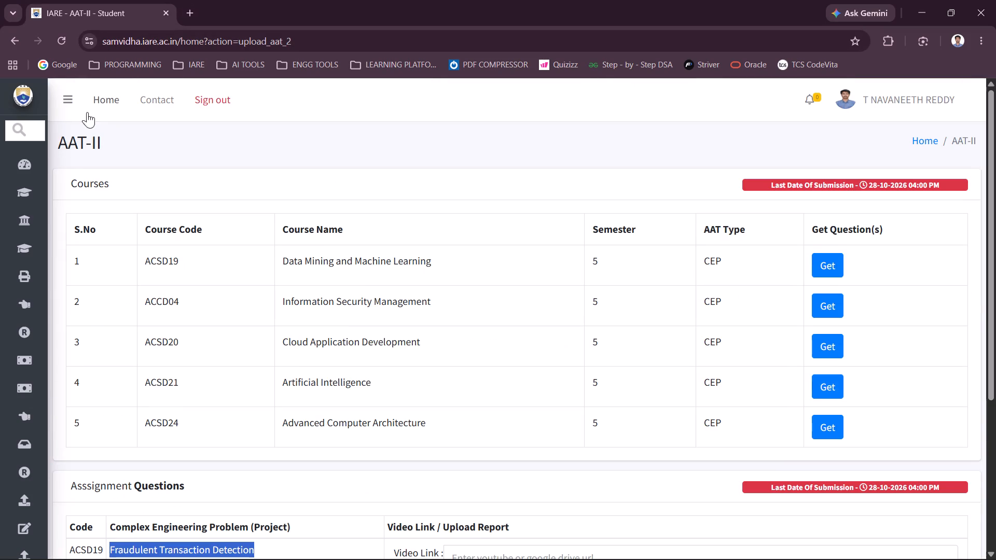
left_click(43, 164)
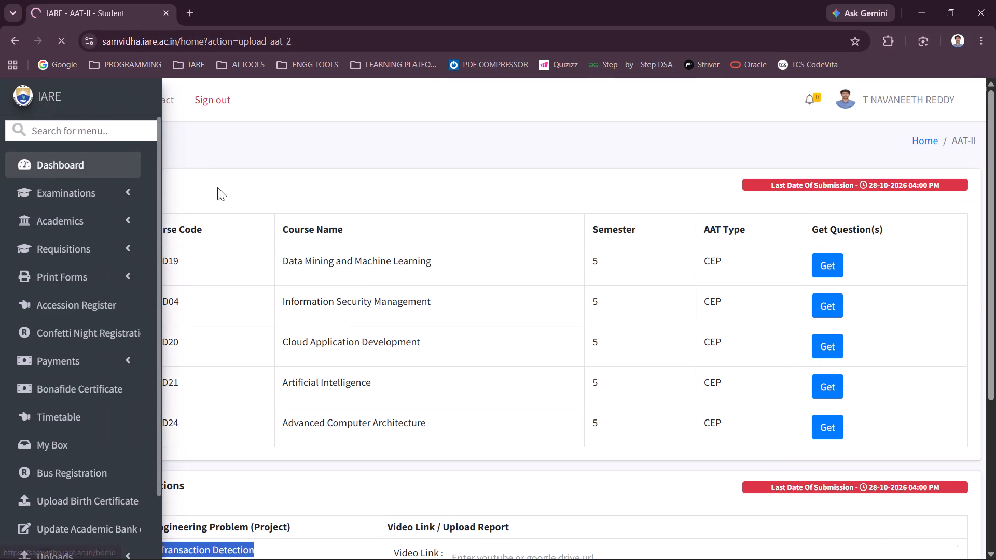
left_click(313, 184)
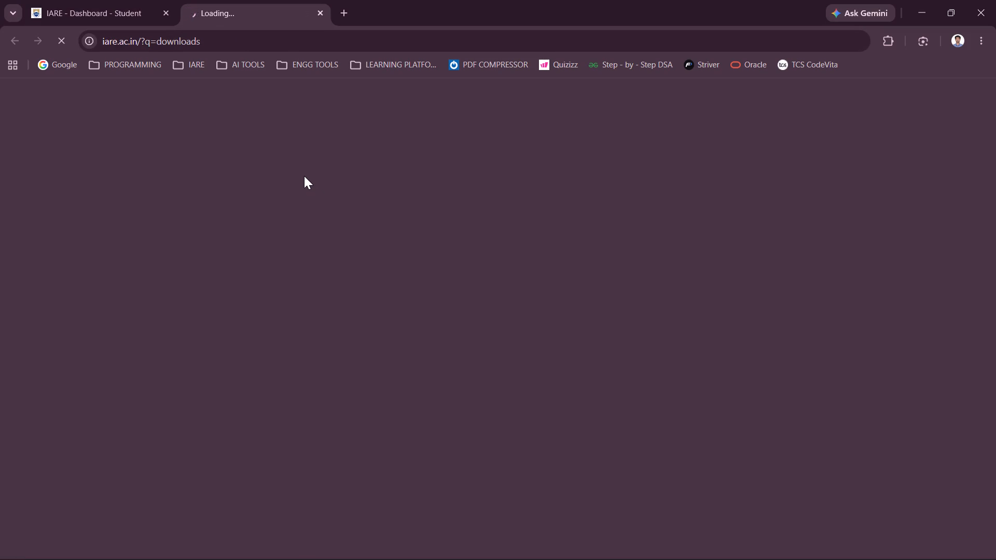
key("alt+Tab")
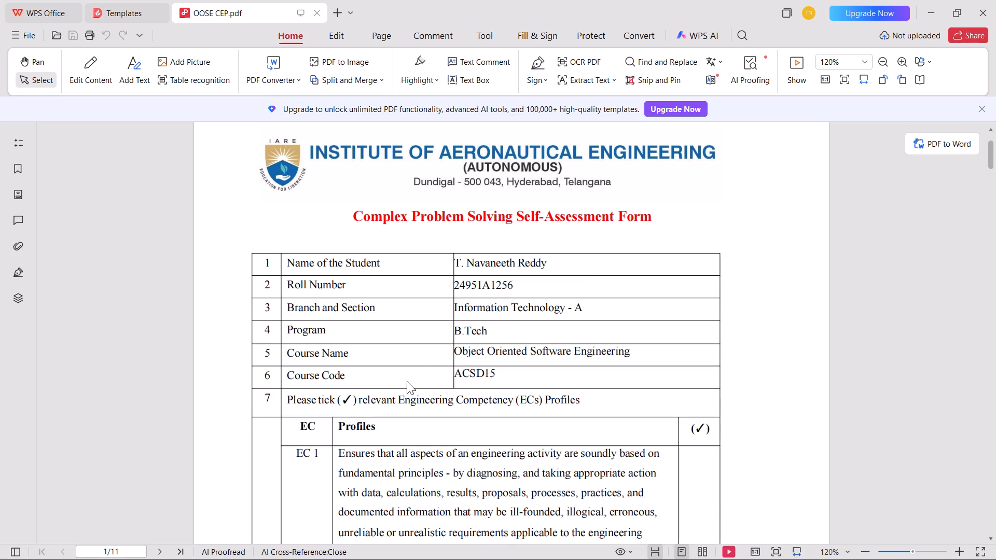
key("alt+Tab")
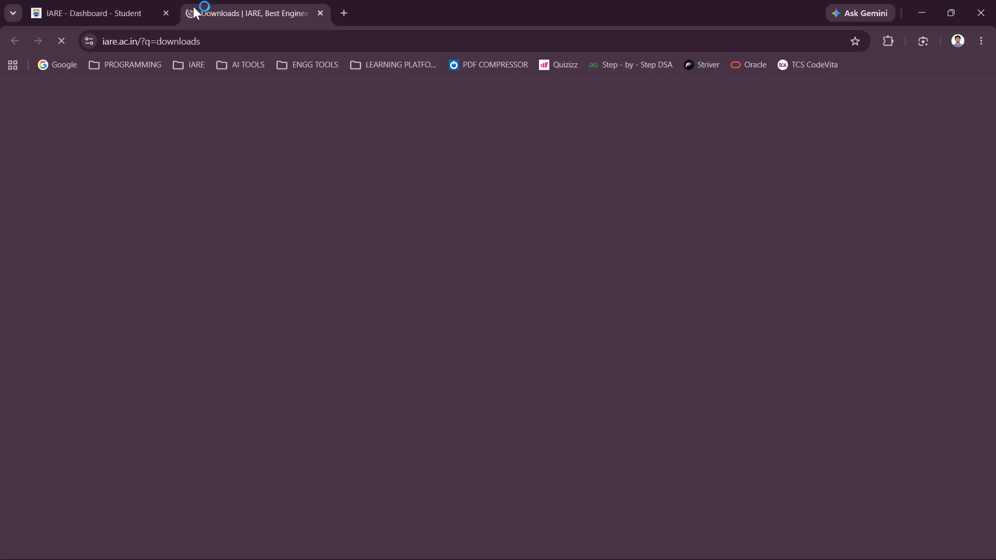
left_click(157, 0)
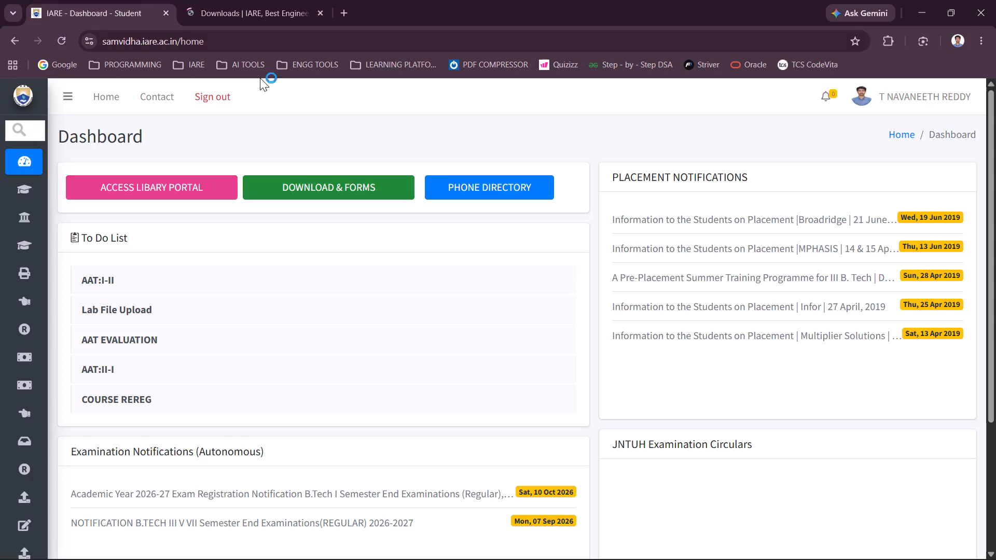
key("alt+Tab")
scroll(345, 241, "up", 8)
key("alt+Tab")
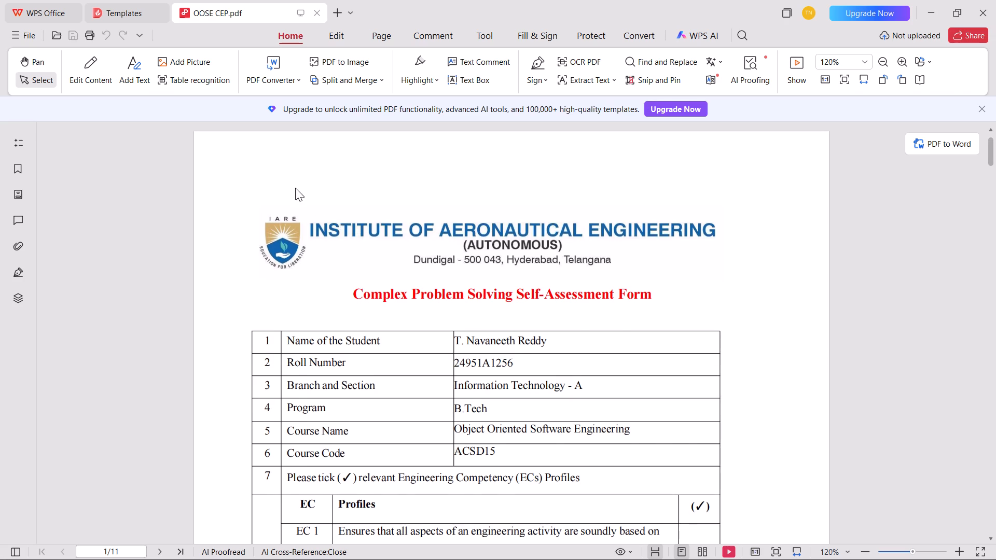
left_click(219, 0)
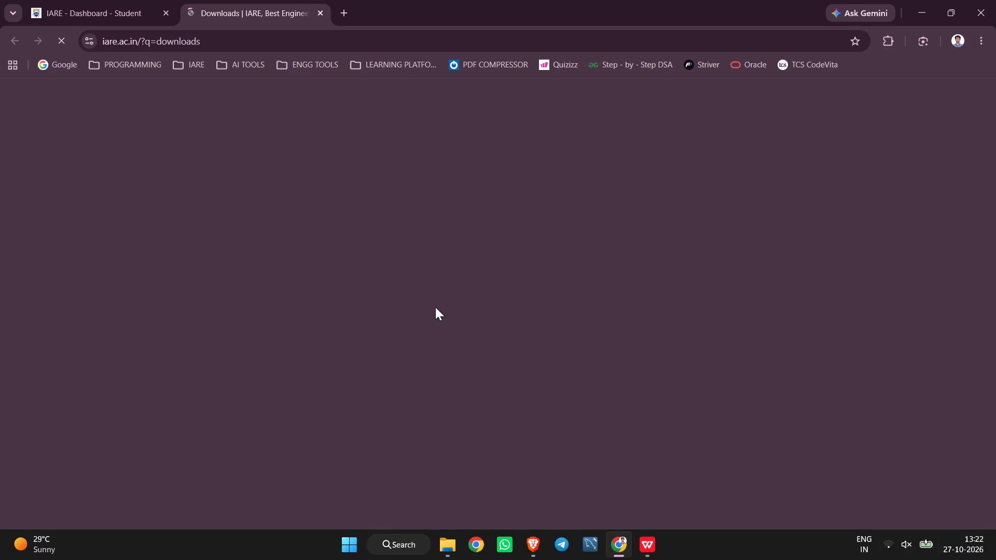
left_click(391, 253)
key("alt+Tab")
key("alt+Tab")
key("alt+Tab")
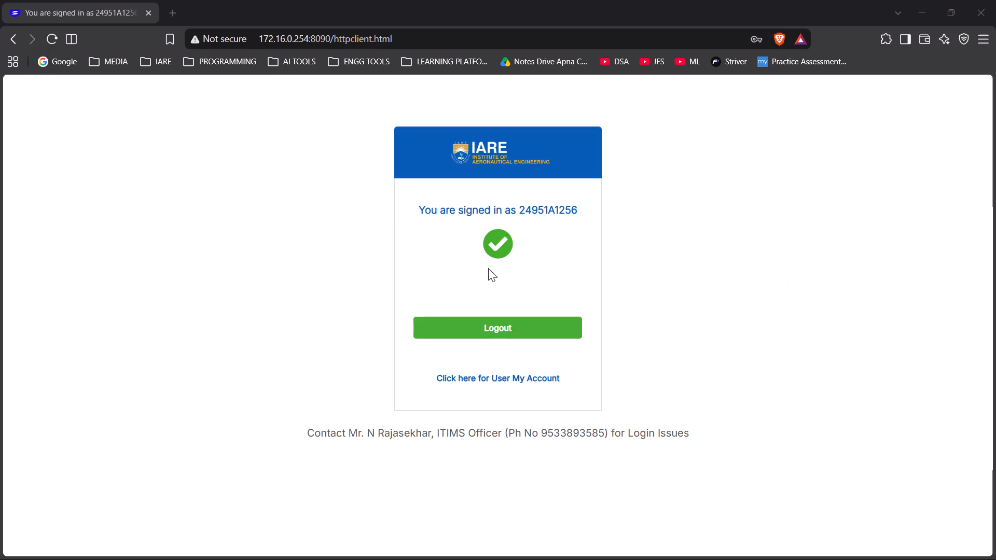
Log out of the IARE network sign-in, close the loading Downloads tab and the Brave window, and return to the dashboard in Chrome.
left_click(511, 327)
key("alt+Tab")
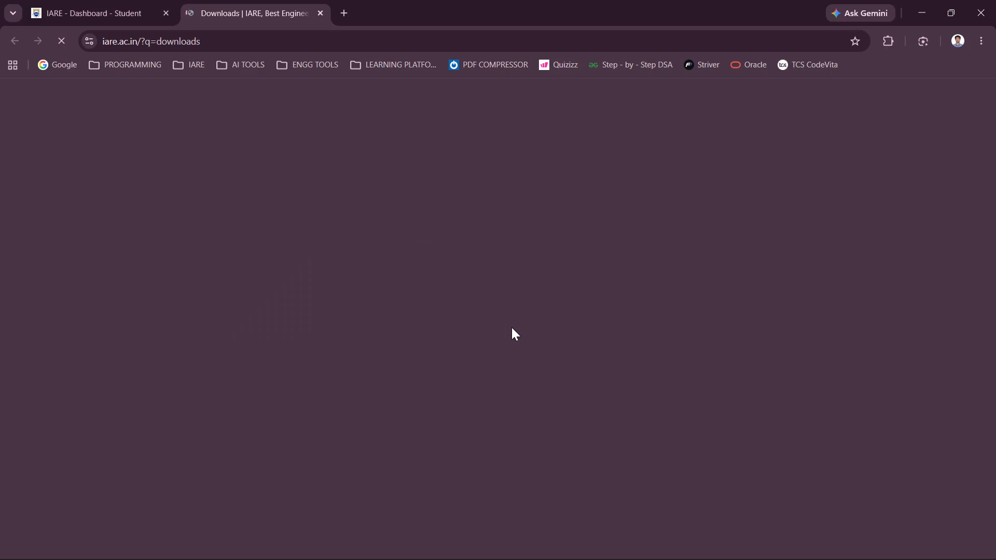
key("ctrl+w")
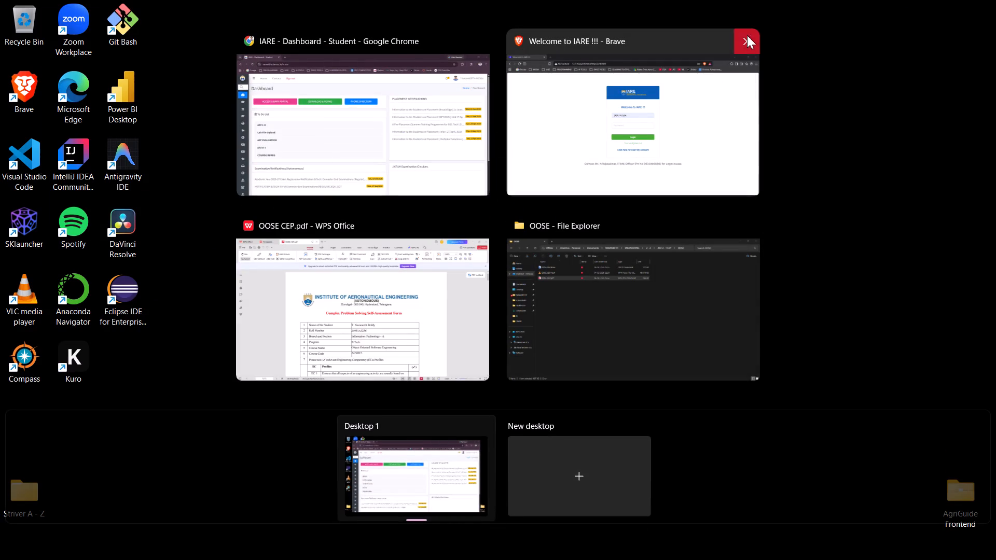
left_click(747, 35)
left_click(451, 460)
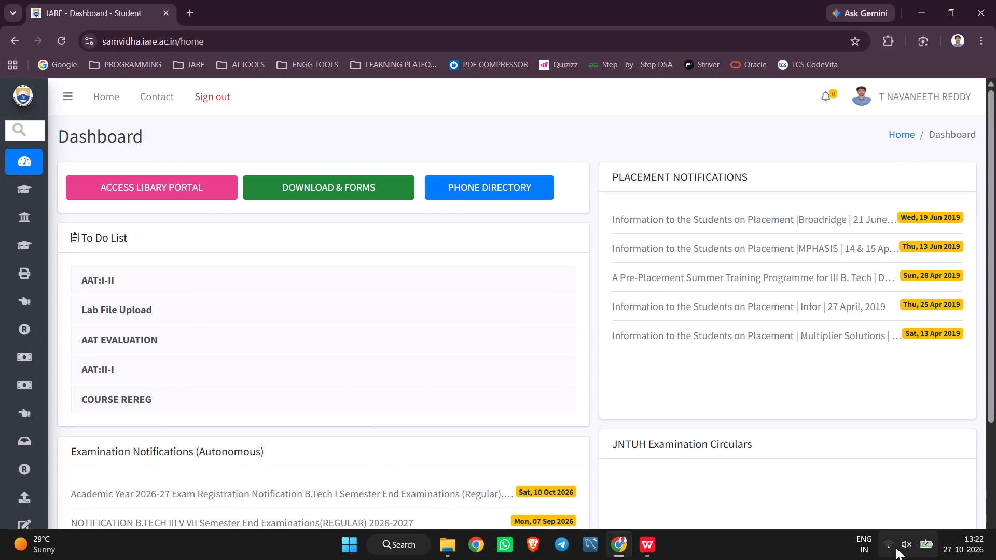
Refresh the available Wi-Fi networks and connect to the unnamed secured network instead of IARE-WIFI.
left_click(893, 547)
left_click(823, 292)
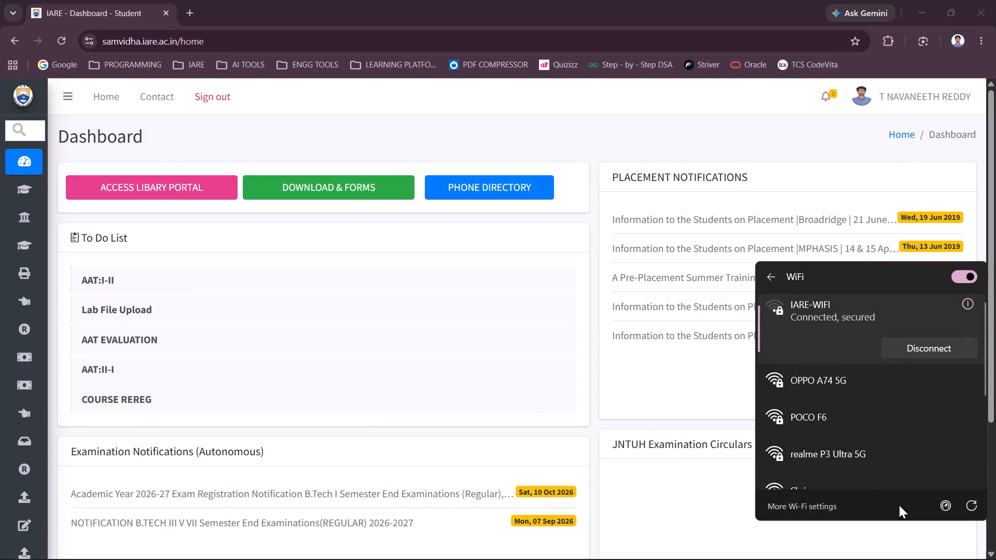
left_click(967, 502)
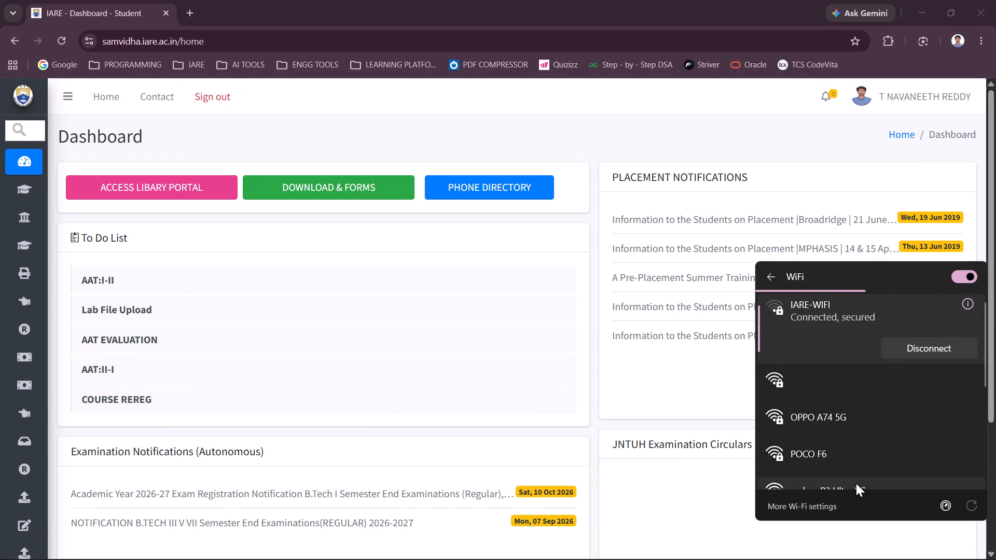
left_click(817, 382)
key("Tab")
key("Tab")
key("Return")
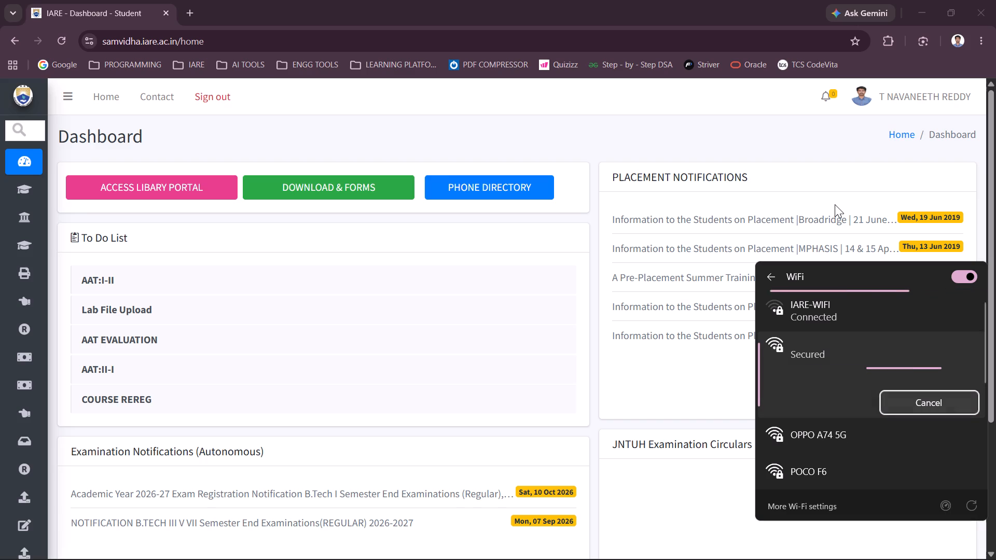
left_click(817, 346)
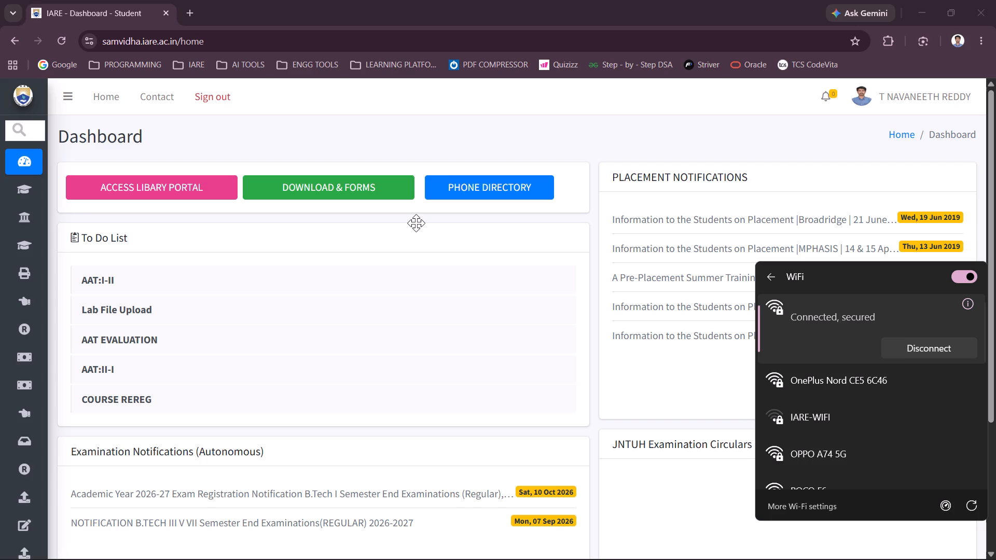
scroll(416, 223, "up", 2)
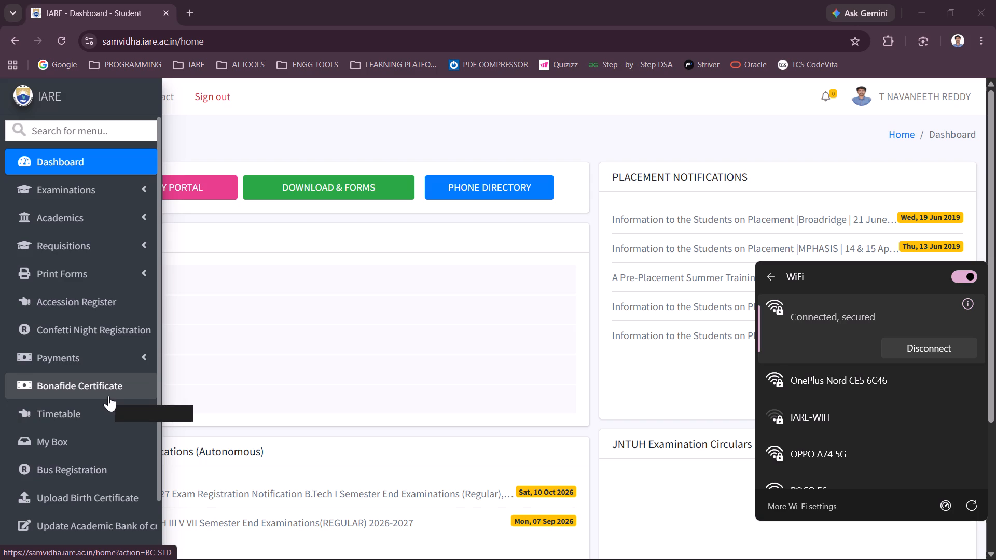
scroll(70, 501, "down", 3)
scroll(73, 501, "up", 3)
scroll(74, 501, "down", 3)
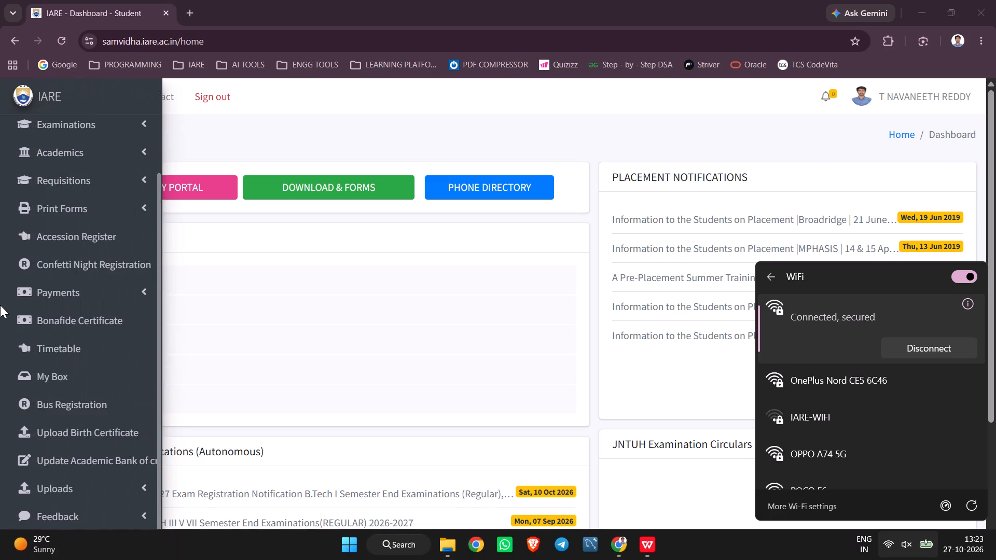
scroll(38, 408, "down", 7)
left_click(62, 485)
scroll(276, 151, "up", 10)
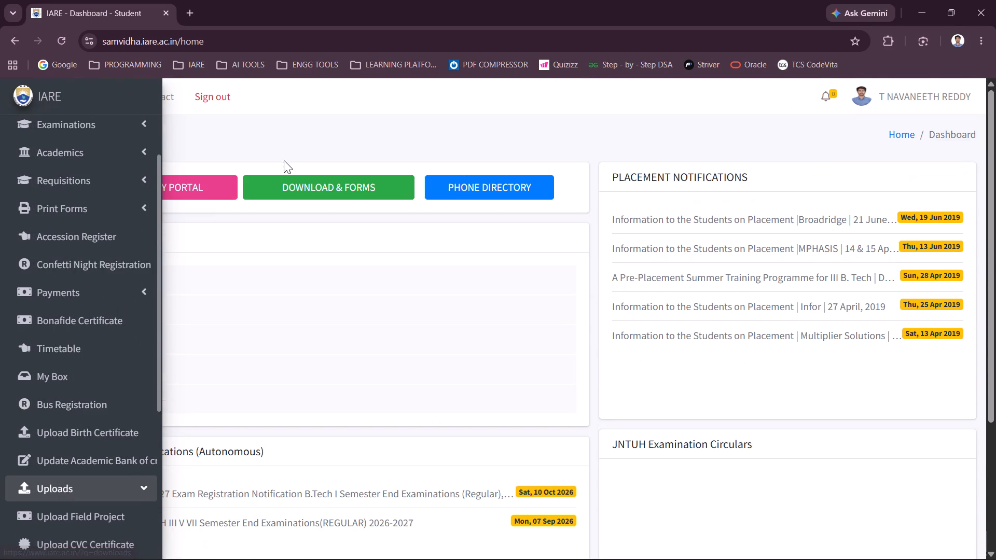
On the portal's Download & Forms page, find "self" and open S77: Complex Problem Solving Self-Assessment Form.
left_click(285, 179)
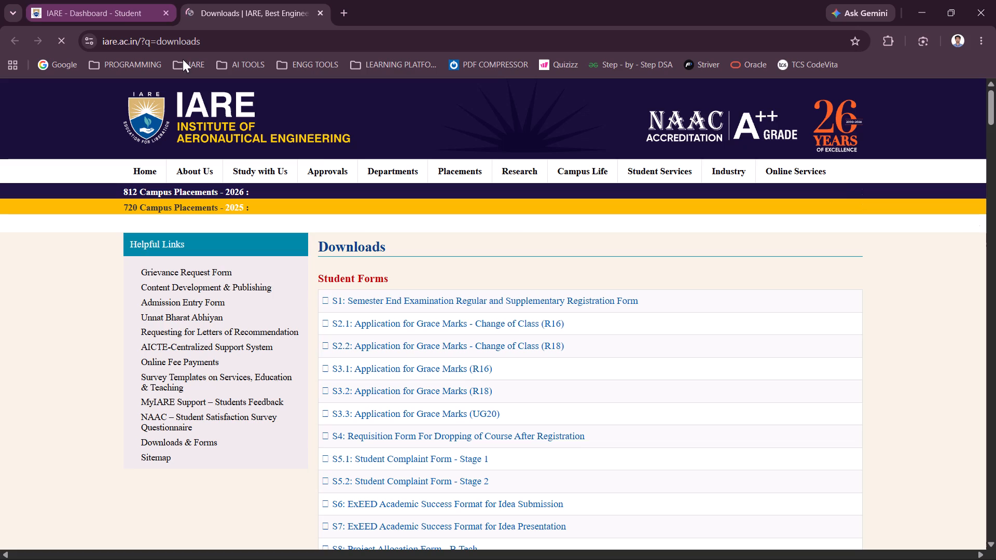
key("ctrl+f")
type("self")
left_click(401, 296)
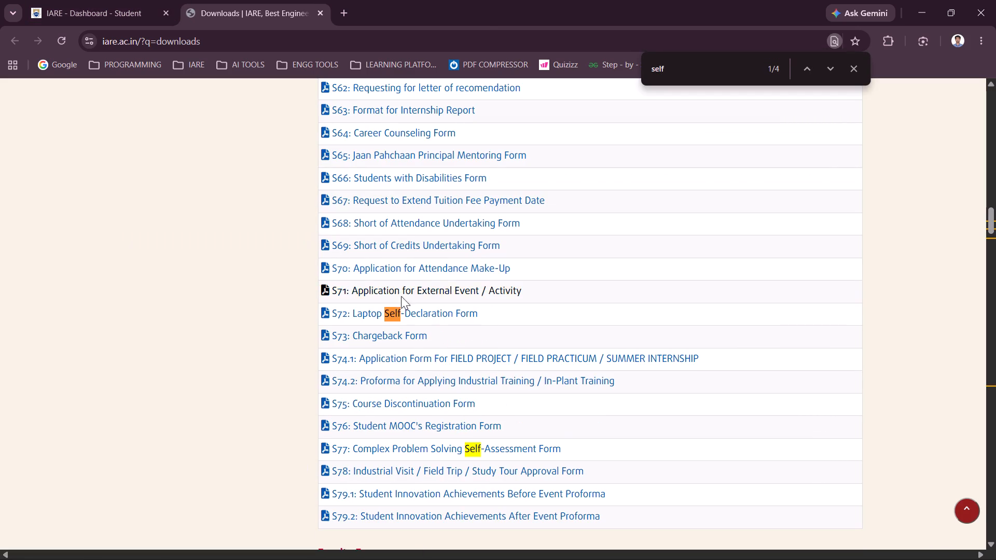
key("ctrl+w")
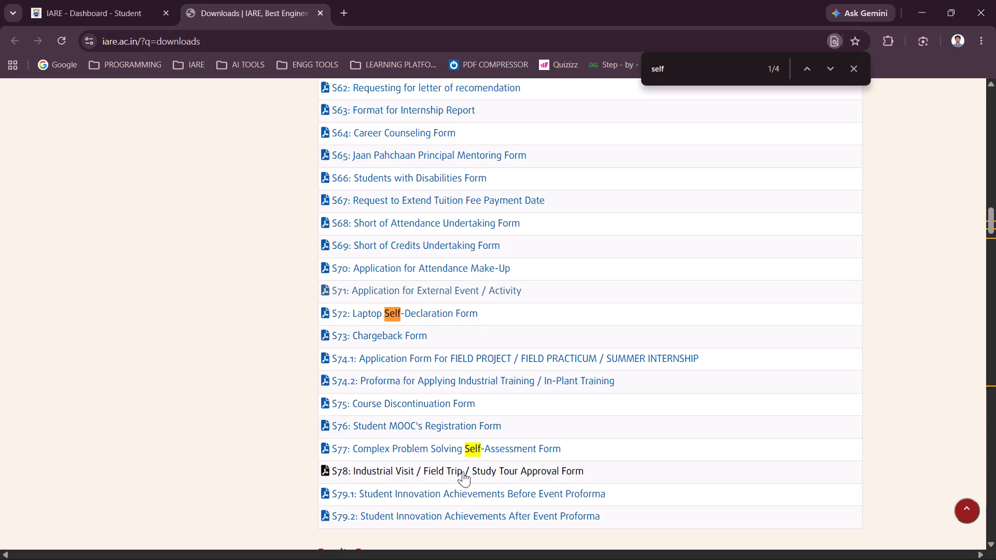
left_click(463, 447)
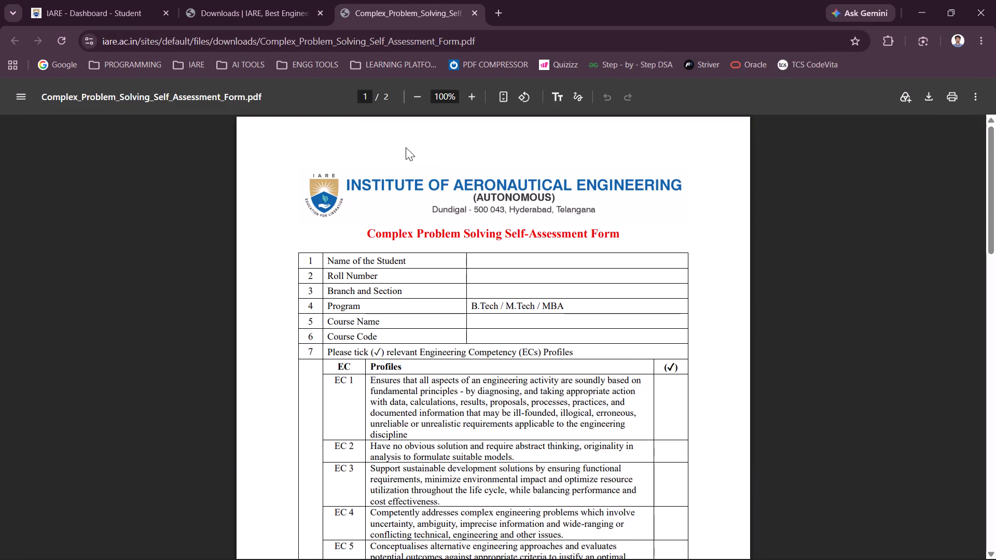
Look through the blank Complex Problem Solving Self-Assessment Form and start downloading it as a PDF.
scroll(391, 197, "down", 20)
scroll(391, 197, "down", 4)
scroll(396, 223, "up", 4)
scroll(396, 225, "down", 1)
scroll(396, 226, "up", 3)
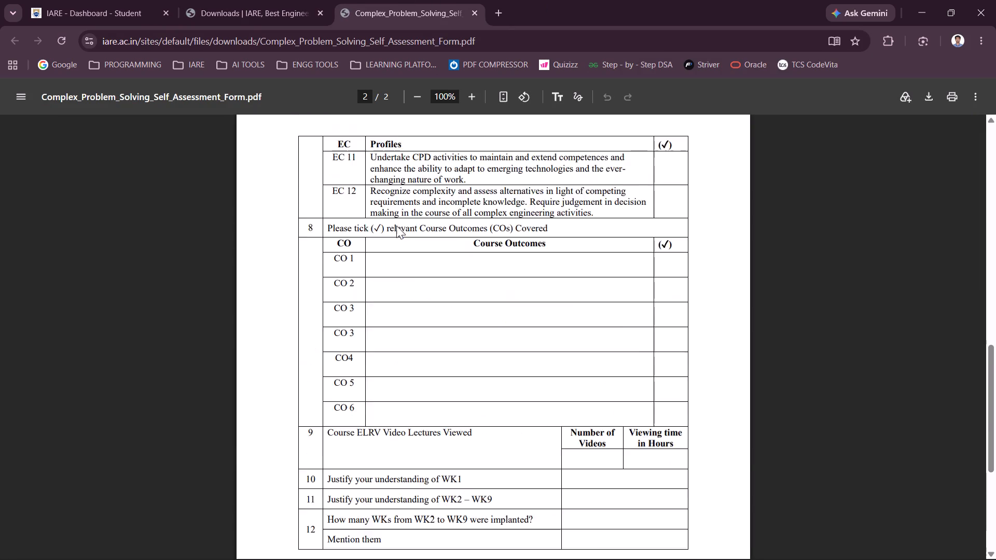
scroll(396, 226, "up", 4)
left_click(930, 102)
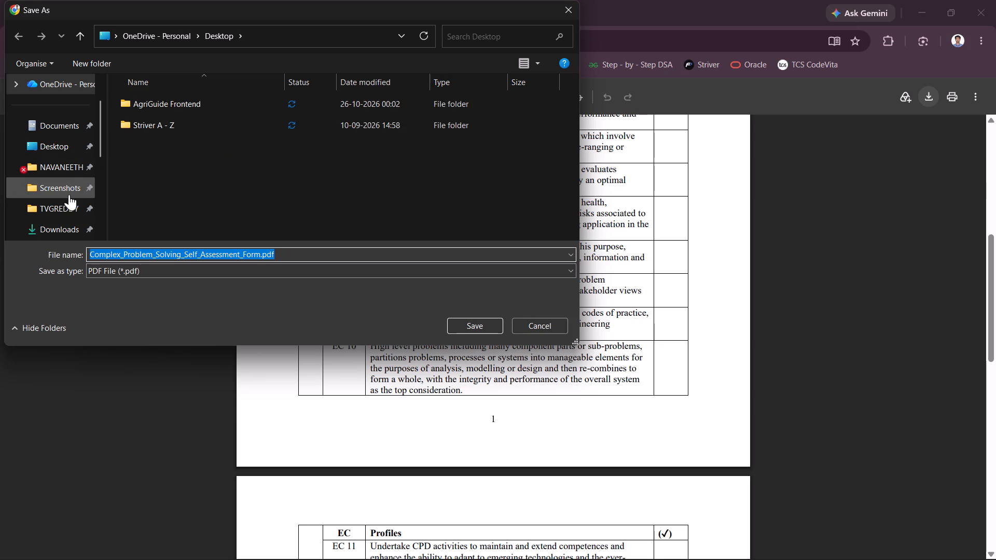
Save Complex_Problem_Solving_Self_Assessment_Form.pdf to the Desktop and close its browser tab.
left_click(52, 228)
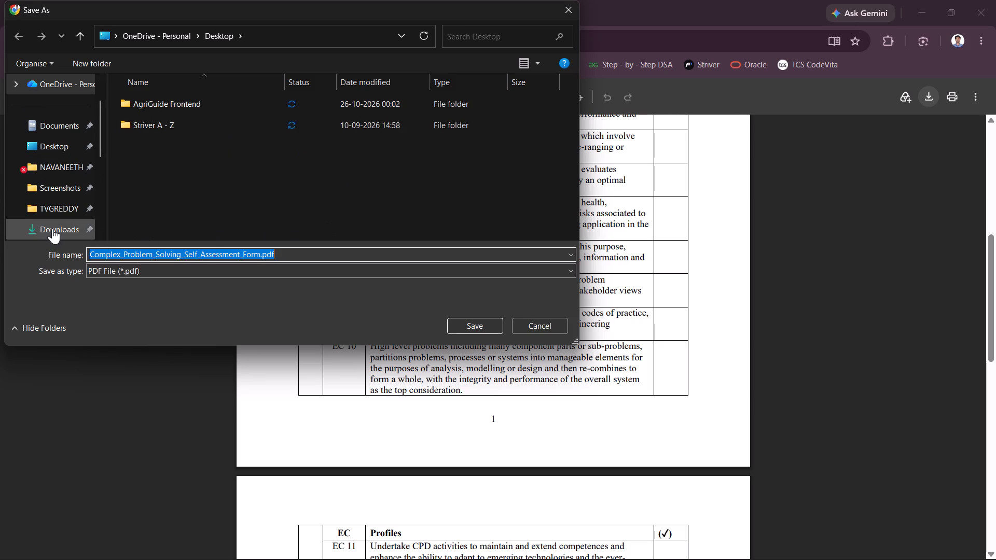
left_click(61, 120)
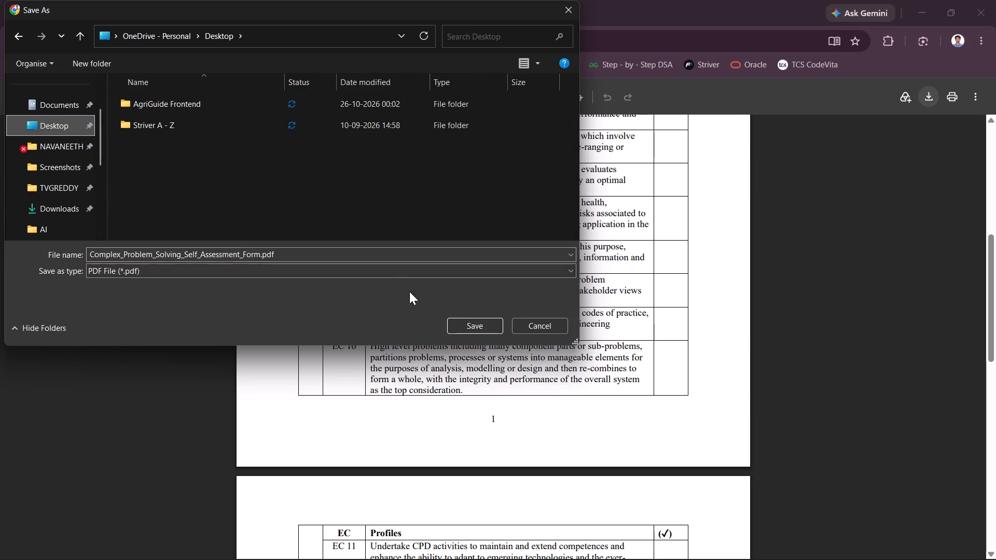
left_click(462, 321)
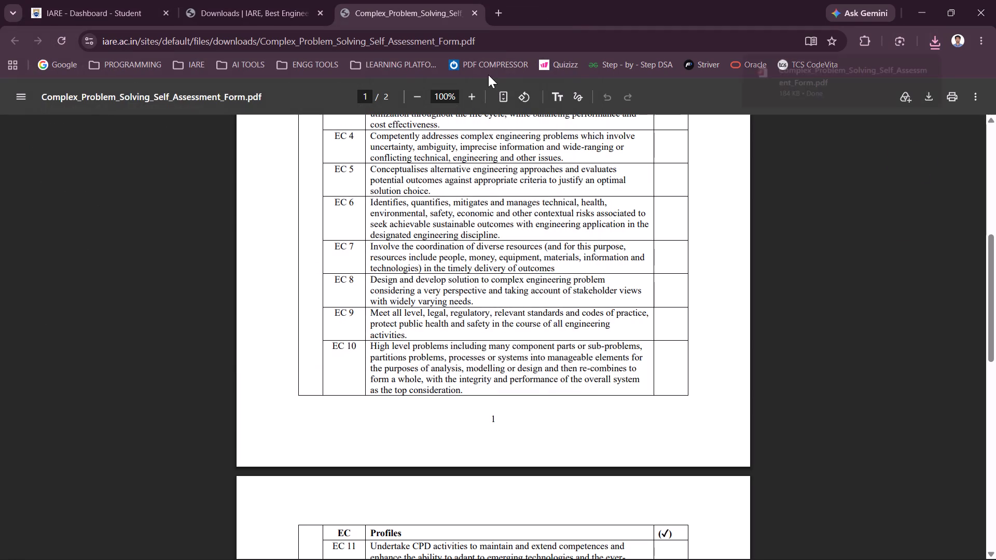
key("ctrl+w")
Search the web for "pdf to docx" in a new tab and open iLovePDF's PDF to Word converter.
left_click(347, 16)
type("pdf to do")
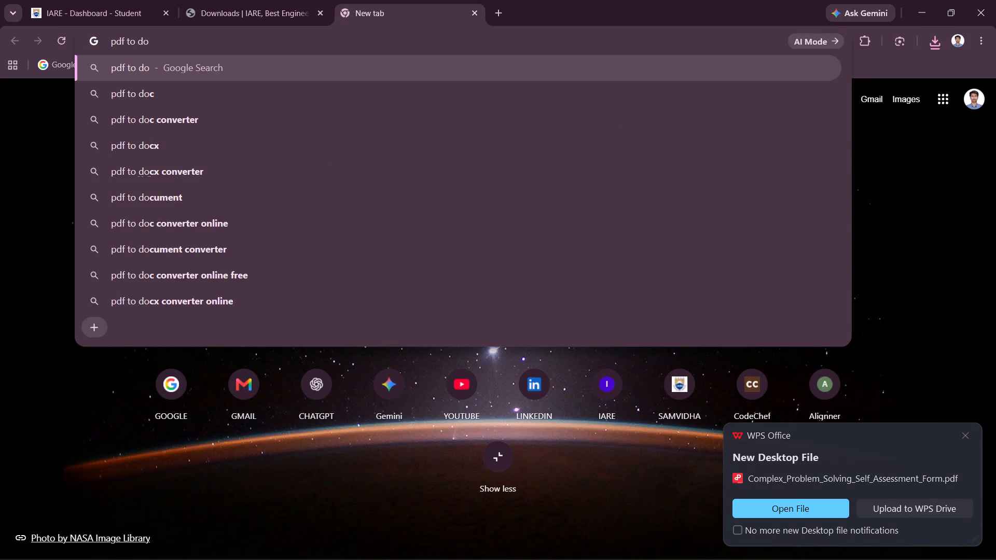
type("cs")
key("BackSpace")
key("x")
key("Return")
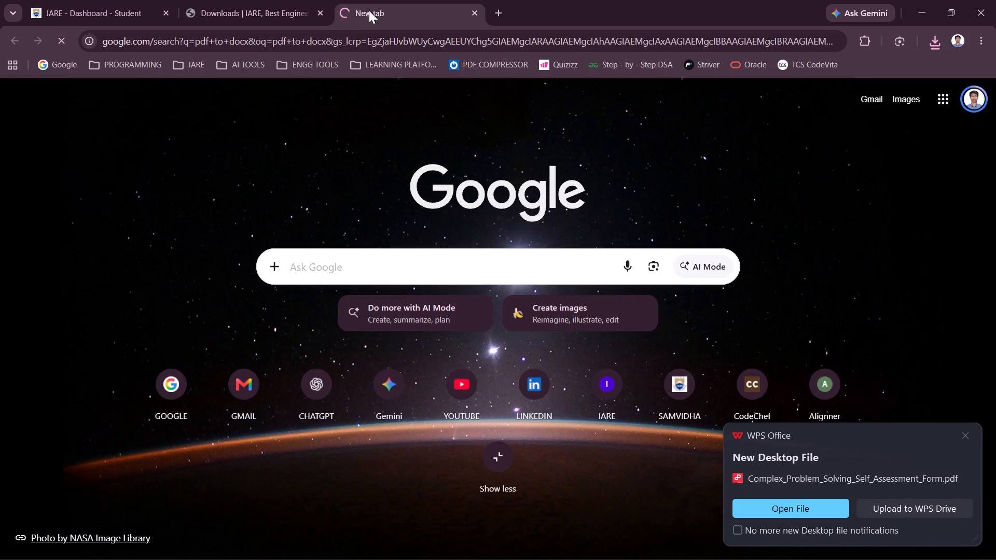
left_click(969, 441)
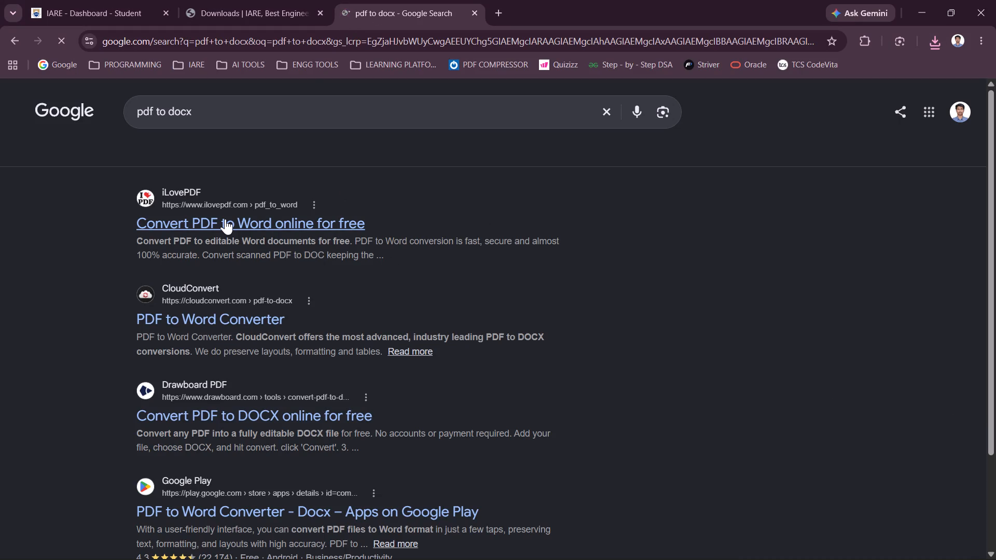
left_click(225, 219)
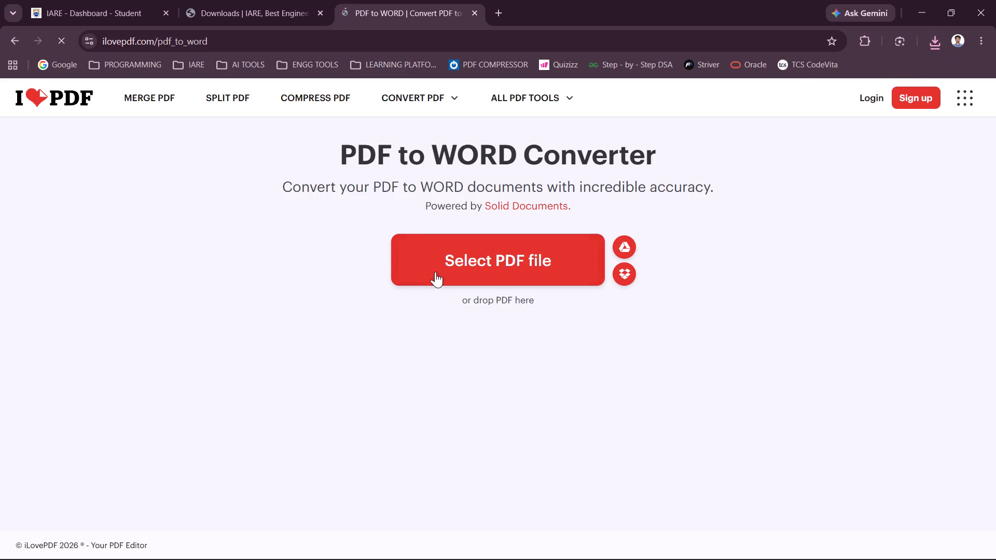
left_click(926, 42)
left_click_drag(787, 109, 326, 301)
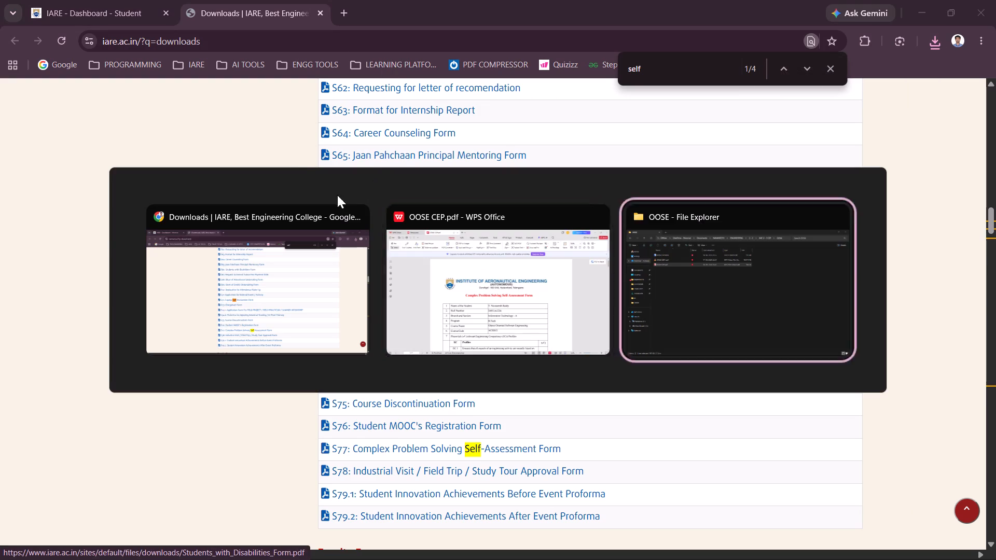
left_click(51, 281)
left_click(145, 121)
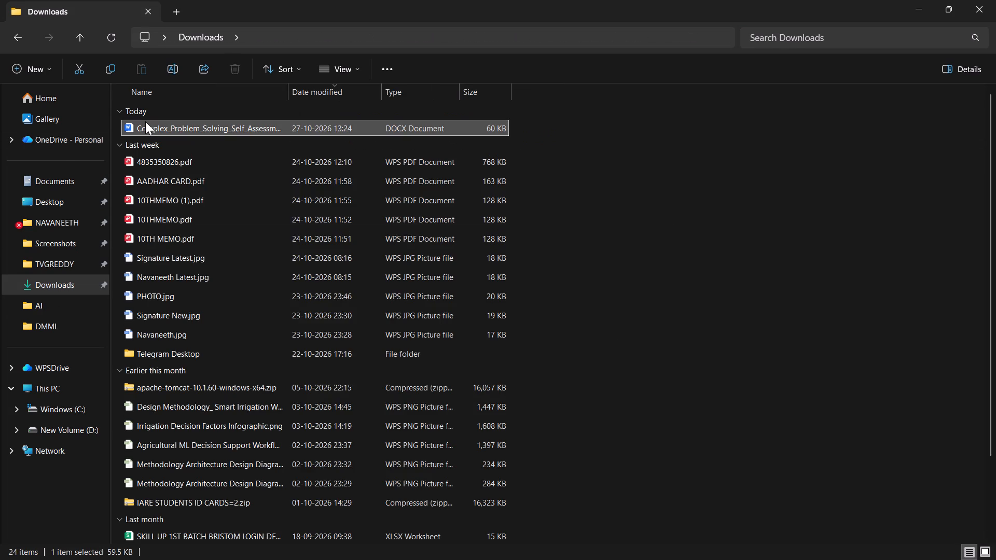
key("ctrl+c")
double_click(74, 204)
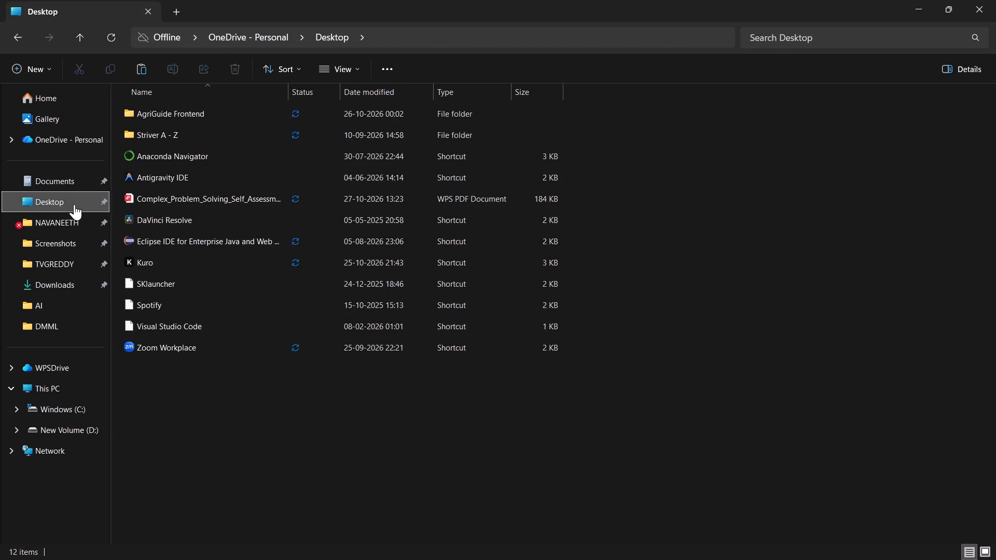
double_click(75, 220)
double_click(167, 156)
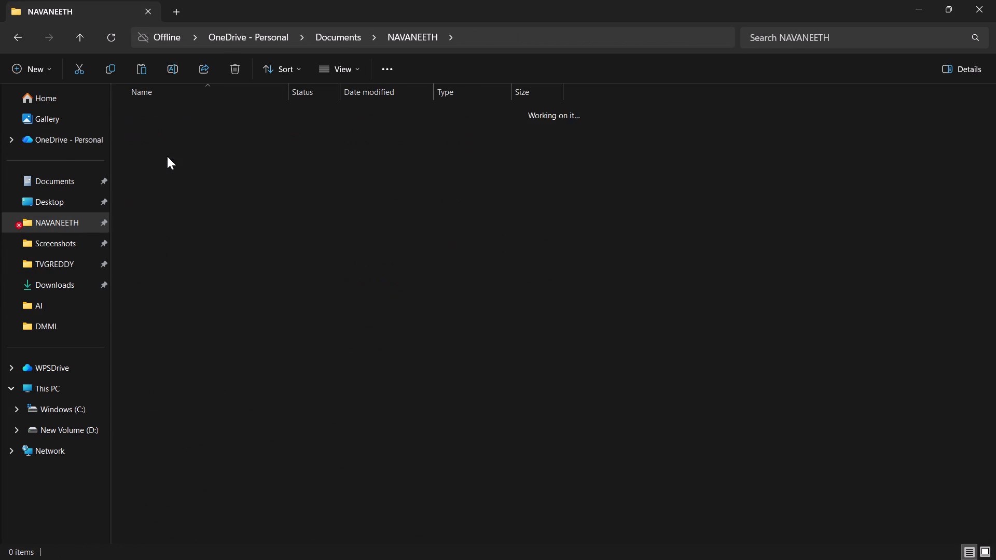
left_click(167, 379)
double_click(163, 387)
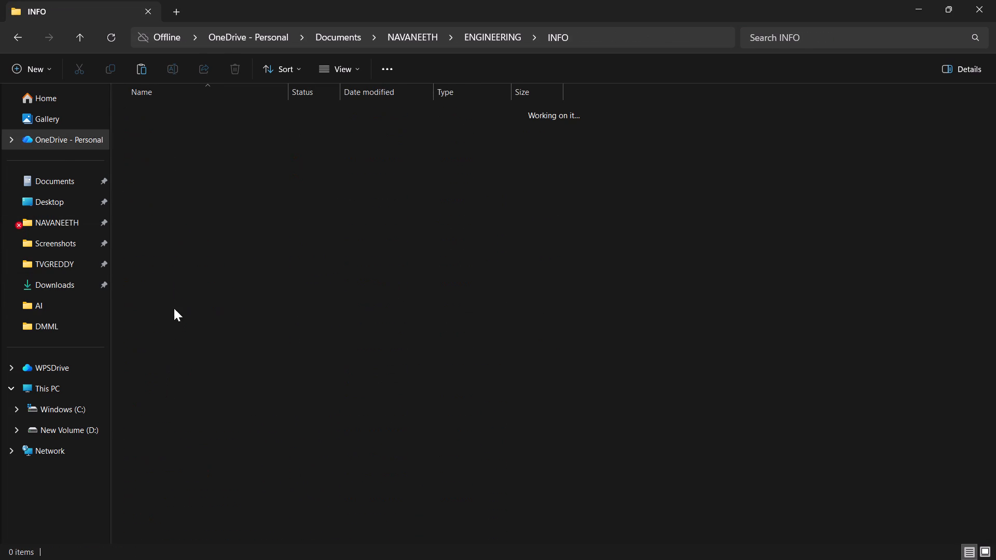
left_click(171, 260)
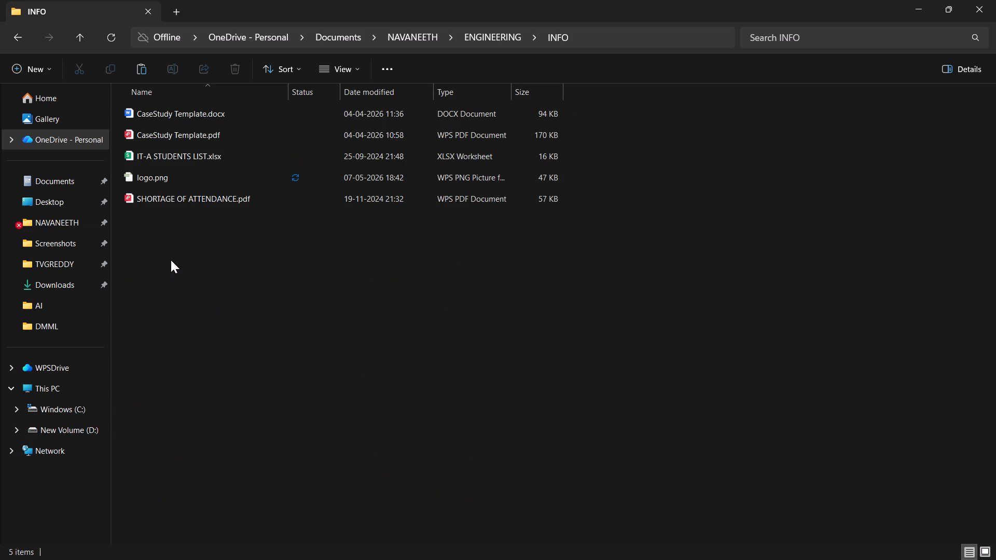
key("ctrl+v")
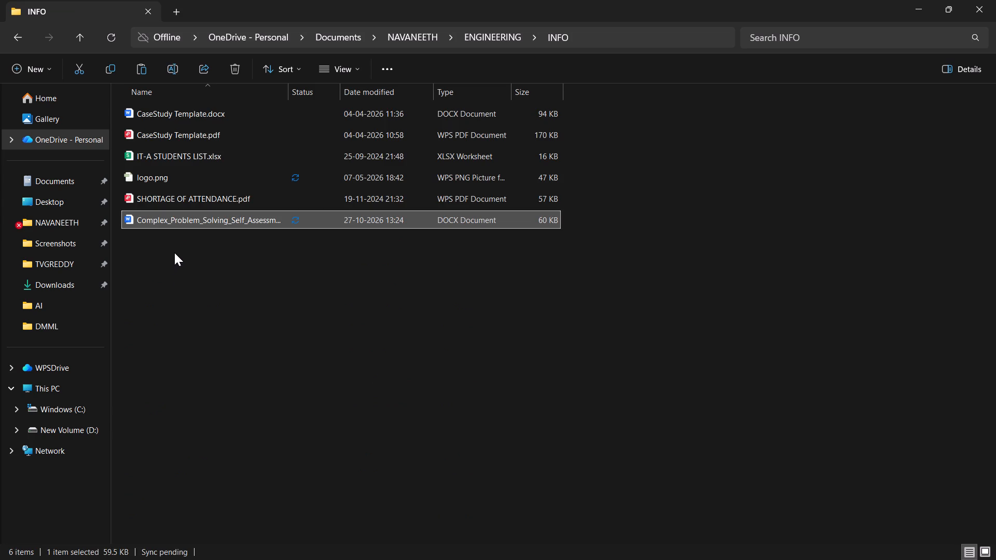
left_click(185, 296)
Open CaseStudy Template.docx from the INFO folder and examine all its pages, from the self-assessment form to the acknowledgement.
double_click(173, 108)
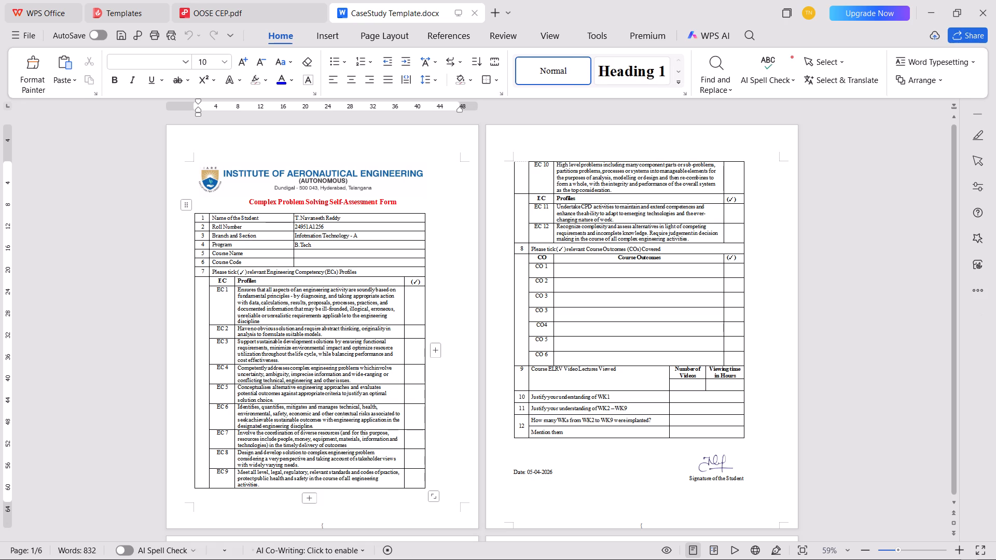
scroll(365, 281, "down", 7)
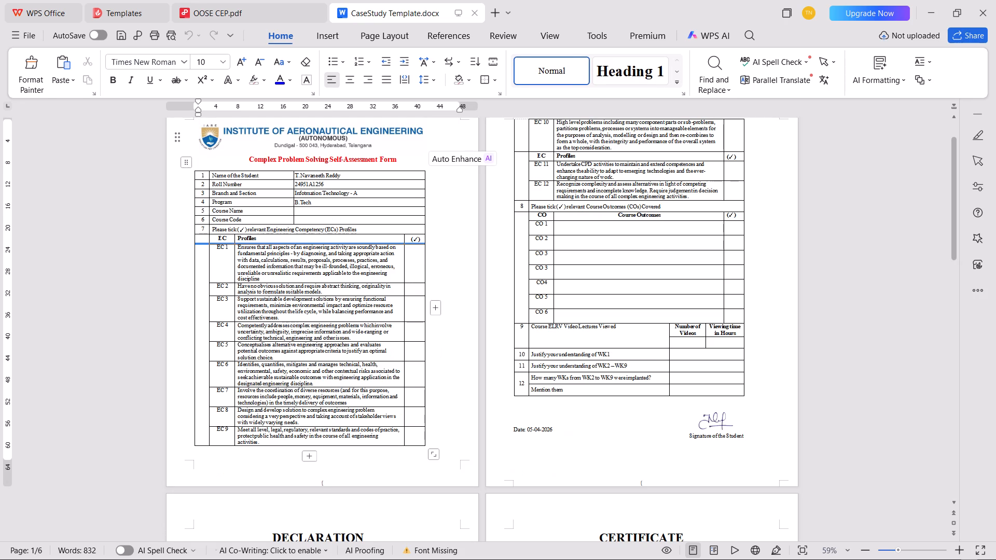
scroll(366, 349, "down", 8)
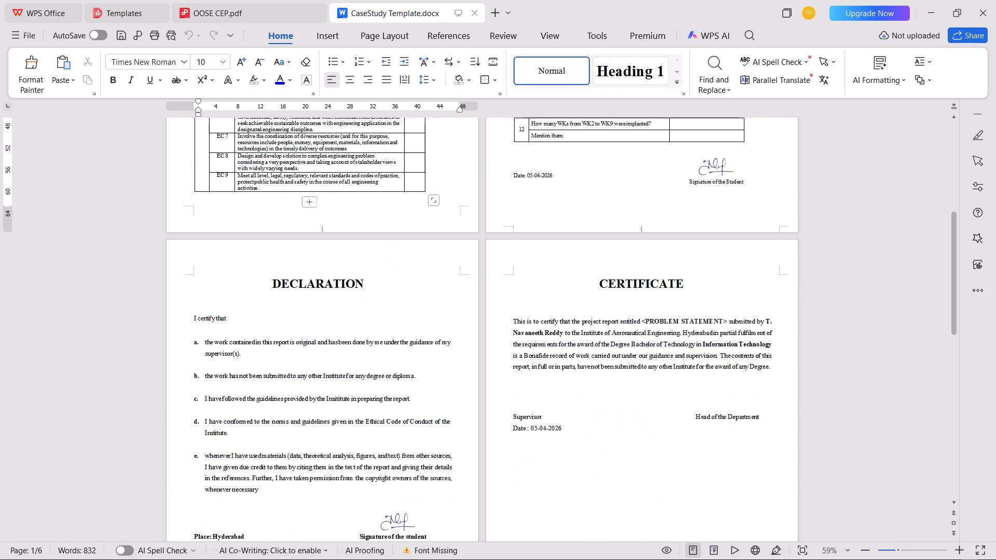
scroll(366, 349, "down", 7)
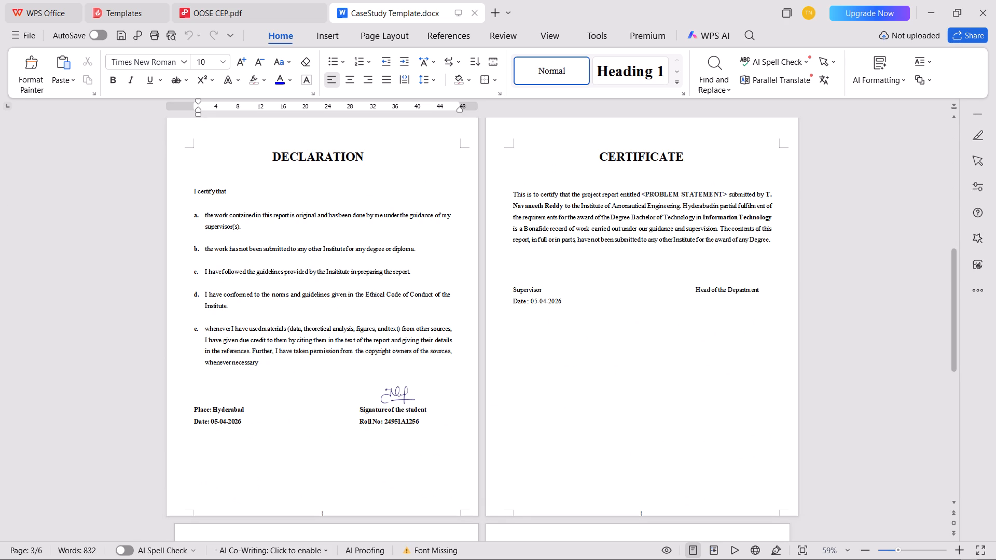
scroll(366, 348, "down", 11)
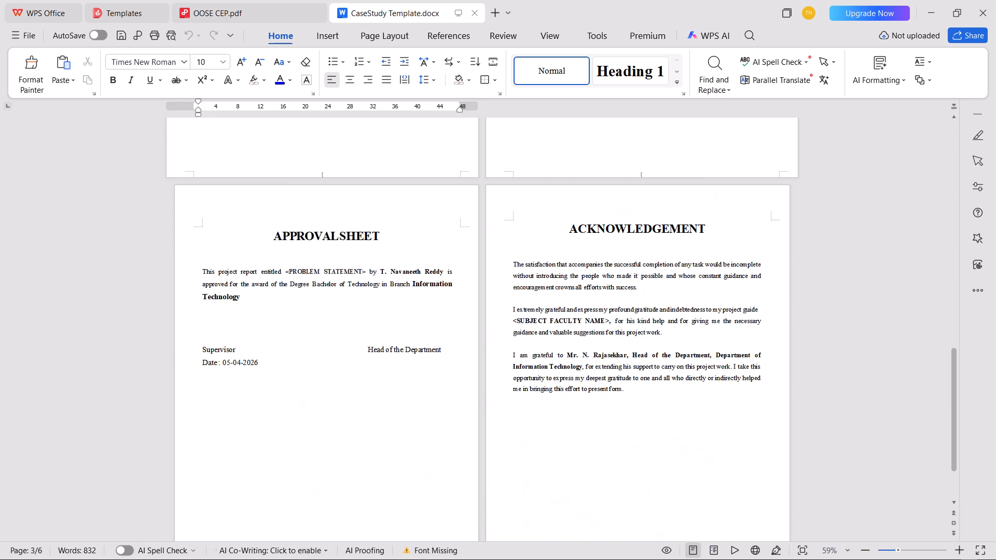
scroll(366, 348, "down", 12)
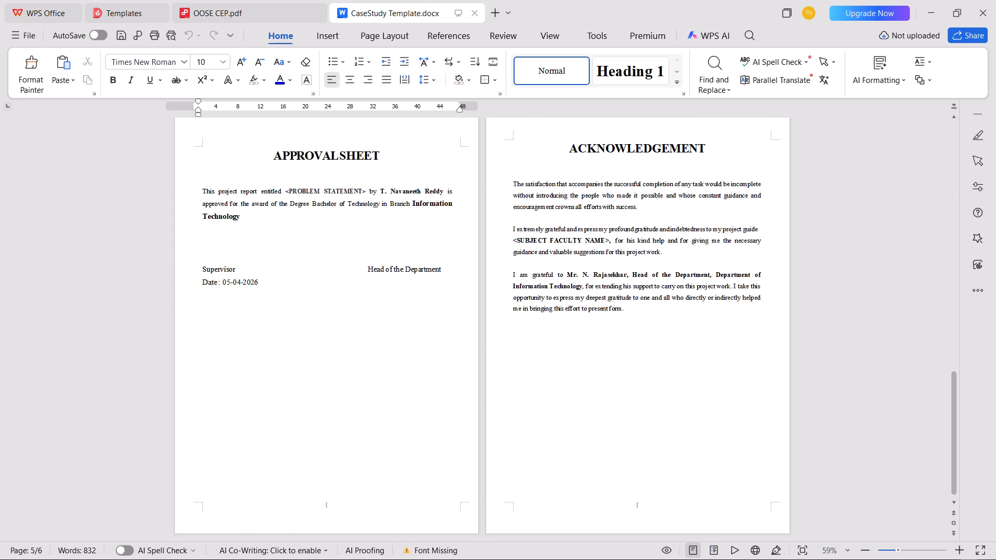
scroll(365, 354, "down", 18)
scroll(365, 355, "down", 16)
scroll(672, 361, "up", 3)
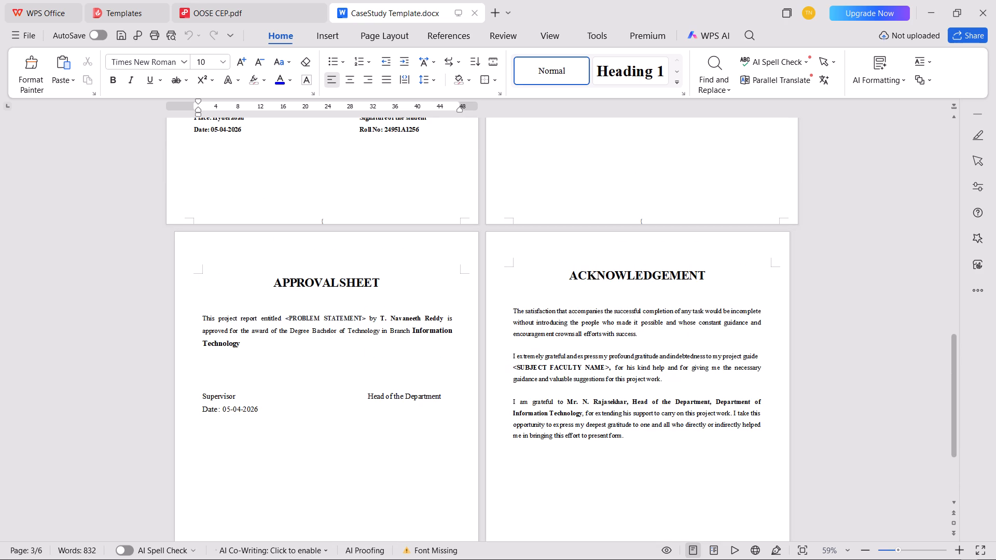
scroll(499, 428, "up", 2)
scroll(499, 428, "down", 1)
scroll(494, 428, "up", 6)
scroll(463, 397, "up", 9)
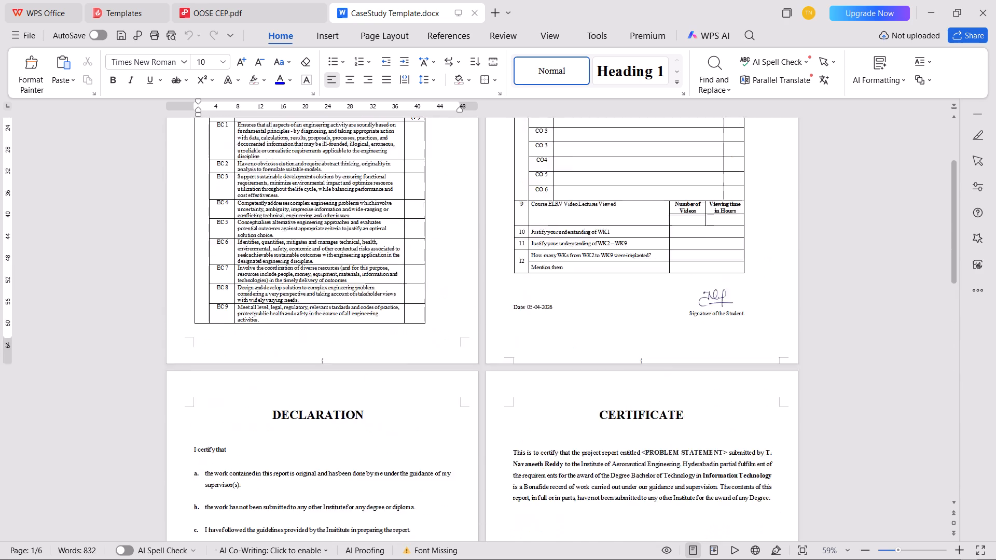
scroll(463, 397, "up", 12)
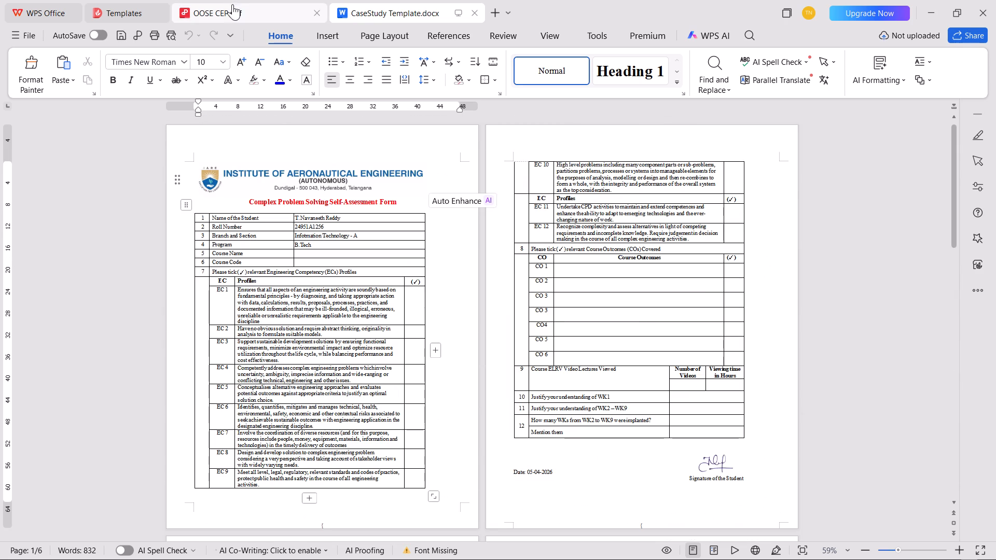
Open the copied Complex_Problem_Solving_Self_Assessment_Form.docx from the INFO folder and examine its layout against the case study template.
key("alt+Tab")
left_click(197, 222)
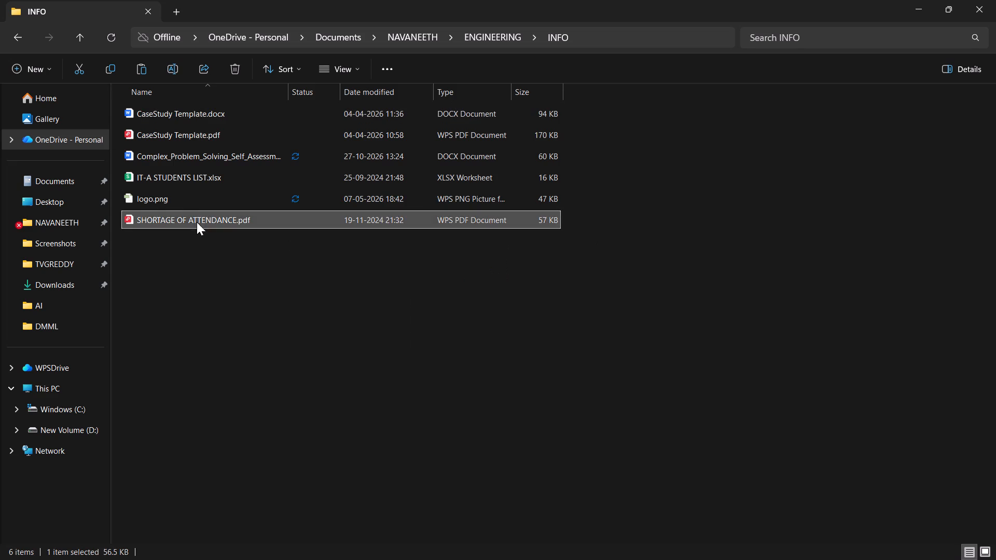
left_click(200, 147)
left_click(200, 151)
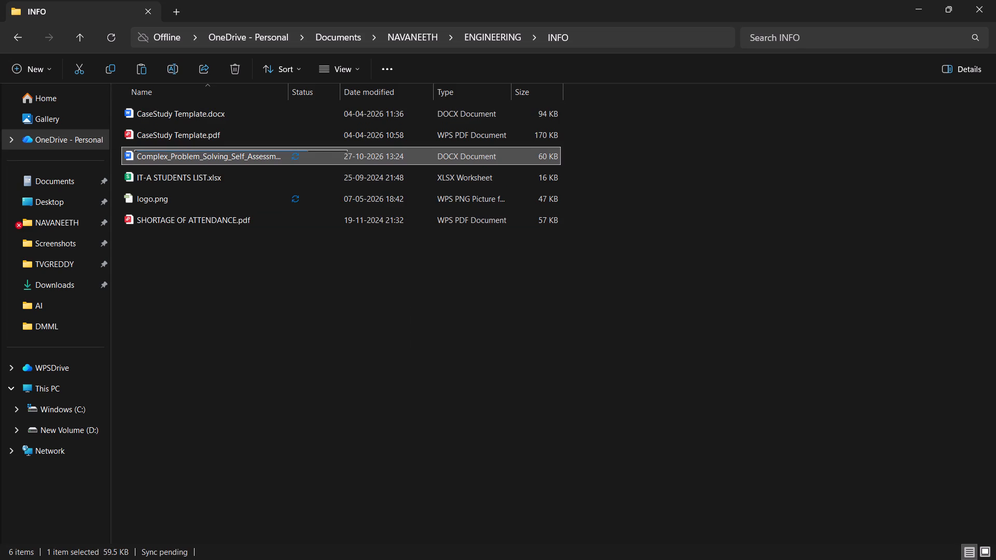
double_click(397, 158)
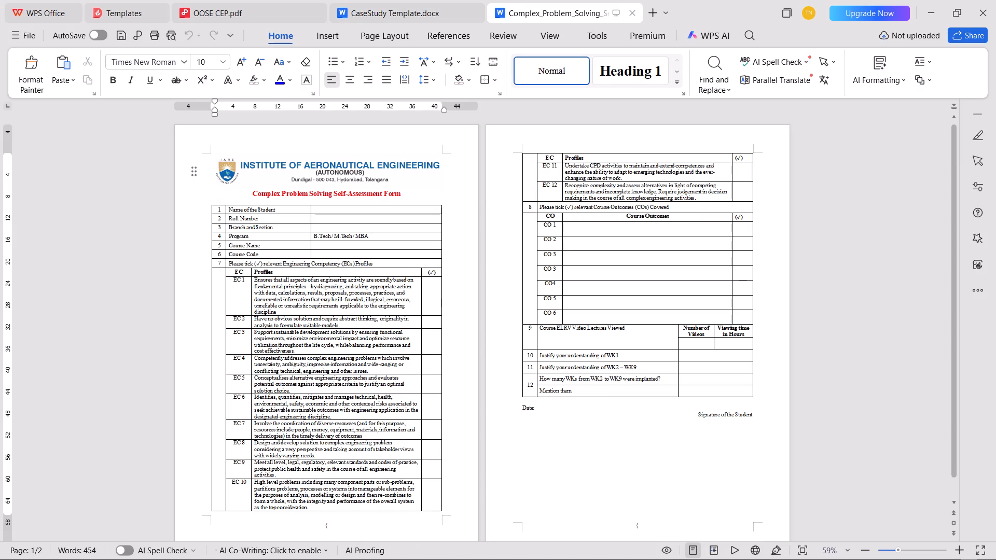
scroll(298, 275, "down", 12)
scroll(297, 276, "down", 9)
scroll(295, 278, "up", 3)
scroll(295, 278, "down", 1)
scroll(295, 278, "up", 5)
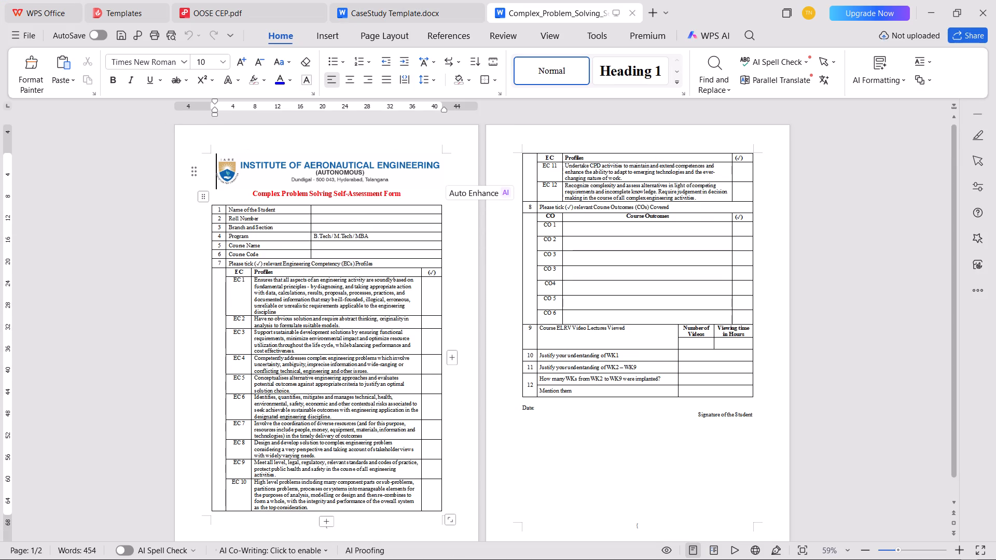
Examine OOSE CEP.pdf for how its form, declaration, certificate, approval sheet and abstract pages are filled in.
left_click(231, 3)
scroll(313, 255, "down", 20)
scroll(313, 255, "down", 4)
scroll(299, 271, "up", 1)
scroll(299, 271, "down", 2)
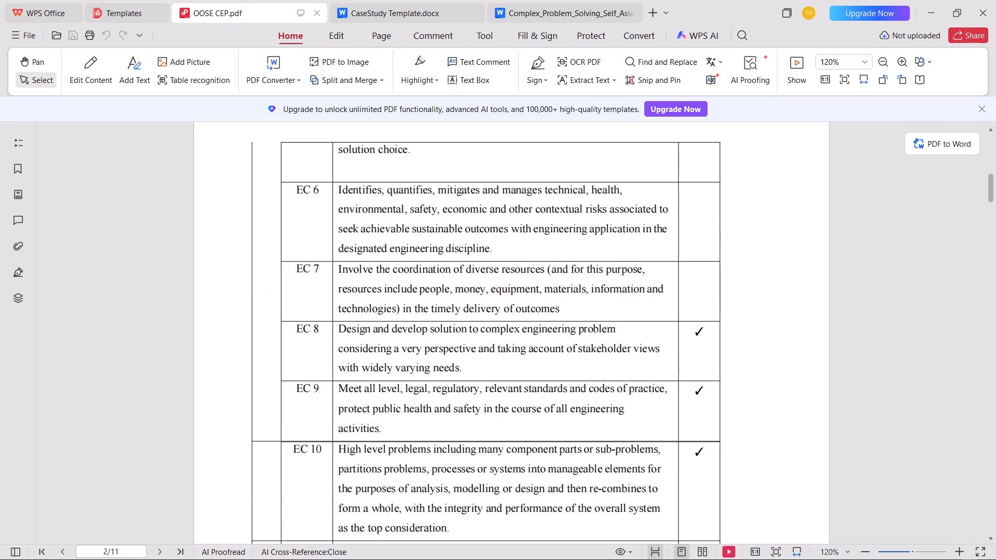
scroll(299, 271, "down", 5, "ctrl")
scroll(311, 275, "down", 13)
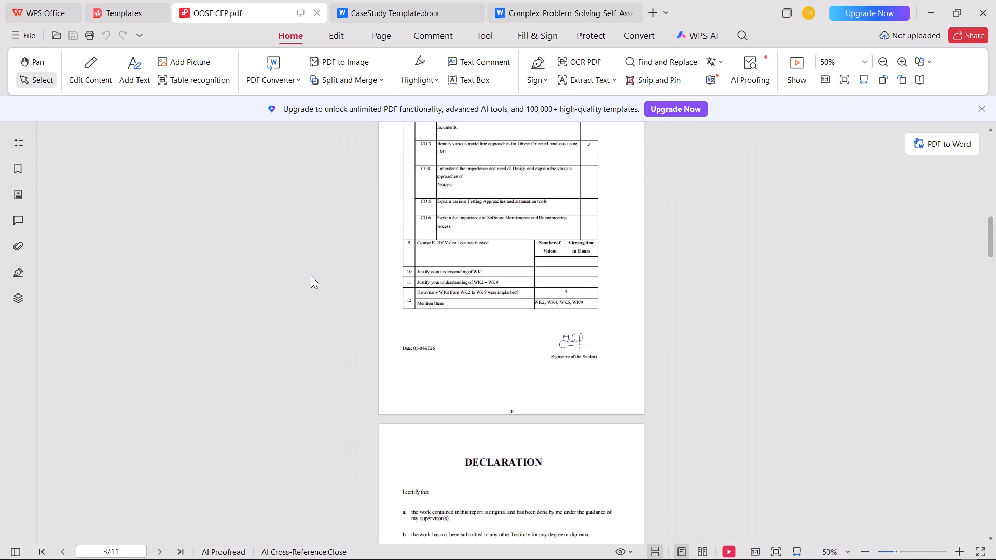
scroll(311, 275, "down", 16)
scroll(307, 261, "down", 11)
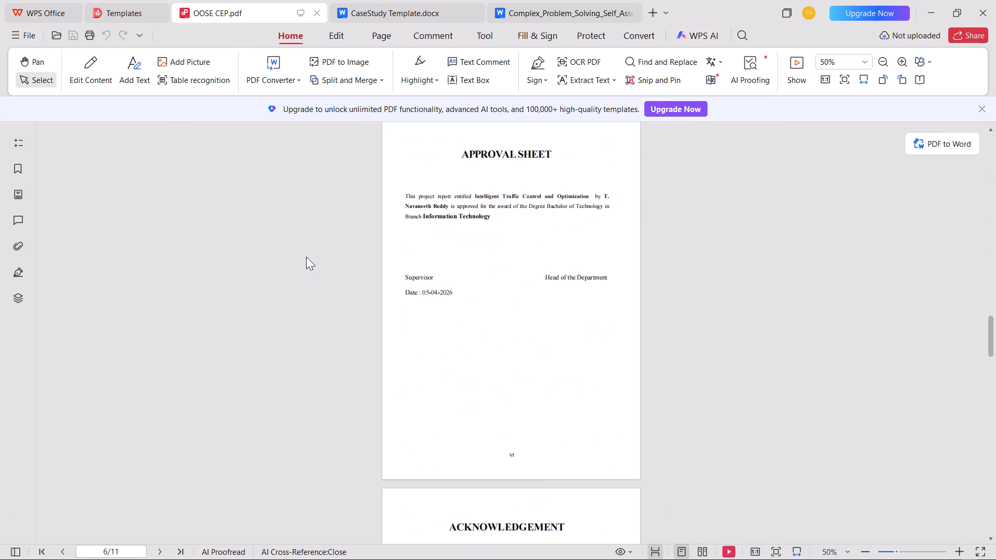
scroll(306, 257, "down", 17)
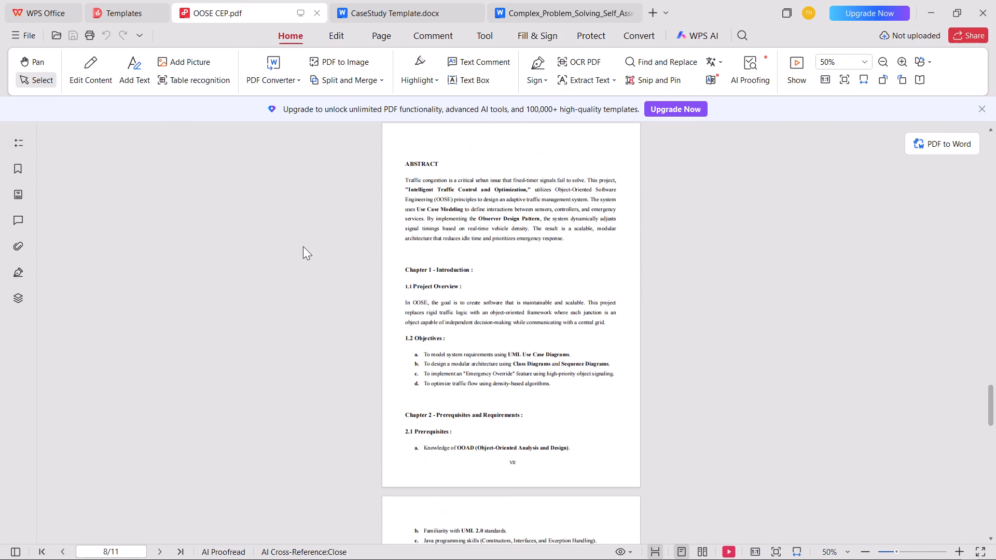
scroll(303, 246, "up", 3)
scroll(303, 246, "up", 20)
scroll(303, 246, "up", 4)
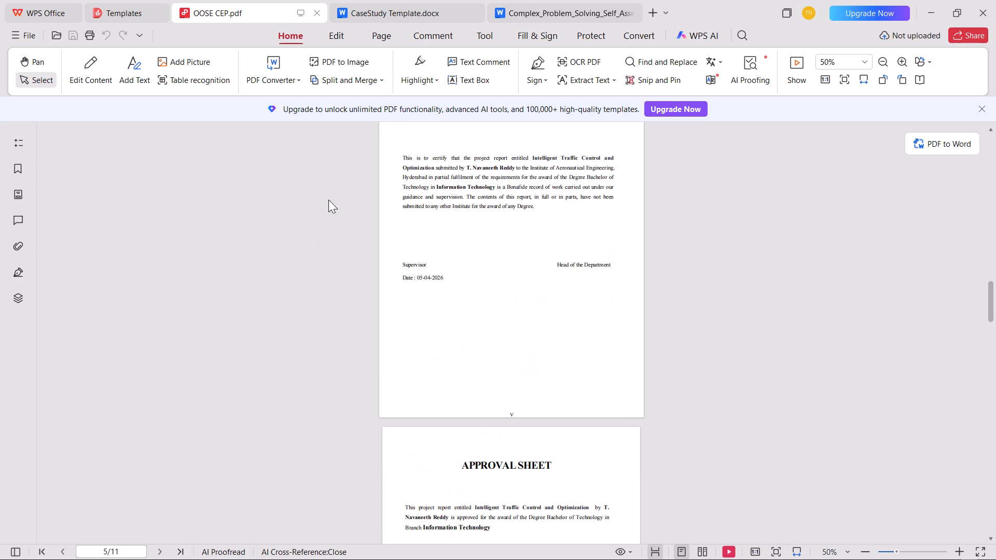
Close OOSE CEP.pdf, the self-assessment form document and the WPS Office window.
left_click(317, 13)
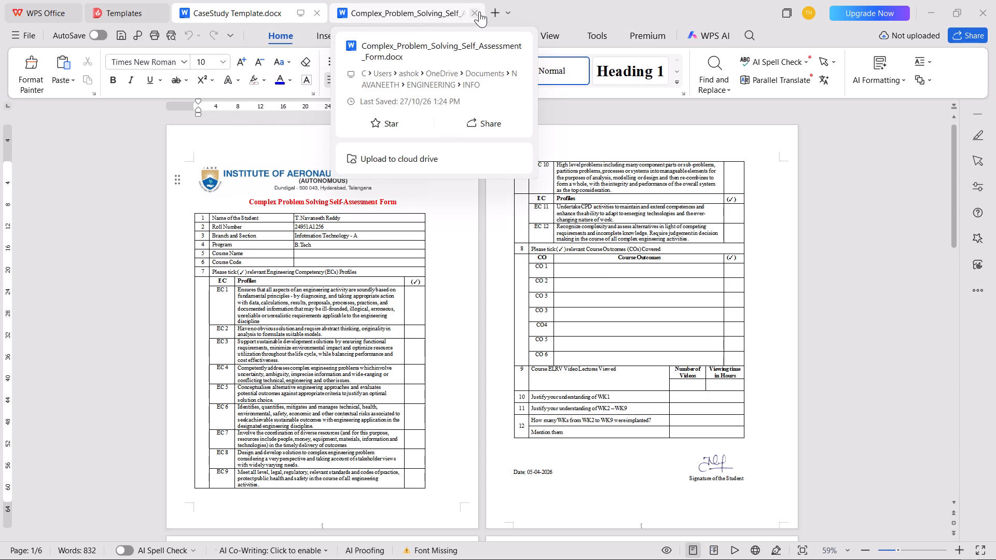
left_click(474, 11)
left_click(995, 0)
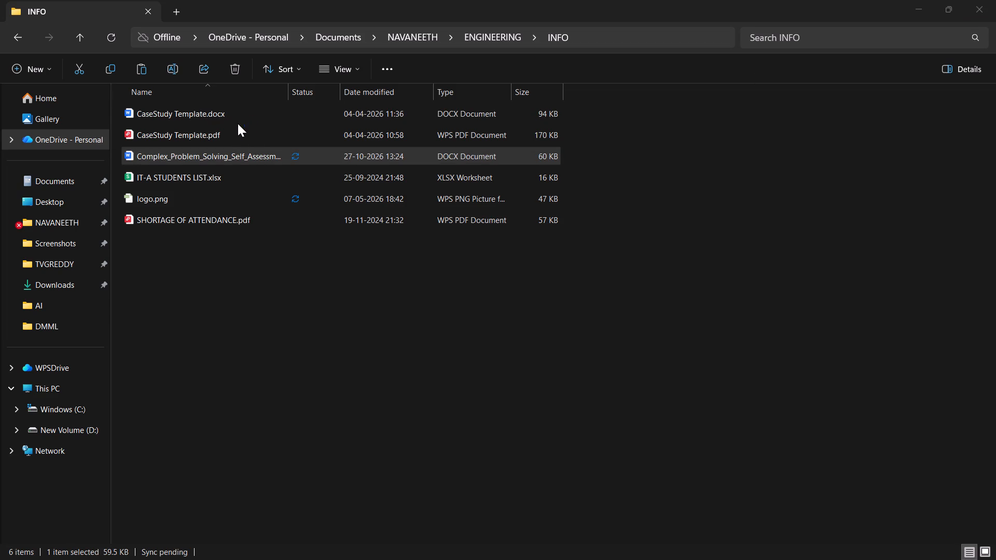
Rename CaseStudy Template.docx in the INFO folder as CEP Template.
left_click(223, 119)
key("F2")
type("CEP Te,")
key("BackSpace")
type("mplate")
key("Return")
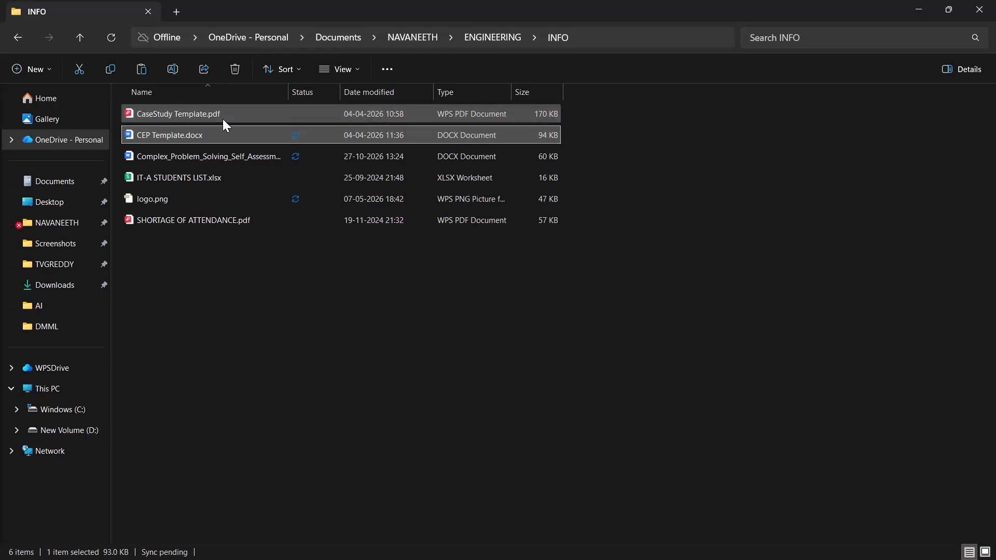
Copy CEP Template.docx from the INFO folder into the ACA folder under ENGINEERING > 3 - 1 > AAT 2 - 1 CEP.
key("ctrl+c")
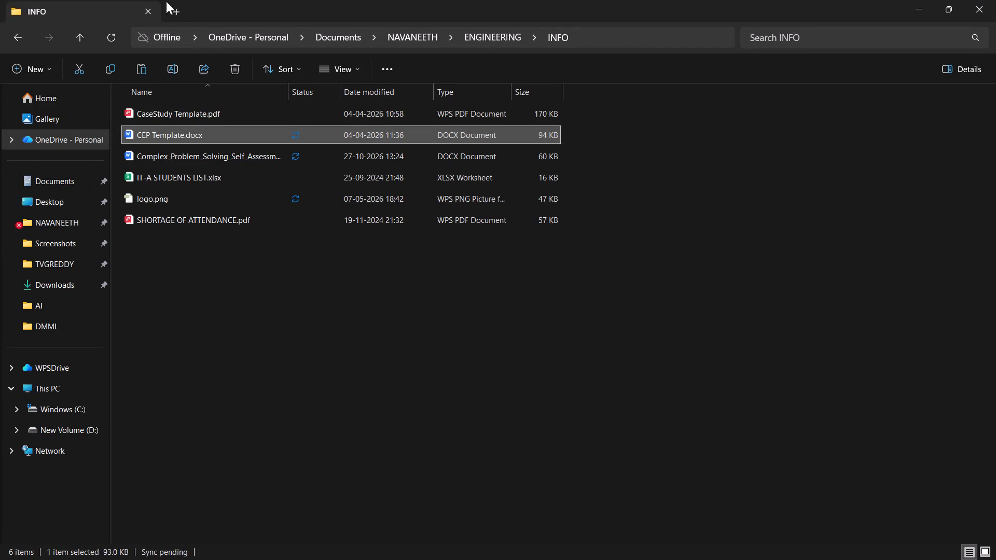
left_click(172, 11)
left_click(77, 208)
left_click(76, 220)
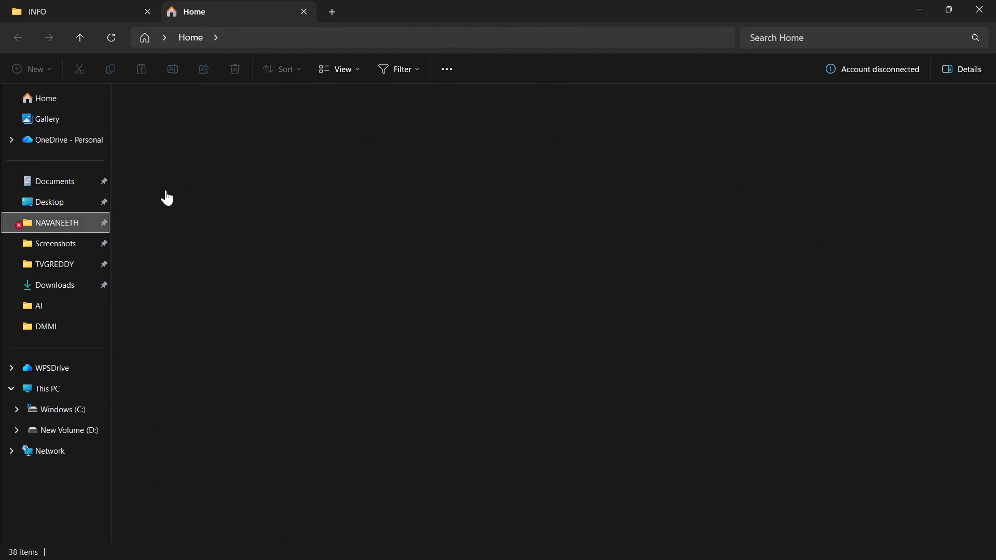
left_click(72, 221)
left_click(180, 143)
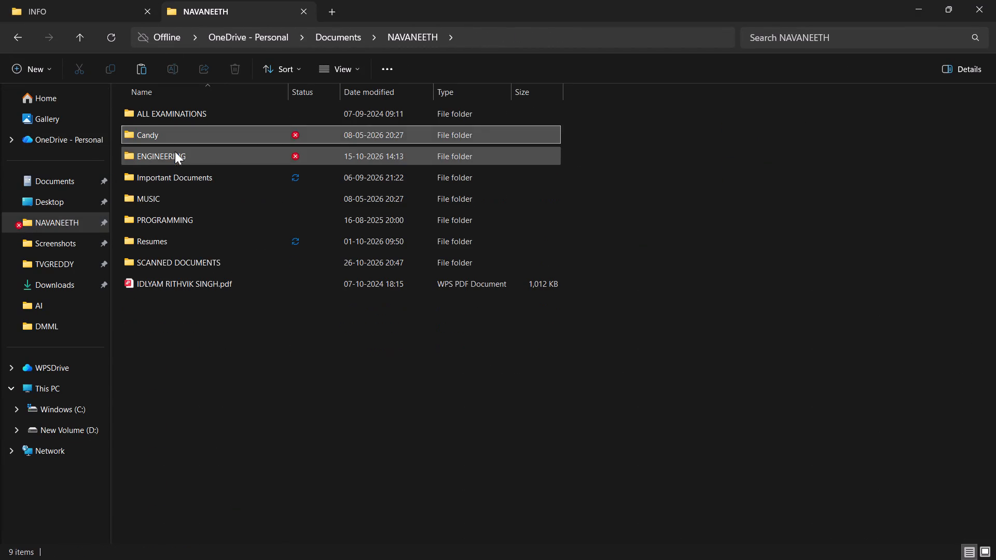
double_click(173, 158)
double_click(163, 195)
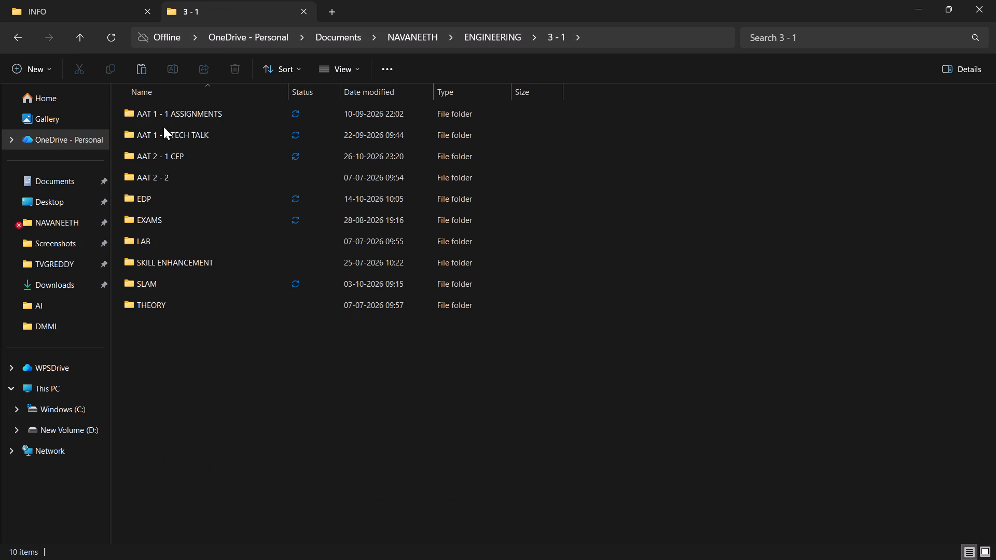
double_click(161, 155)
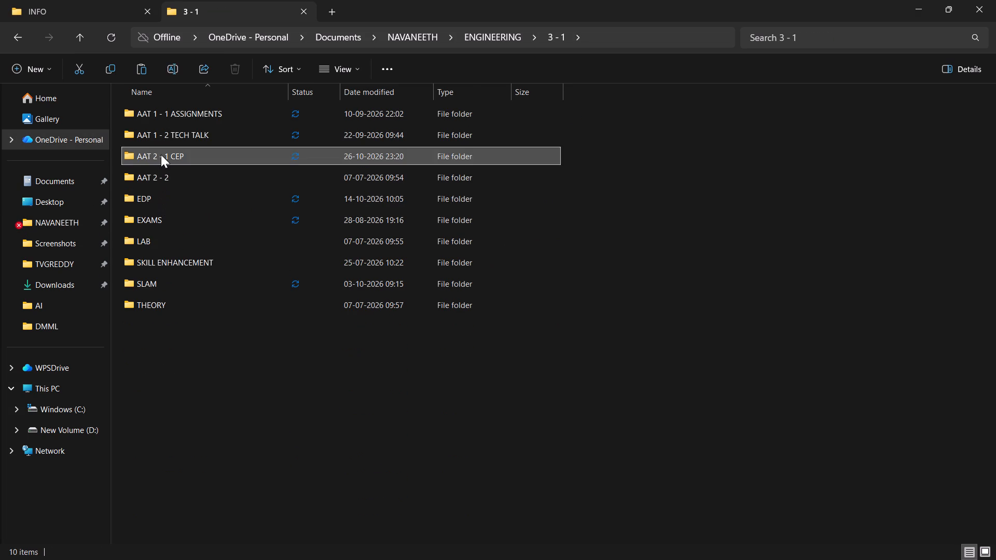
double_click(148, 112)
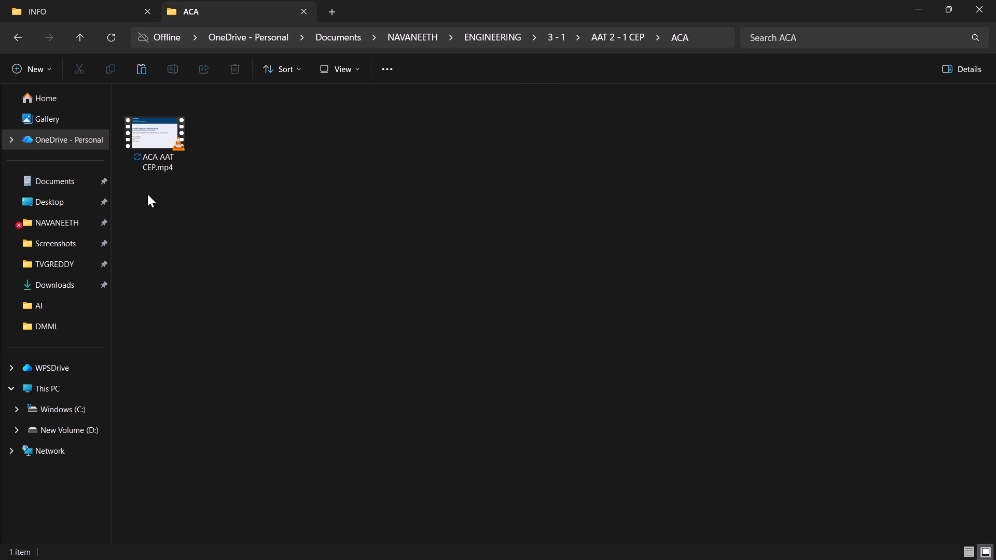
left_click(150, 211)
key("ctrl+v")
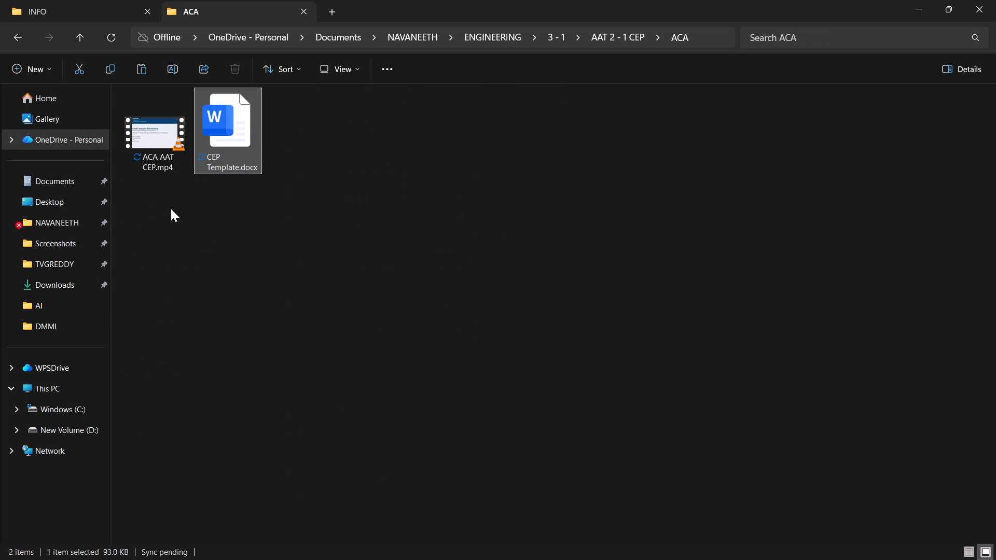
Rename the copied template in the ACA folder as ACA AAT CEP.
key("F2")
type("ACA AAT CEP")
key("Return")
Open ACA AAT CEP.docx and enter Advanced Computer in the form's Course Name row.
key("Return")
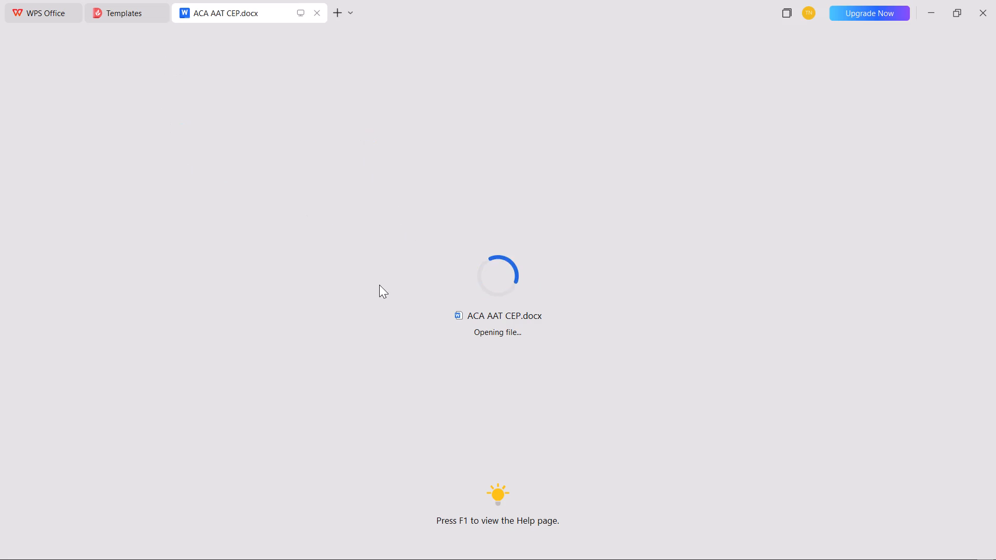
scroll(357, 313, "up", 7, "ctrl")
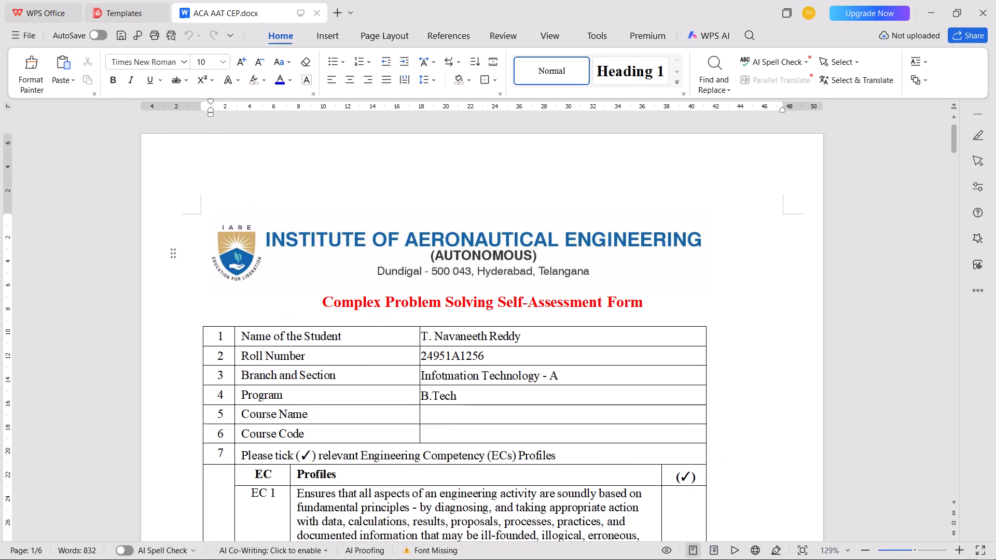
scroll(398, 390, "down", 2)
left_click(461, 332)
type("Adv")
type("anced Computer")
Switch to Chrome, open the AAT-II uploads page in the IARE student portal and get the Advanced Computer Architecture question.
key("alt+Tab")
key("alt+Tab")
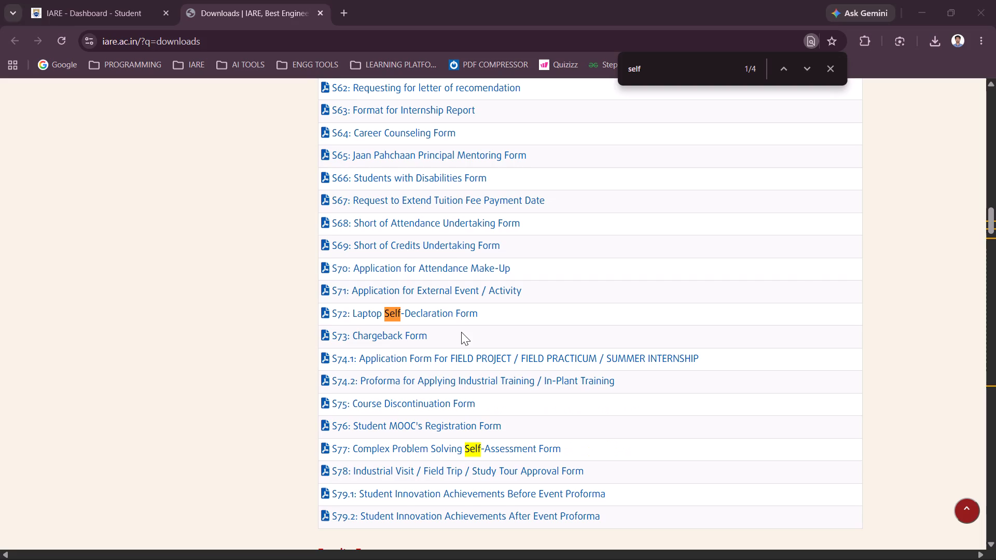
left_click(103, 0)
scroll(51, 545, "down", 6)
left_click(47, 487)
scroll(63, 464, "down", 2)
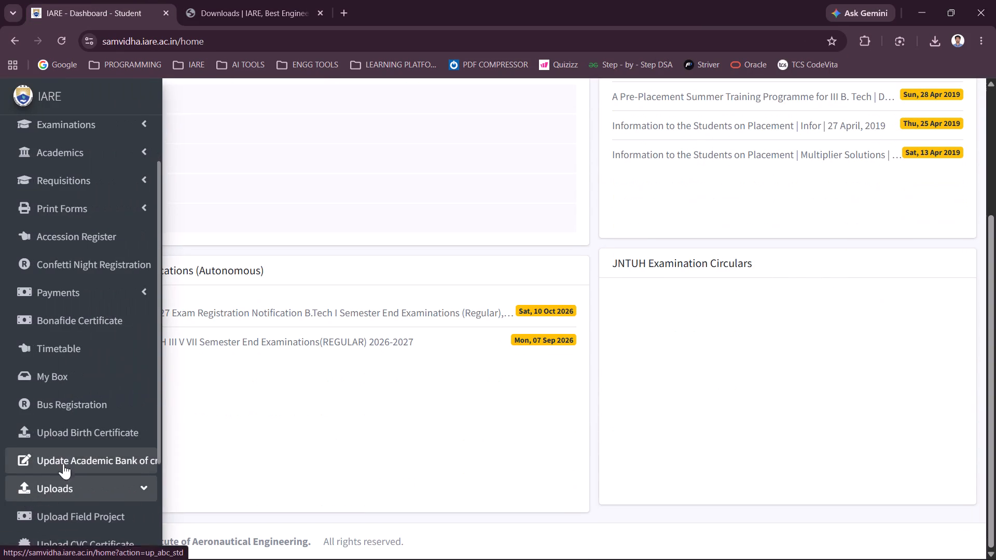
scroll(63, 464, "down", 8)
scroll(60, 491, "up", 2)
scroll(61, 487, "down", 2)
left_click(89, 482)
scroll(102, 390, "down", 8)
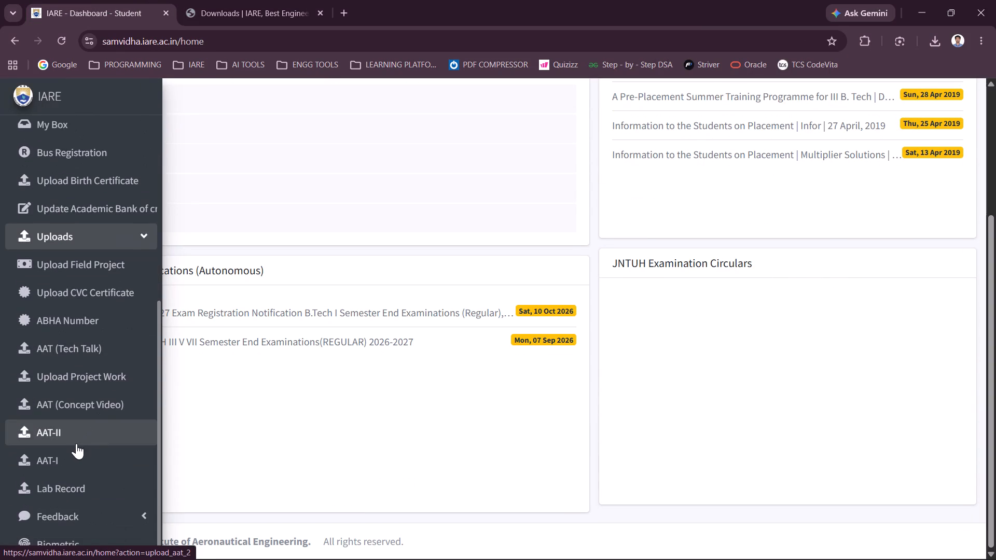
left_click(76, 443)
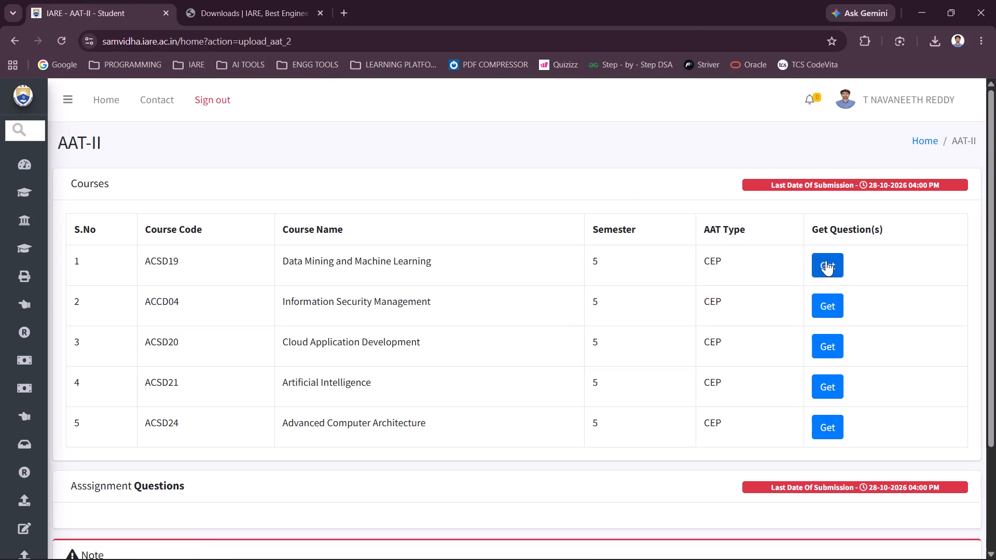
left_click(821, 424)
key("Return")
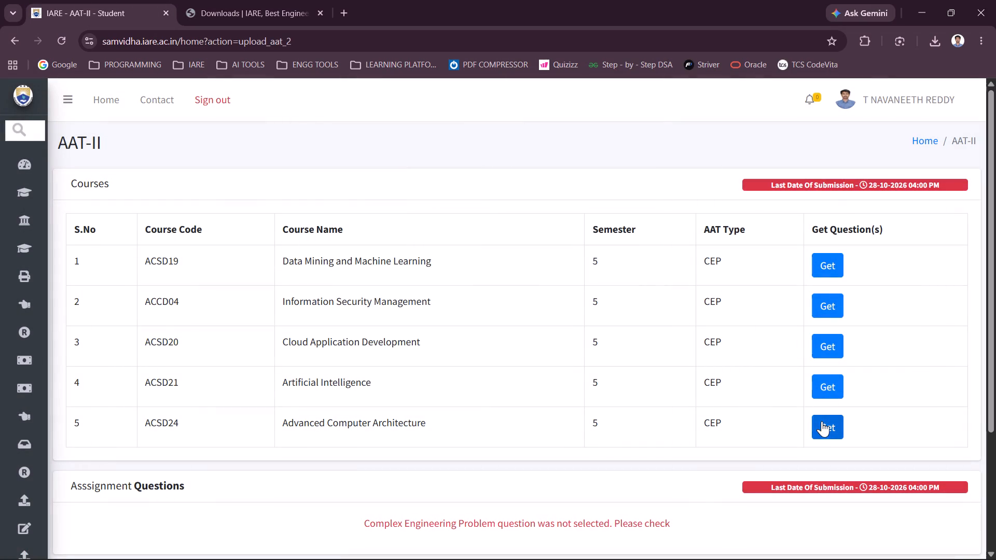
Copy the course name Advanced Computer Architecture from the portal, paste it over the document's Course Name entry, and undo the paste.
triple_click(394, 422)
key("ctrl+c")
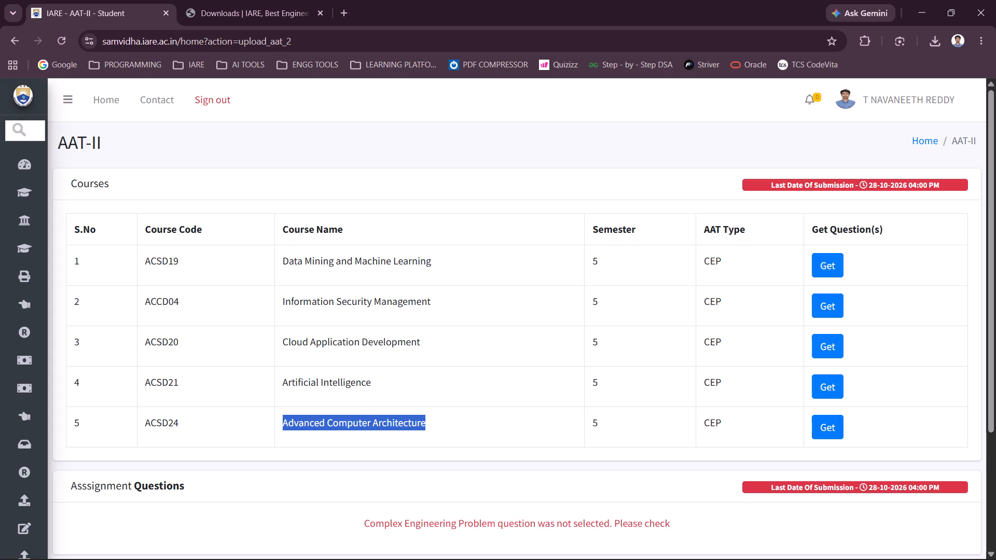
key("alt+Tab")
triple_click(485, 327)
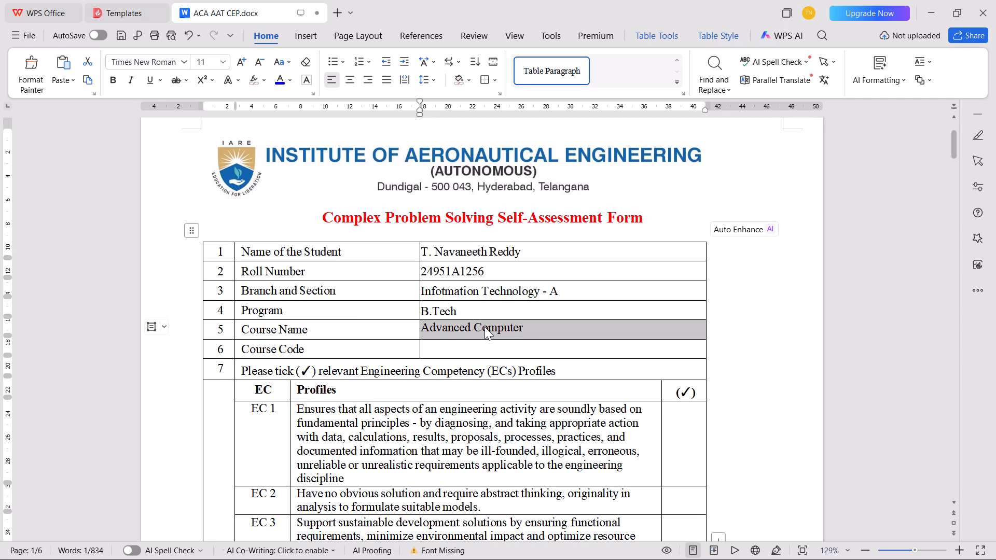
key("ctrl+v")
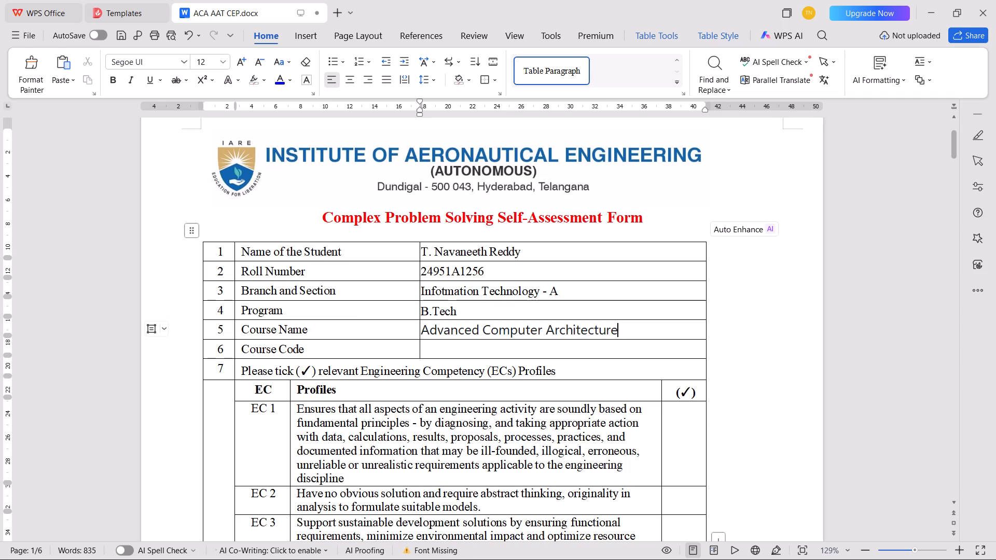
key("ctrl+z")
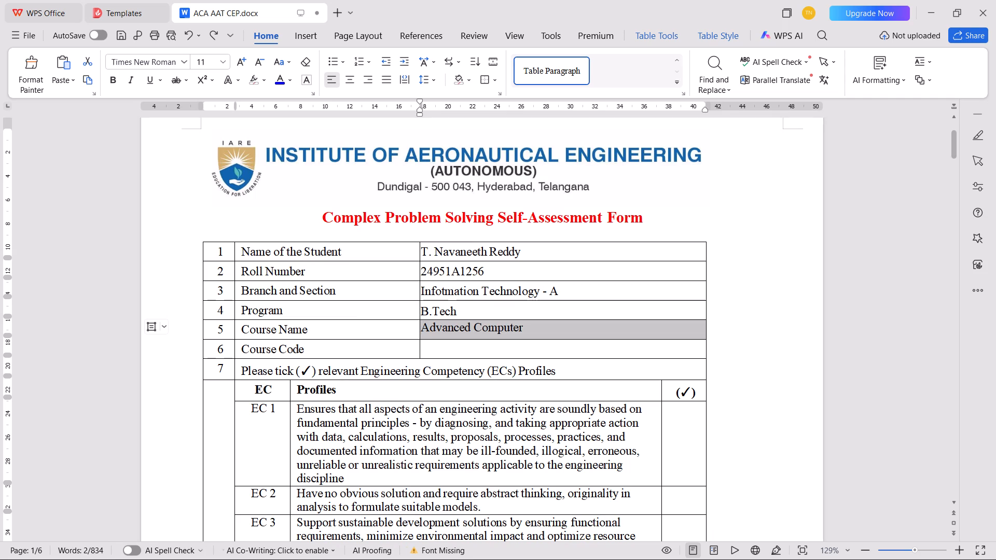
Complete the Course Name entry in ACA AAT CEP.docx as Advanced Computer Architecture.
key("Right")
key("Left")
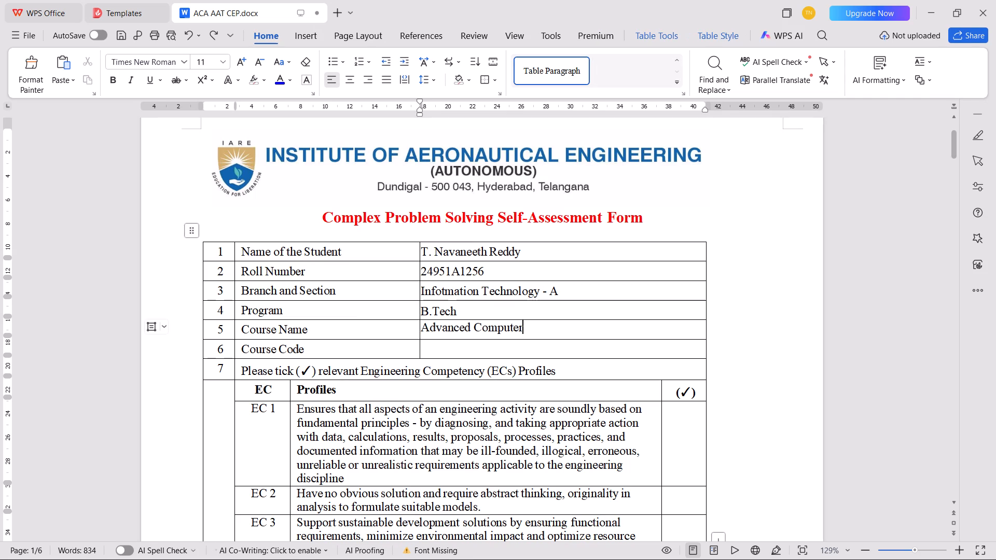
key("space")
type("Architecture")
Enter ACSD24 as the Course Code, save ACA AAT CEP.docx and close the WPS Office window.
key("Tab")
key("alt+Tab")
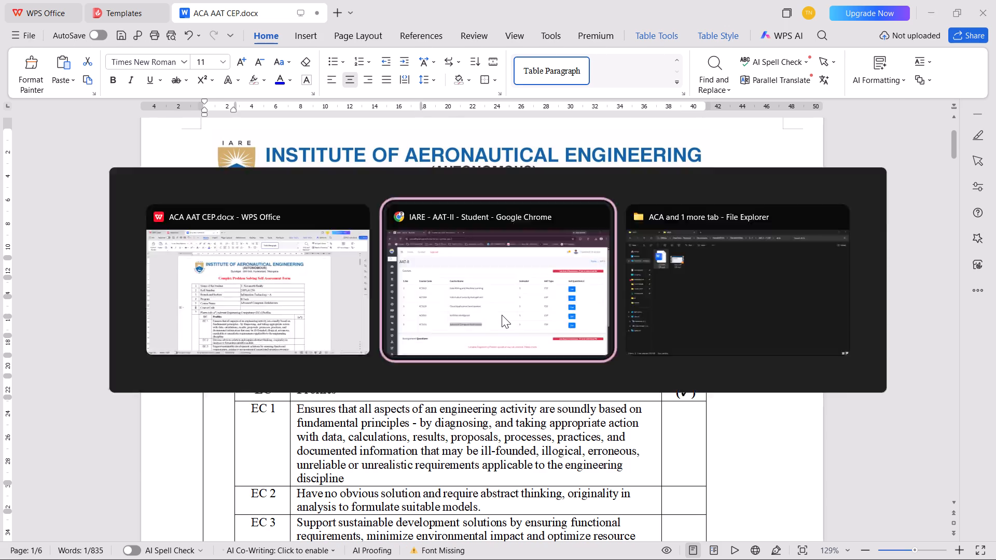
key("alt+Tab")
key("Tab")
key("Tab")
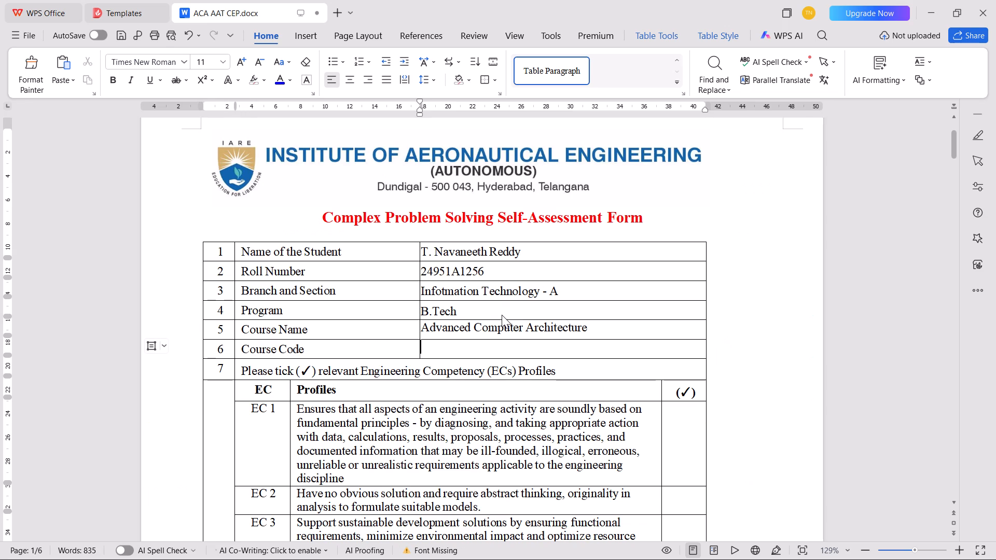
type("ACSD24")
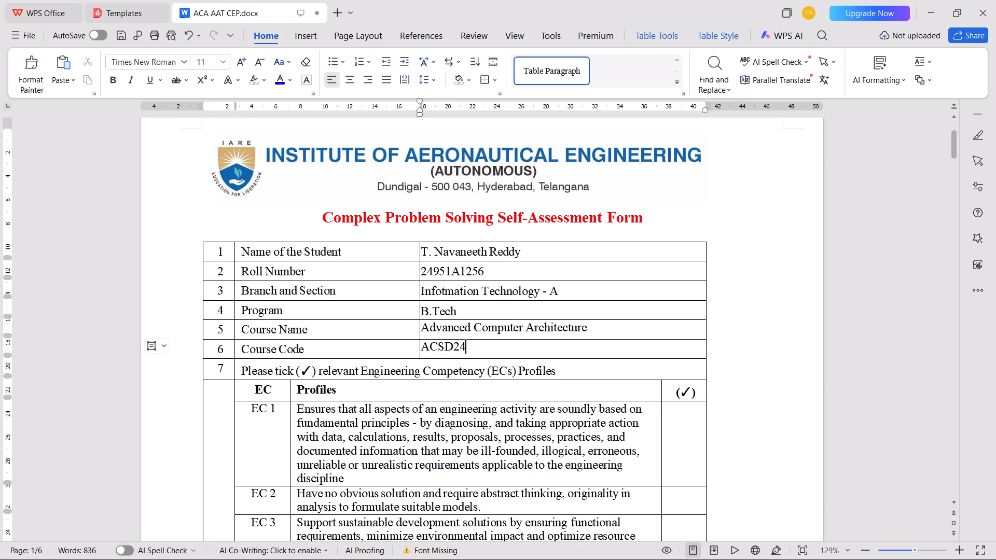
key("ctrl+s")
left_click(995, 0)
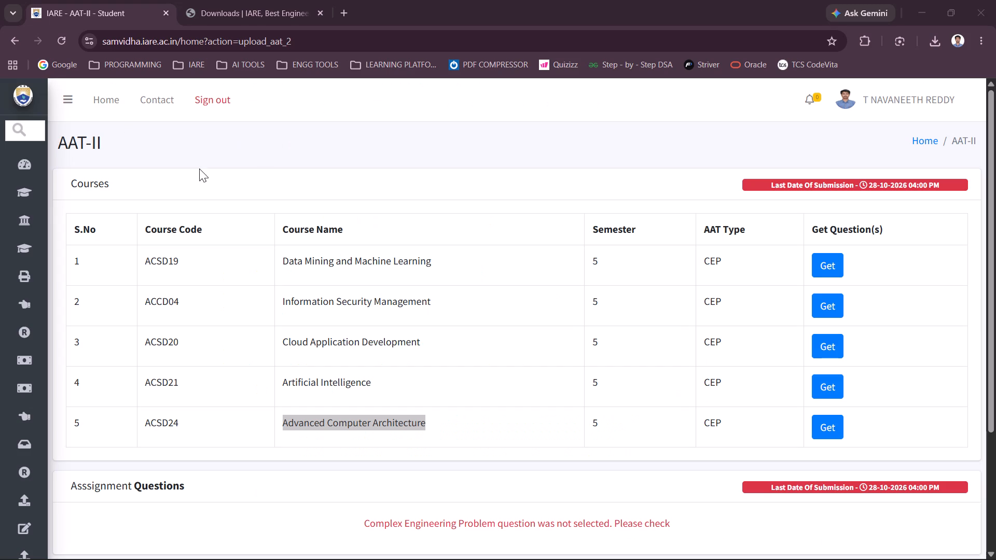
Copy CEP Template.docx from the INFO folder into the AI folder under AAT 2 - 1 CEP.
key("alt+Tab")
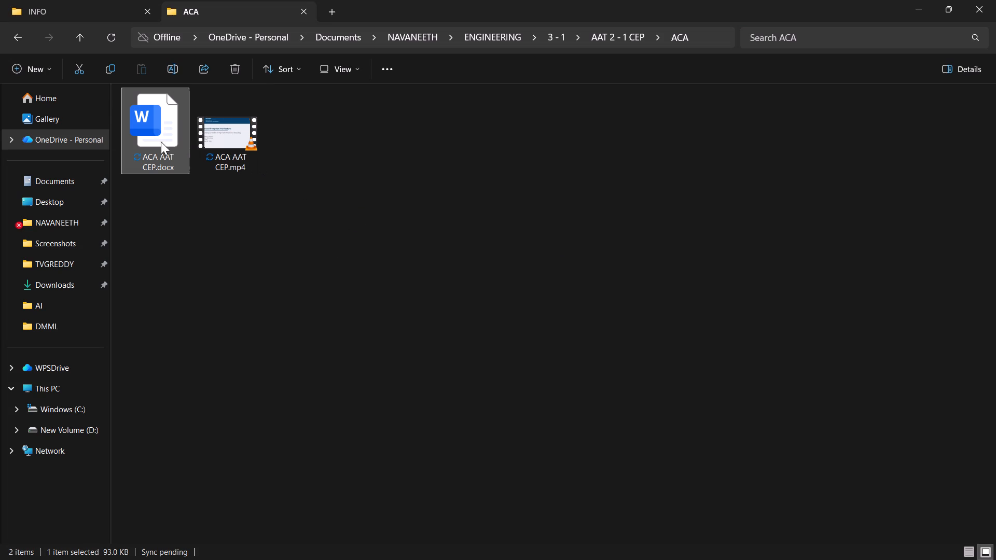
left_click(95, 7)
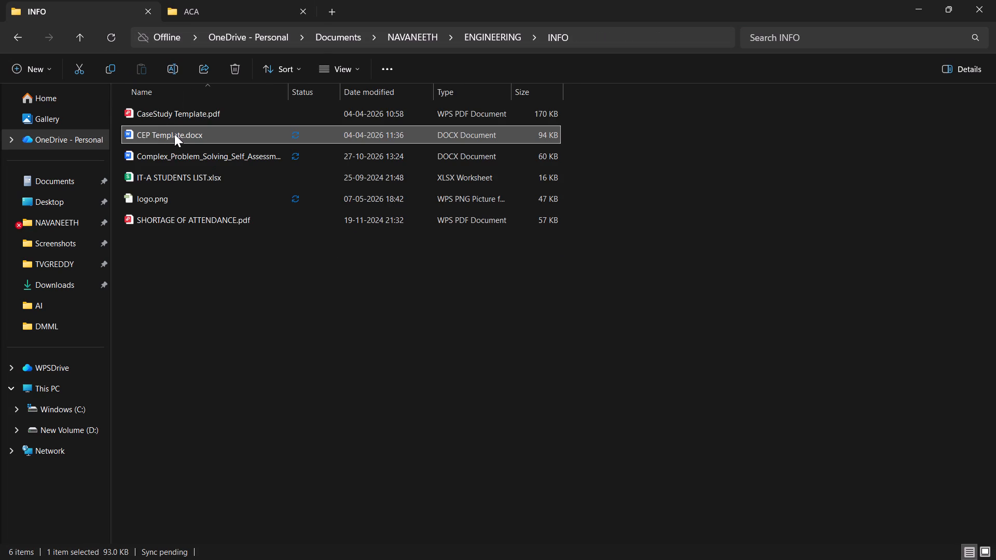
key("ctrl+c")
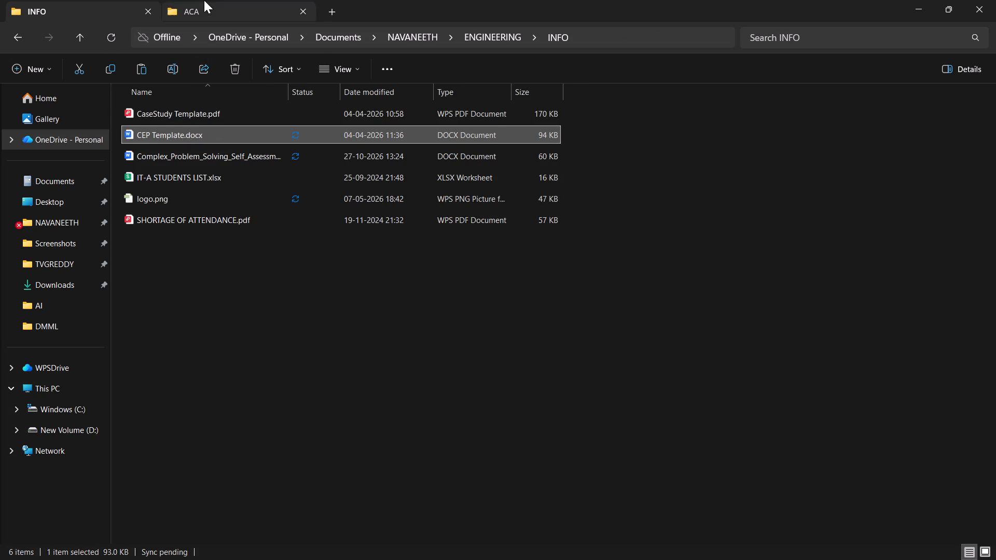
left_click(204, 0)
left_click(201, 12)
left_click(284, 243)
key("BackSpace")
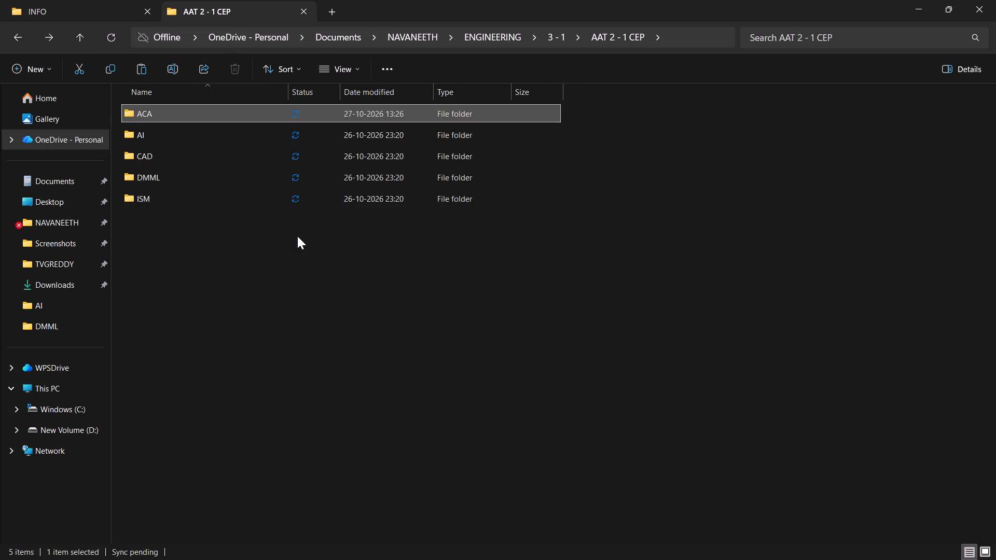
key("Down")
key("Return")
key("ctrl+v")
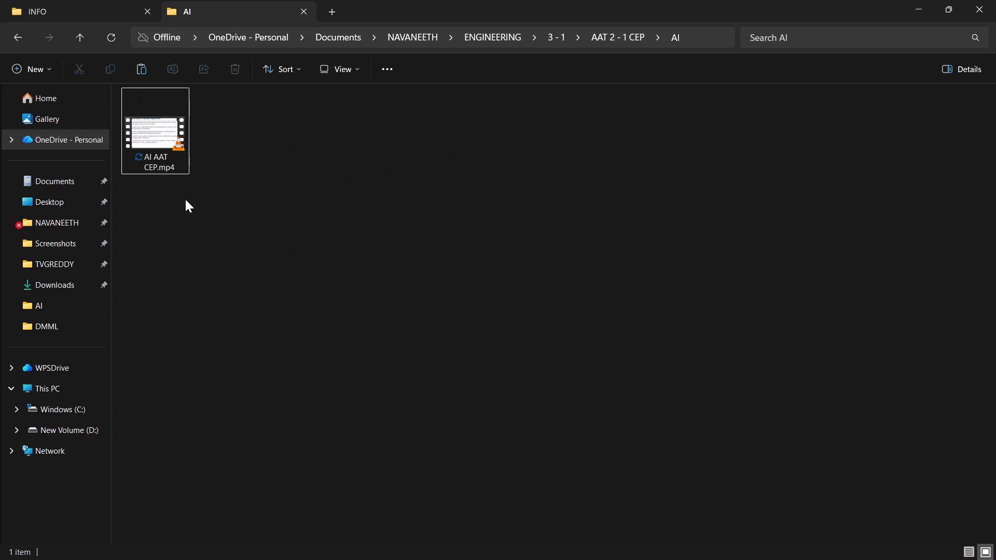
Rename the copied template in the AI folder as AI AAT CEP.
key("F2")
type("AI AAT CEP")
key("Return")
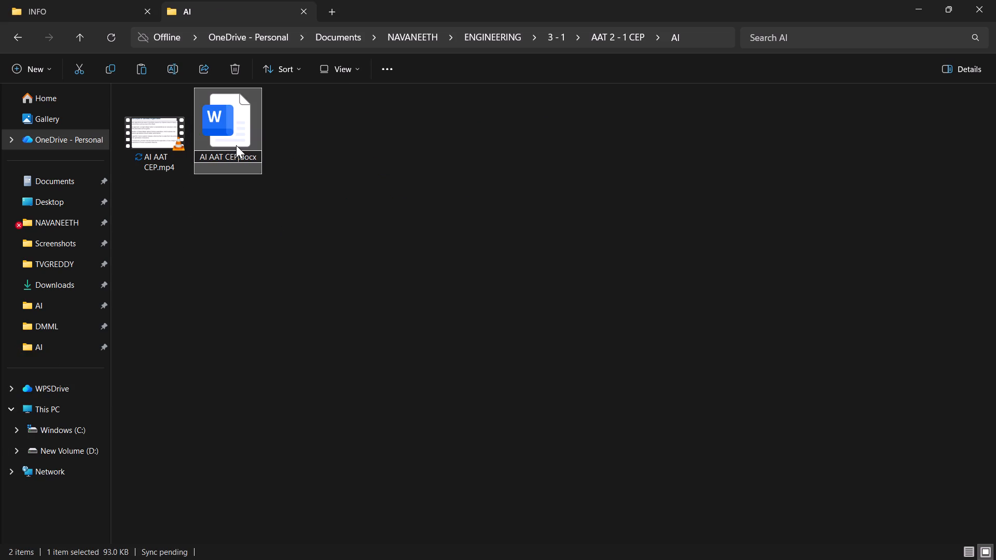
Open AI AAT CEP.docx in WPS Office.
key("Return")
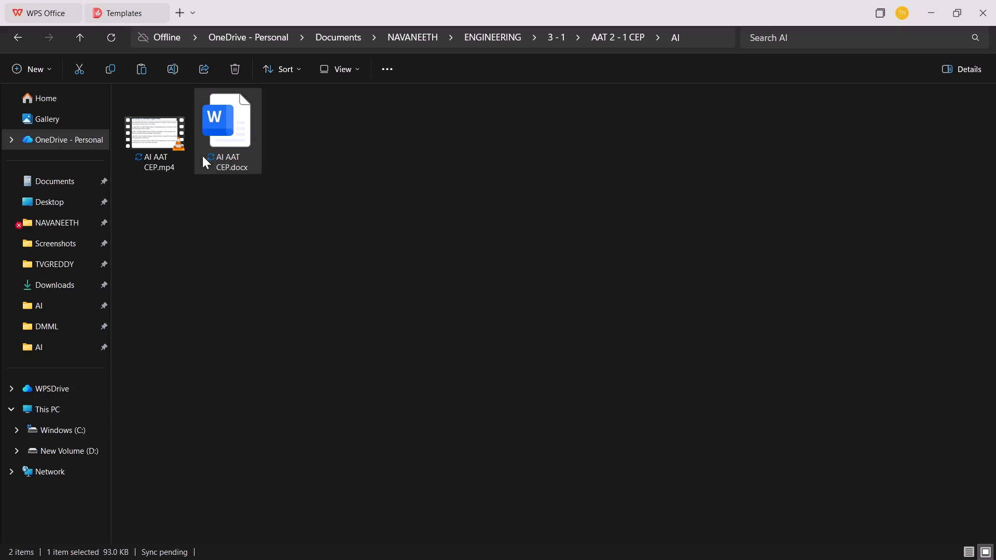
Move the Chrome window with the AAT-II course list to a new virtual desktop and switch to that desktop.
key("alt+Tab")
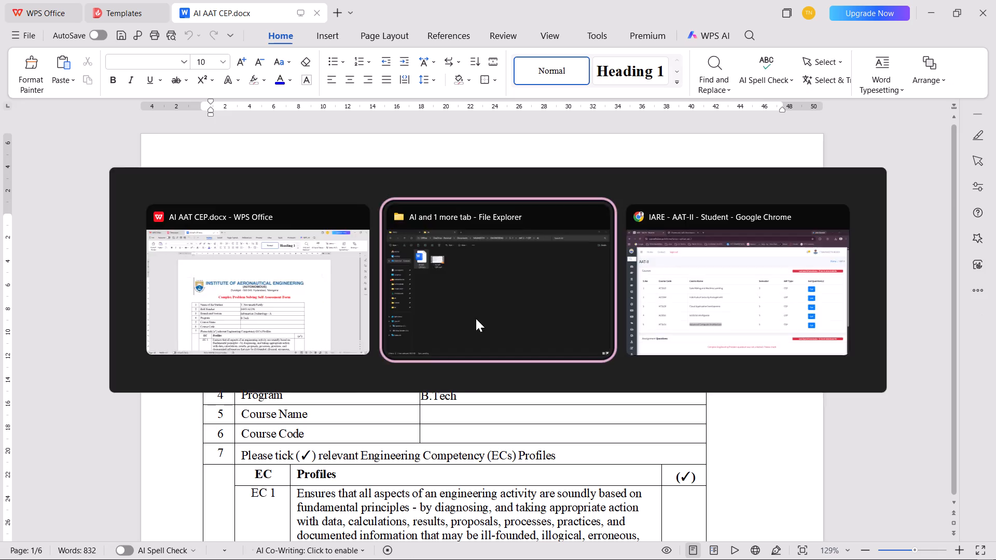
key("alt+Tab")
key("alt+Tab")
key("alt+Tab")
key("alt+Tab")
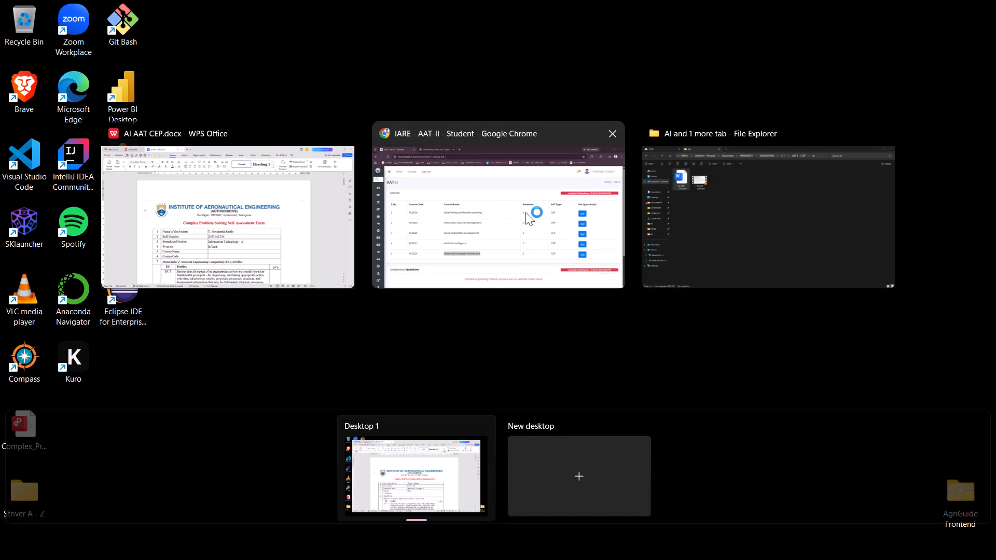
left_click_drag(523, 214, 594, 478)
left_click(420, 245)
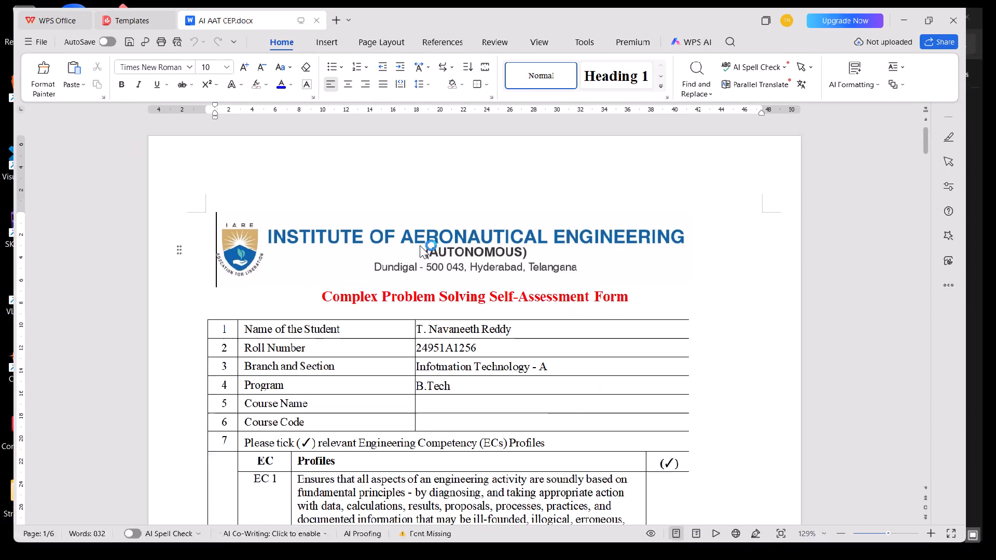
key("alt+Tab")
key("alt+Tab")
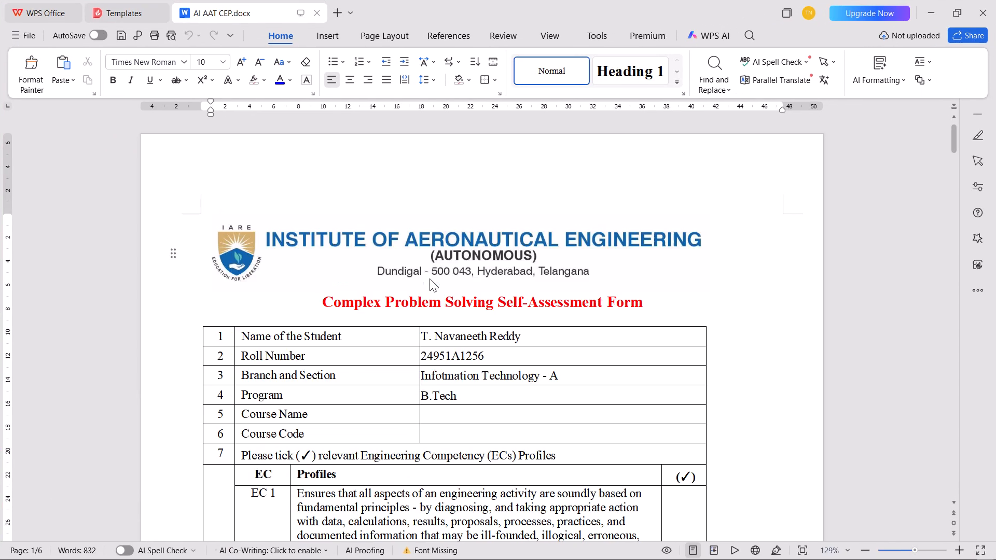
key("ctrl+super+Right")
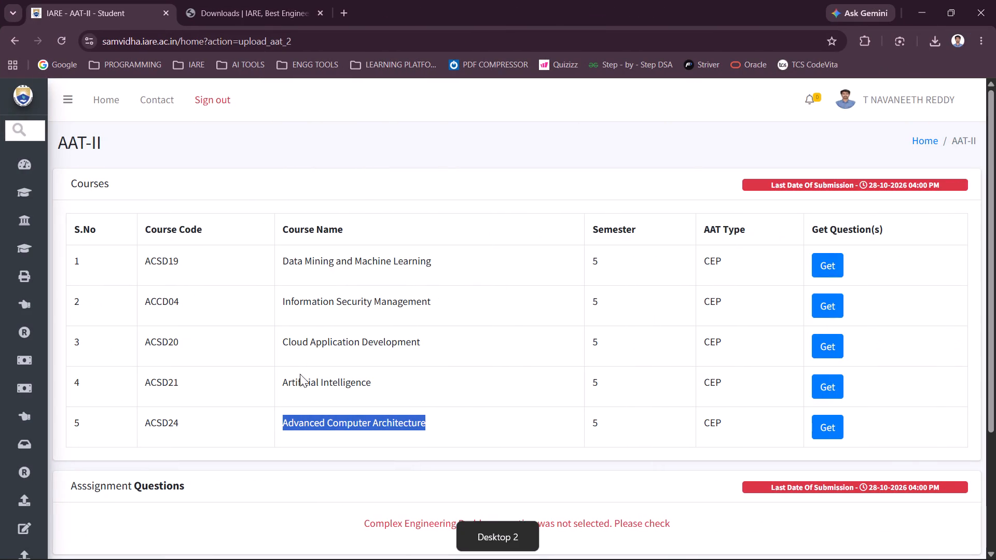
Return to the AI AAT CEP document's desktop and enter course name Artificial Intelligence and course code ACSD21 in the form.
key("alt+Tab")
key("ctrl+super+Left")
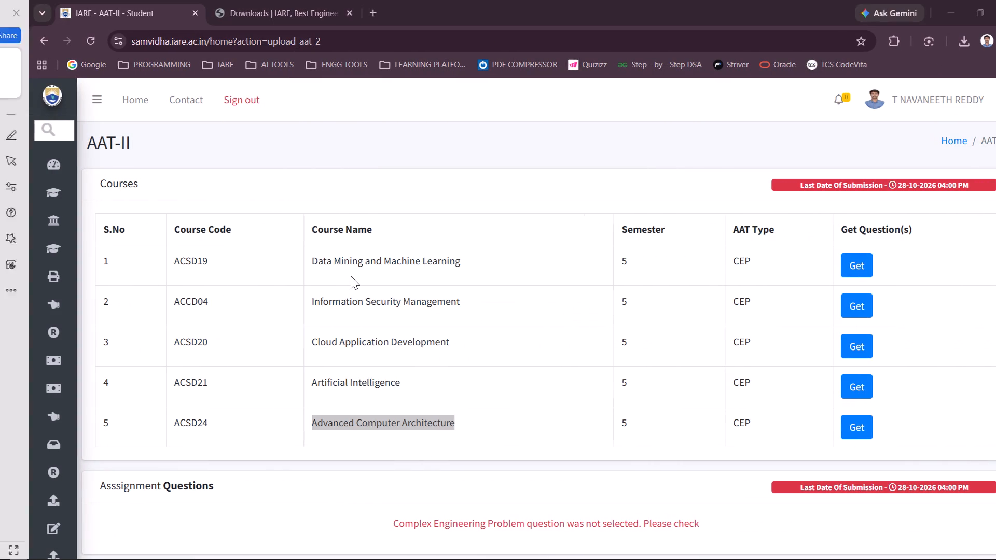
left_click(451, 408)
type("Artificial Intelligence")
key("Tab")
key("Tab")
key("Tab")
type("ACSD21")
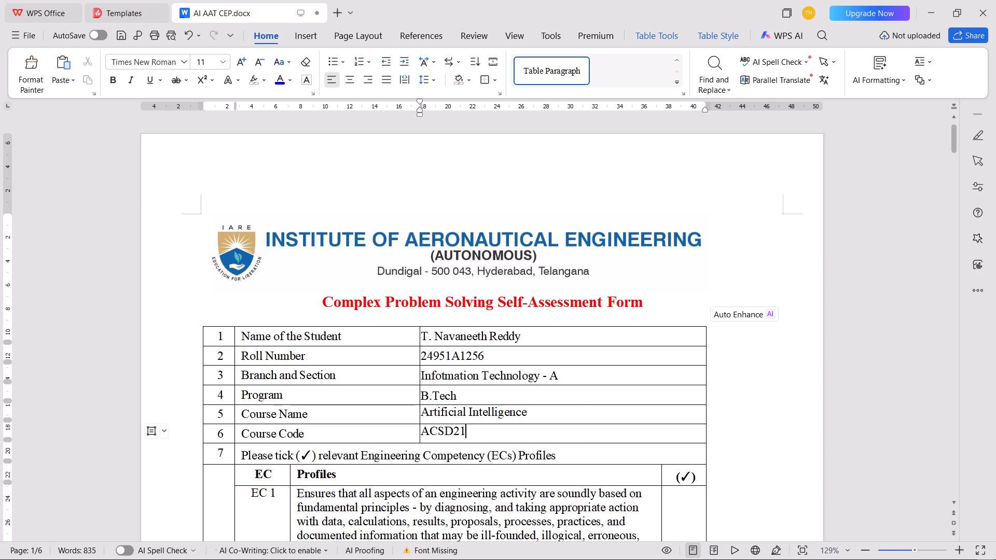
Go to the form's Course Outcomes table, search the computer for the AI syllabus, and open AI Syllabus.pdf.
scroll(451, 408, "down", 20)
scroll(451, 408, "down", 12)
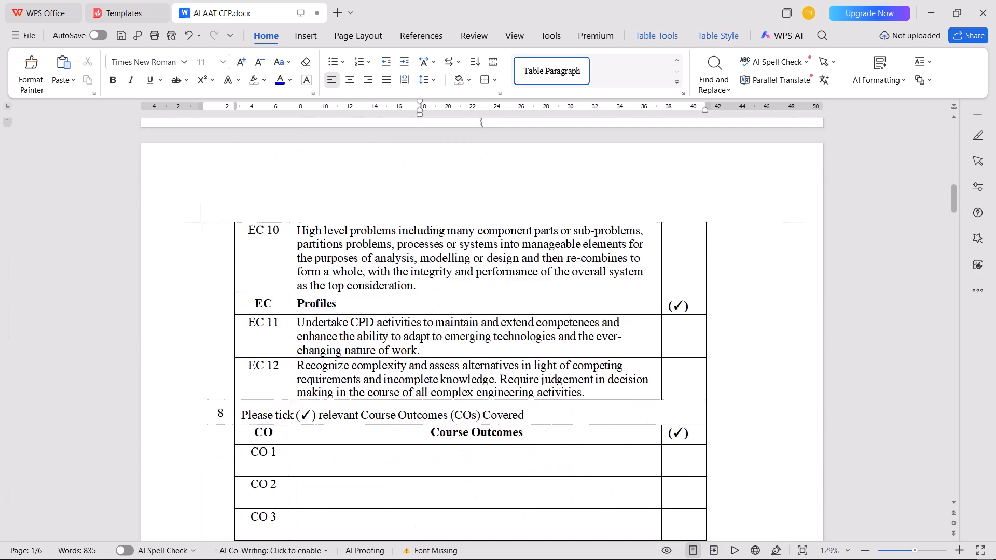
scroll(449, 405, "down", 15)
scroll(449, 405, "up", 9)
key("alt+Tab")
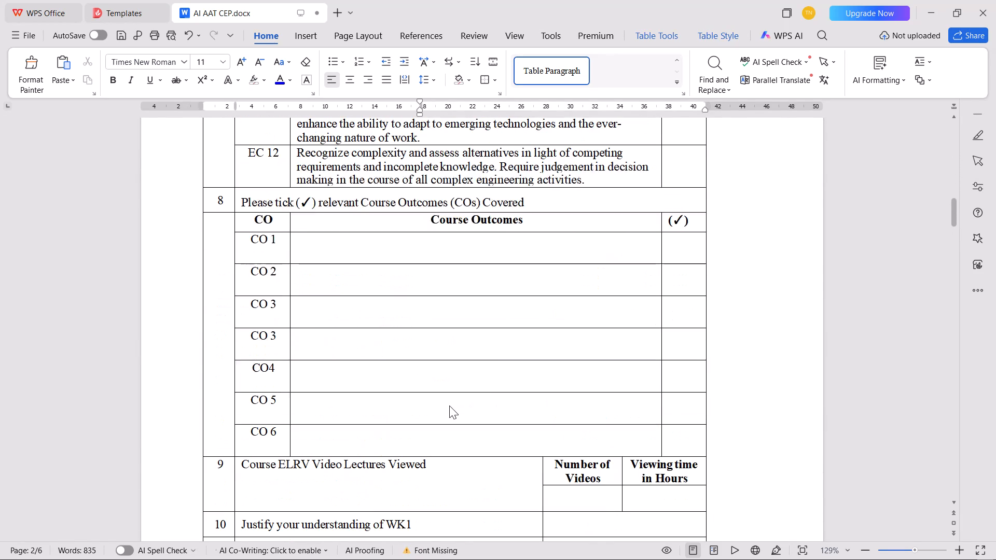
key("alt+Tab")
type("ai")
key("space")
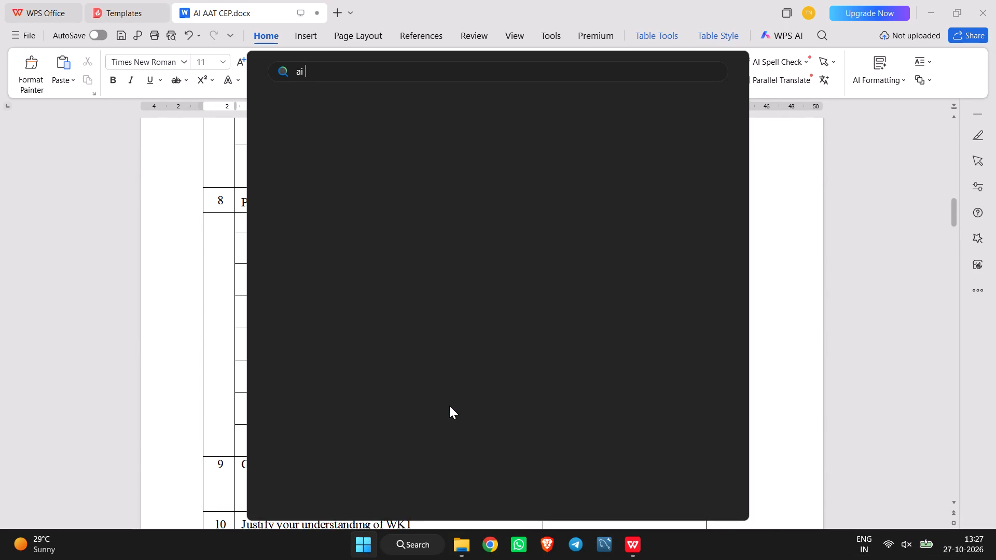
type("sy")
key("Return")
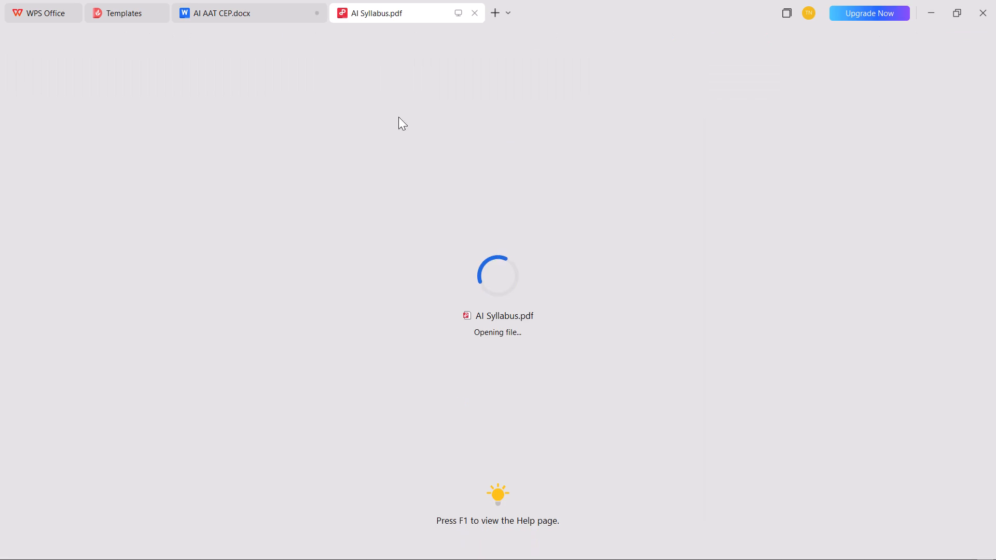
Copy the full CO1 statement, without its label, from the Course Outcomes section of AI Syllabus.pdf.
scroll(337, 252, "down", 7)
scroll(337, 252, "up", 3)
scroll(337, 252, "down", 1)
scroll(337, 252, "up", 12)
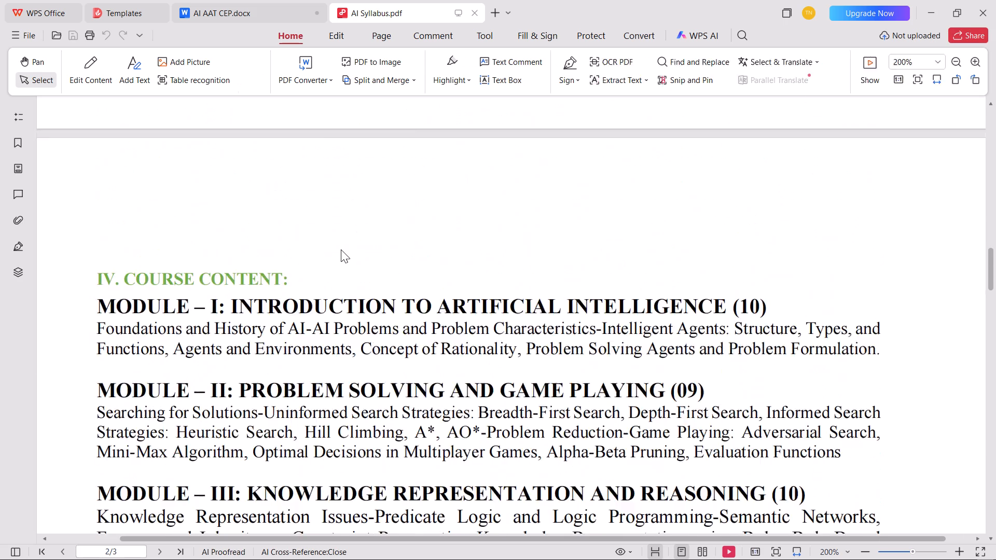
scroll(341, 249, "up", 6)
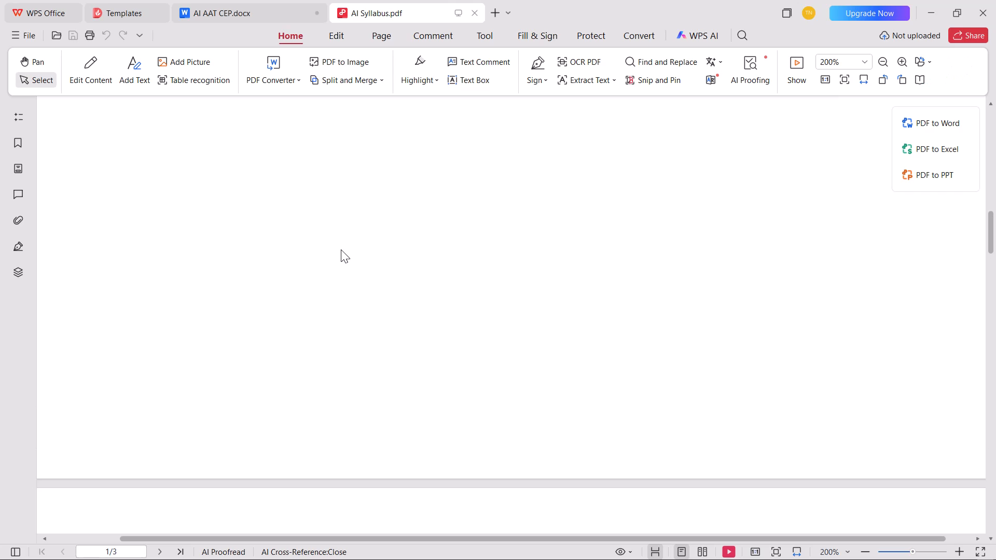
scroll(309, 296, "up", 4)
scroll(309, 296, "down", 1)
scroll(305, 297, "up", 5)
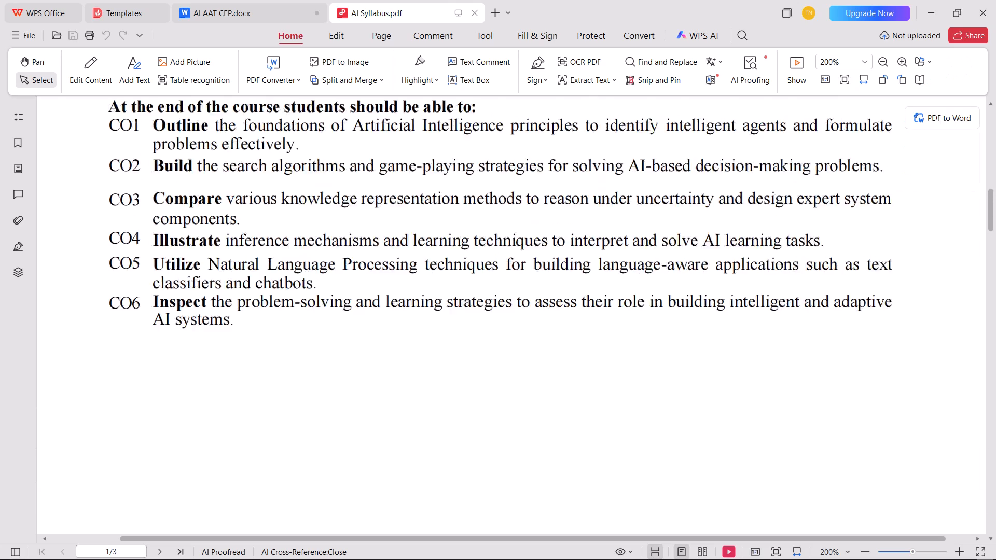
scroll(302, 293, "up", 1)
scroll(302, 293, "down", 1)
scroll(302, 293, "up", 14)
scroll(310, 292, "down", 20)
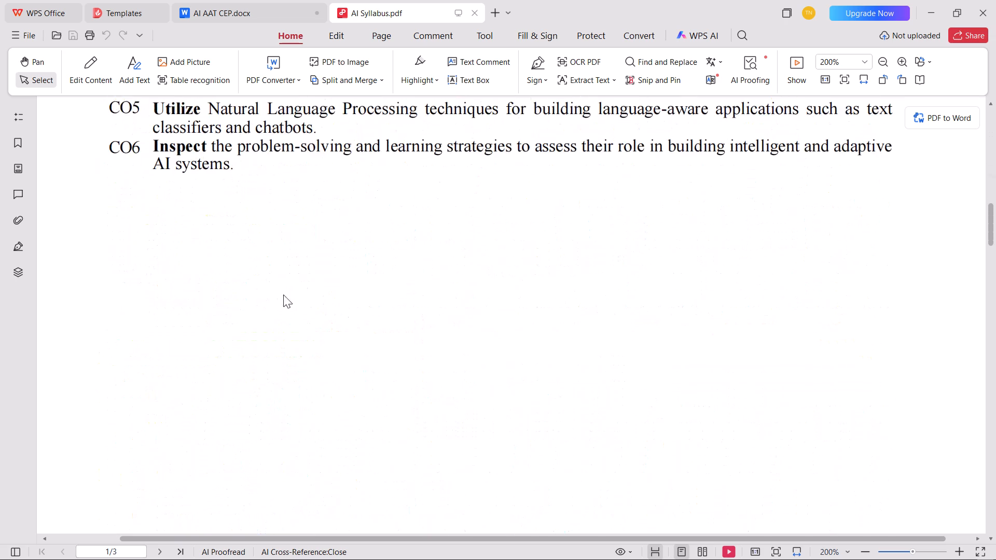
scroll(201, 180, "up", 6)
triple_click(172, 219)
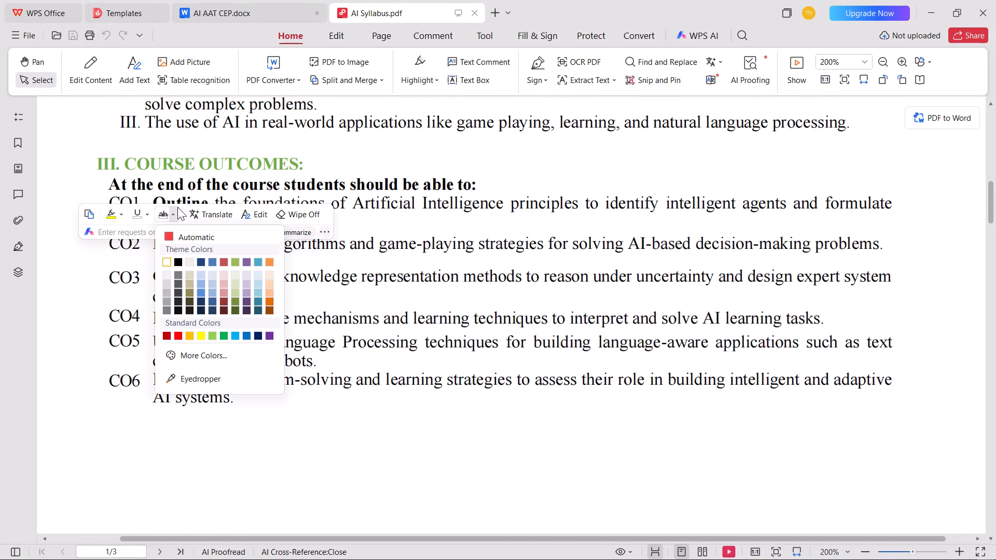
triple_click(384, 203)
triple_click(384, 203)
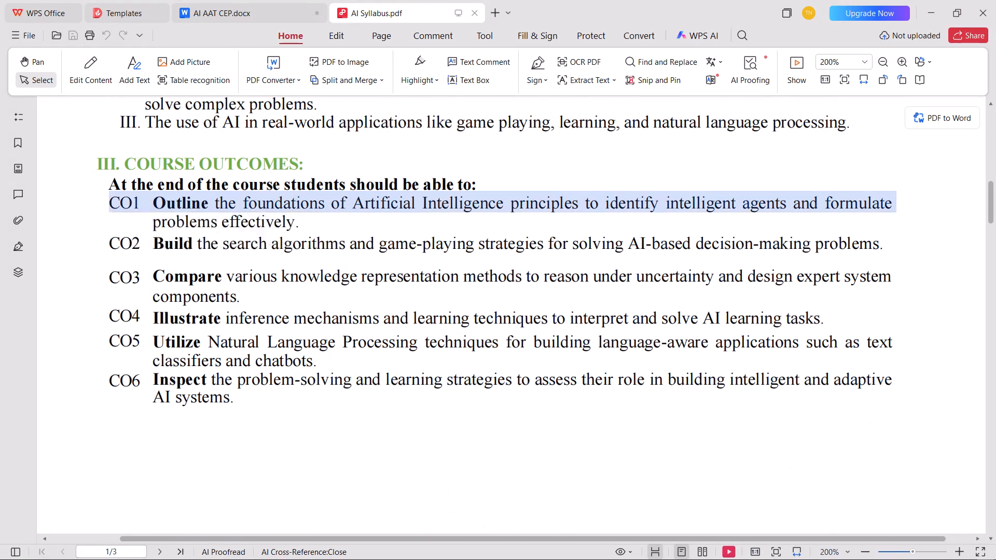
double_click(384, 203)
left_click(394, 223)
left_click_drag(154, 204, 229, 217)
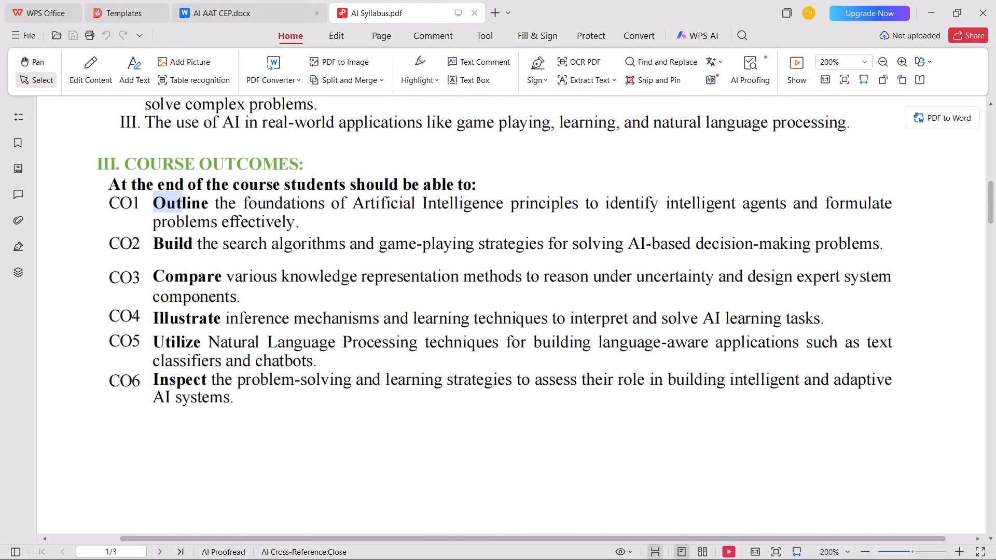
left_click_drag(229, 217, 296, 225)
key("ctrl+c")
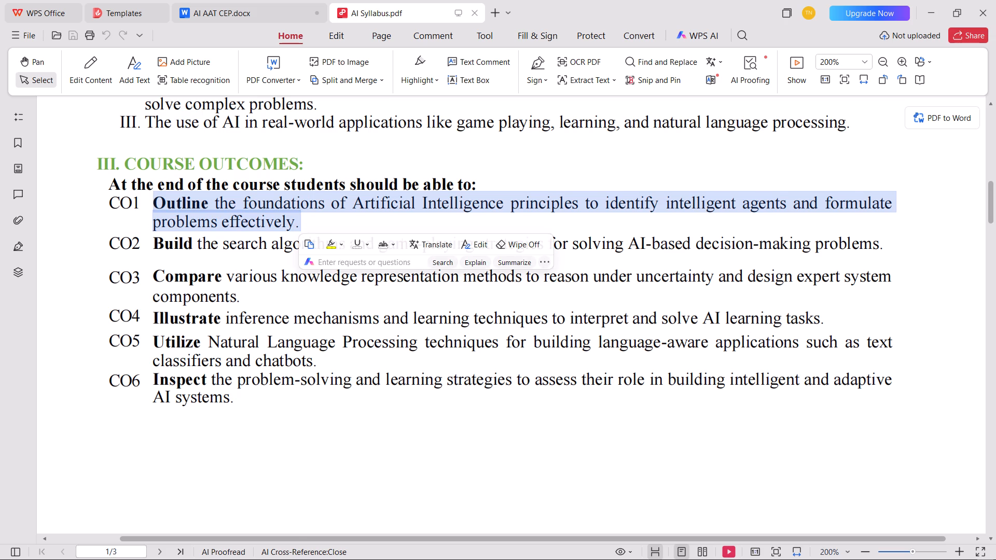
Detach AI Syllabus.pdf into its own window, separate from the AI AAT CEP document, and maximize it.
key("alt+Tab")
key("alt+Tab")
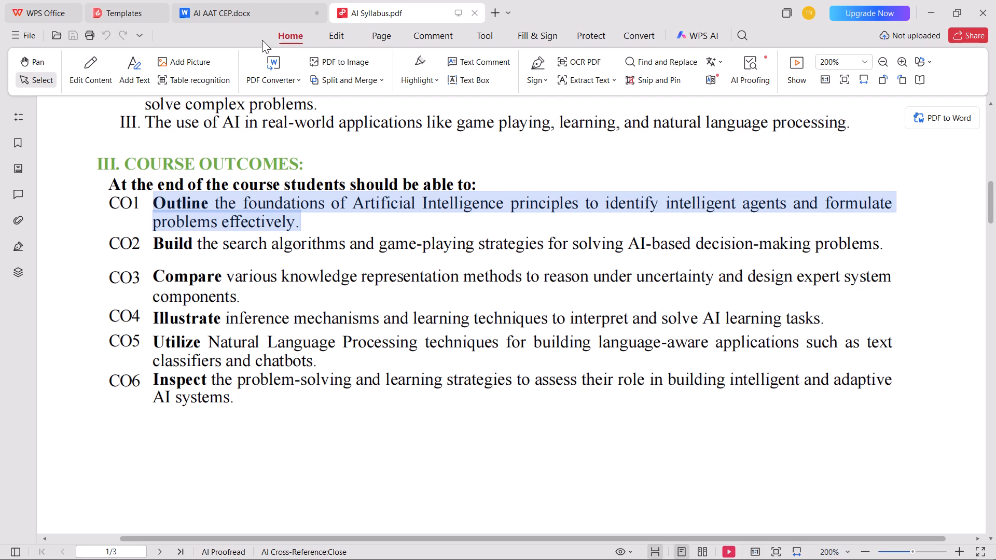
left_click_drag(386, 23, 391, 139)
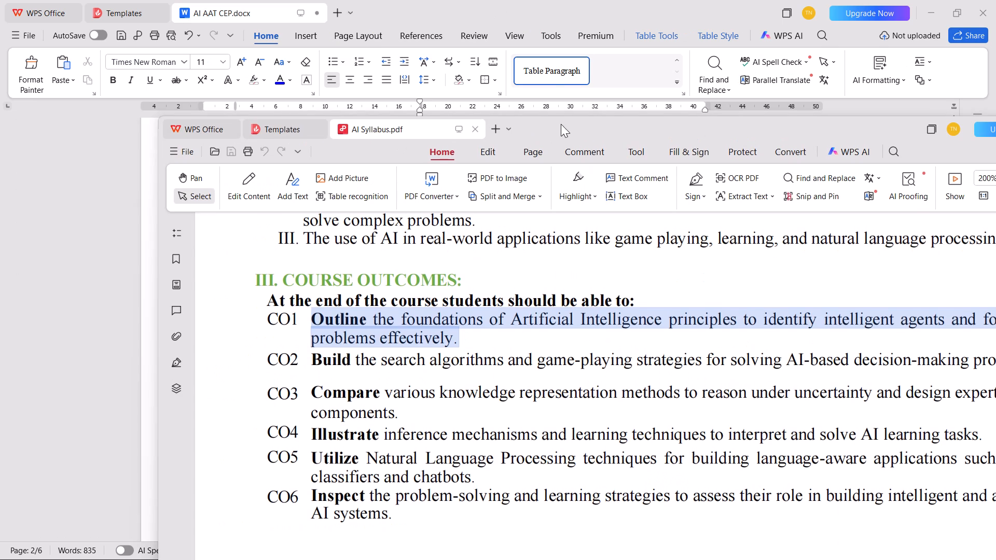
double_click(561, 124)
Paste the copied CO1 statement into the CO 1 row of the form's Course Outcomes table.
key("alt+Tab")
left_click(336, 261)
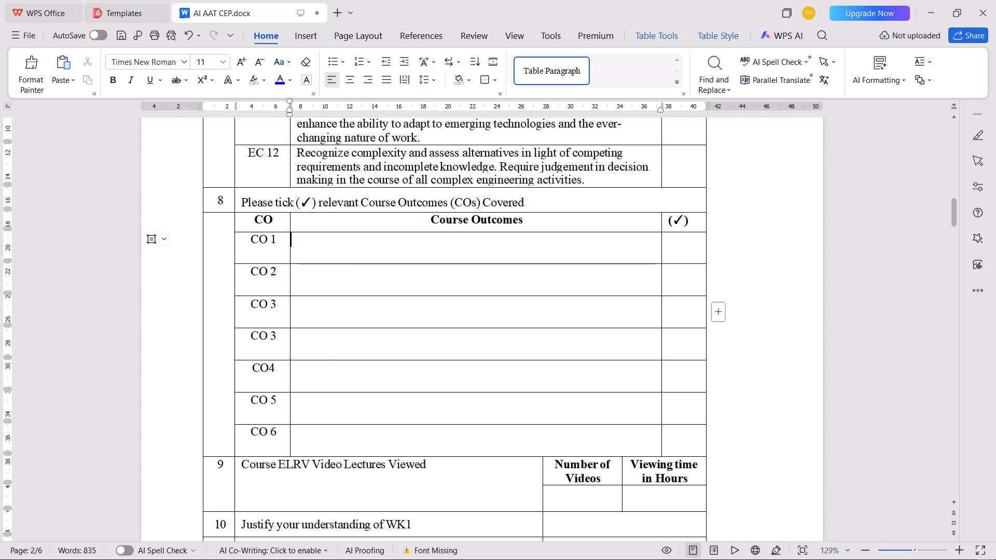
key("ctrl+v")
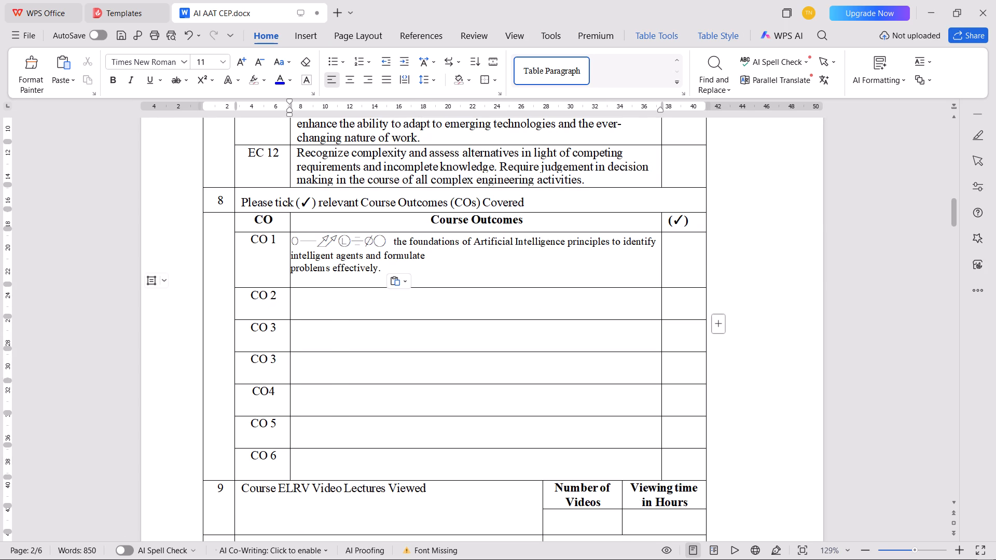
Join the CO 1 outcome into one paragraph by replacing the line break before "problems effectively." with a single space.
left_click(370, 167)
left_click(372, 249)
key("ctrl+a")
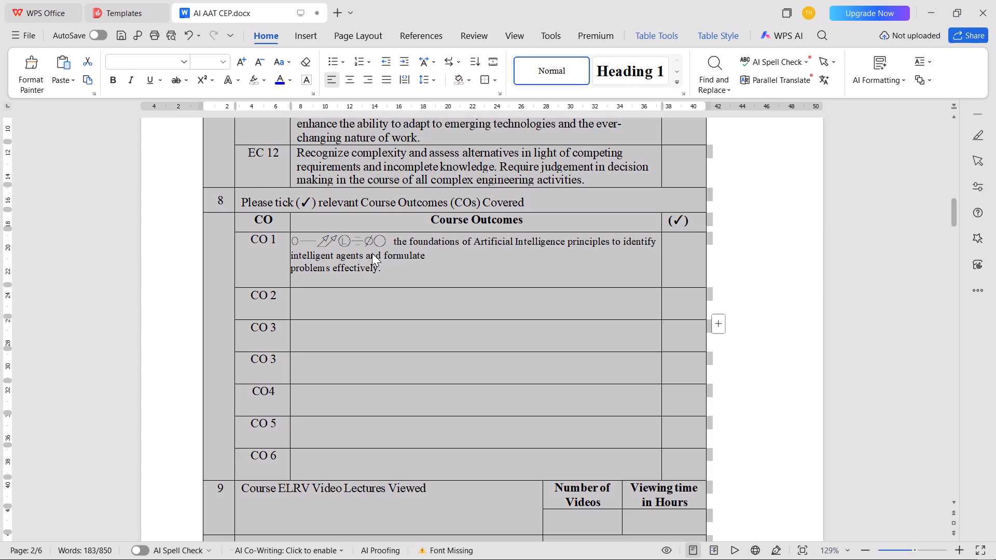
triple_click(366, 258)
triple_click(366, 258)
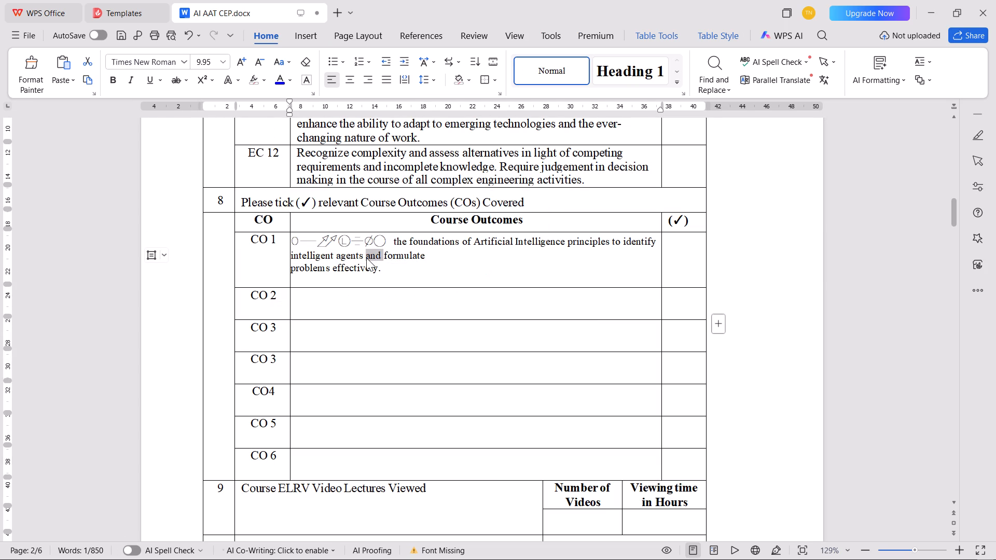
left_click(366, 258)
left_click(366, 258)
triple_click(398, 268)
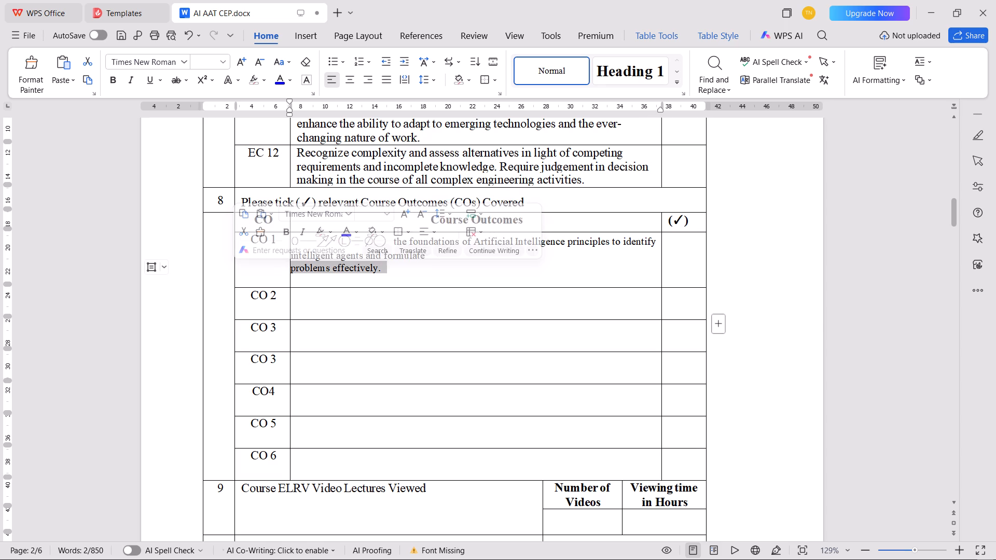
left_click(438, 276)
key("Left")
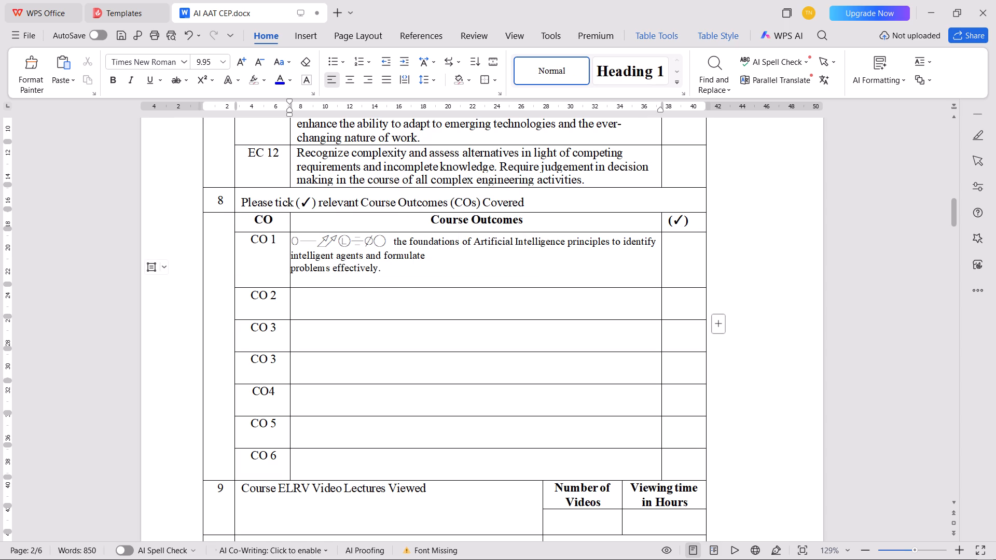
key("Down")
key("Up")
key("Up")
key("ctrl+Right")
key("ctrl+Right")
key("ctrl+Right")
key("BackSpace")
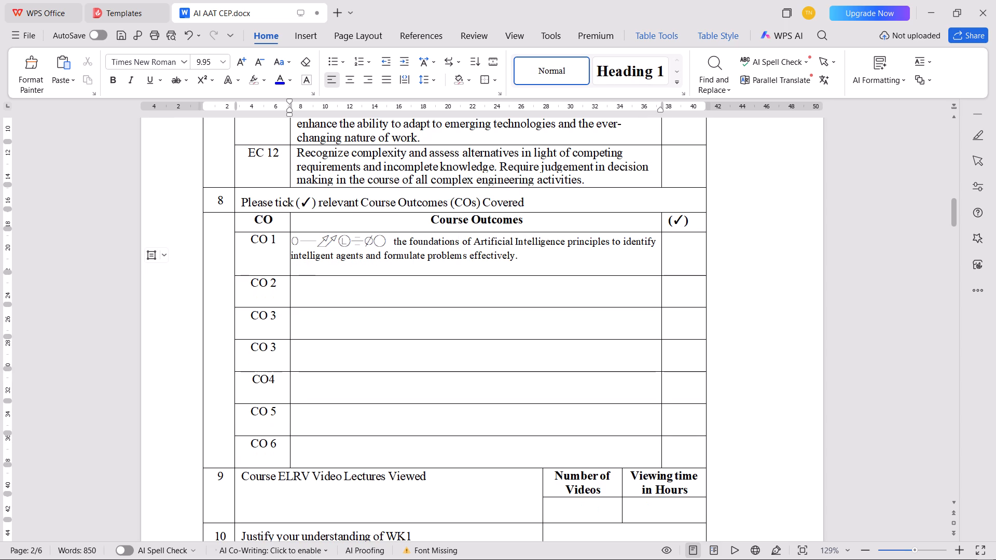
key("BackSpace")
key("space")
triple_click(429, 255)
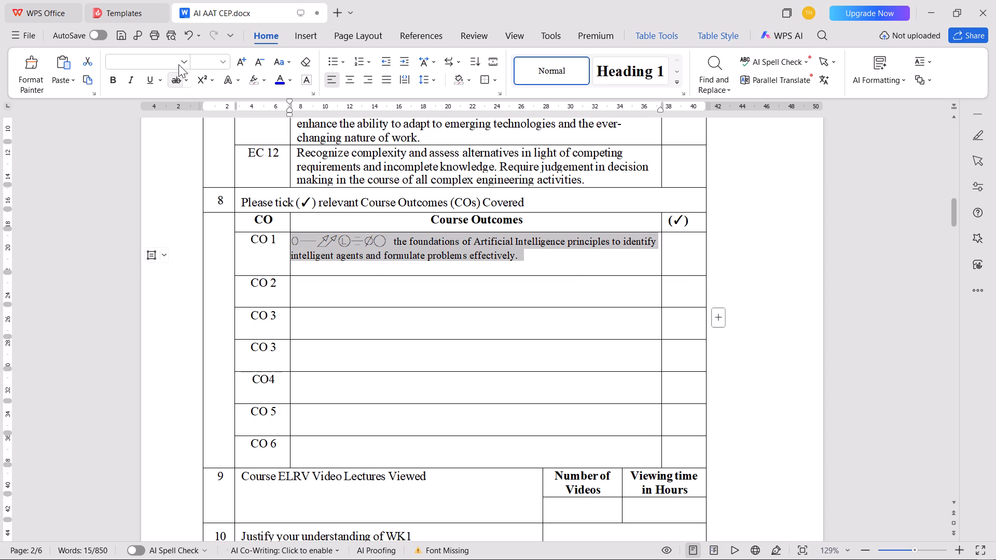
Copy the CO2 statement from the syllabus and paste it into the CO 2 row of the form.
key("alt+Tab")
left_click(327, 239)
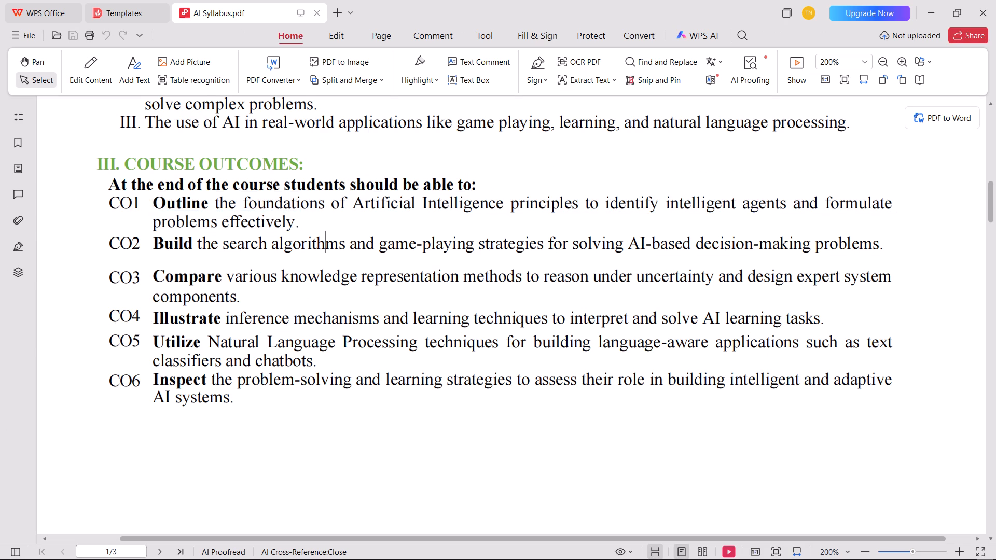
left_click_drag(155, 247, 879, 248)
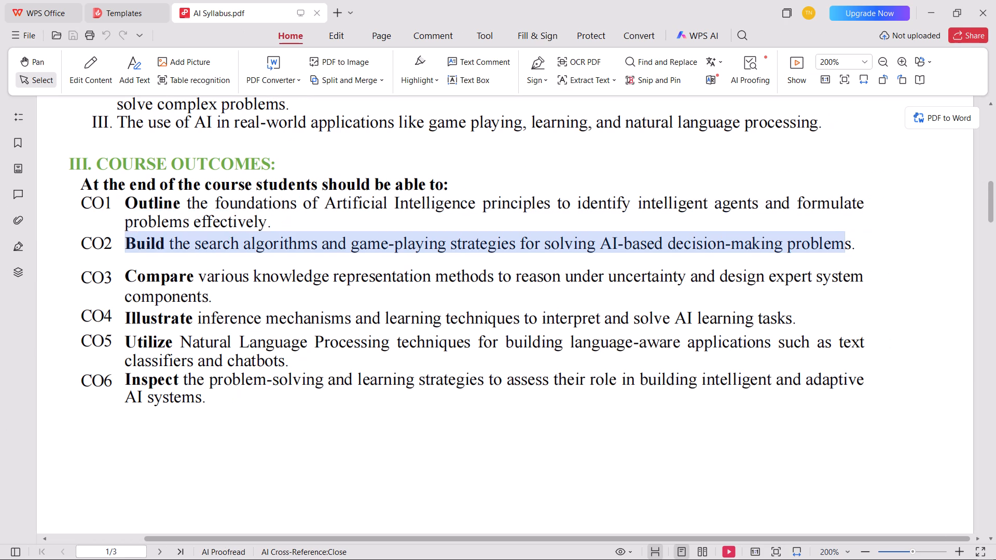
left_click_drag(879, 248, 856, 248)
key("ctrl+c")
key("alt+Tab")
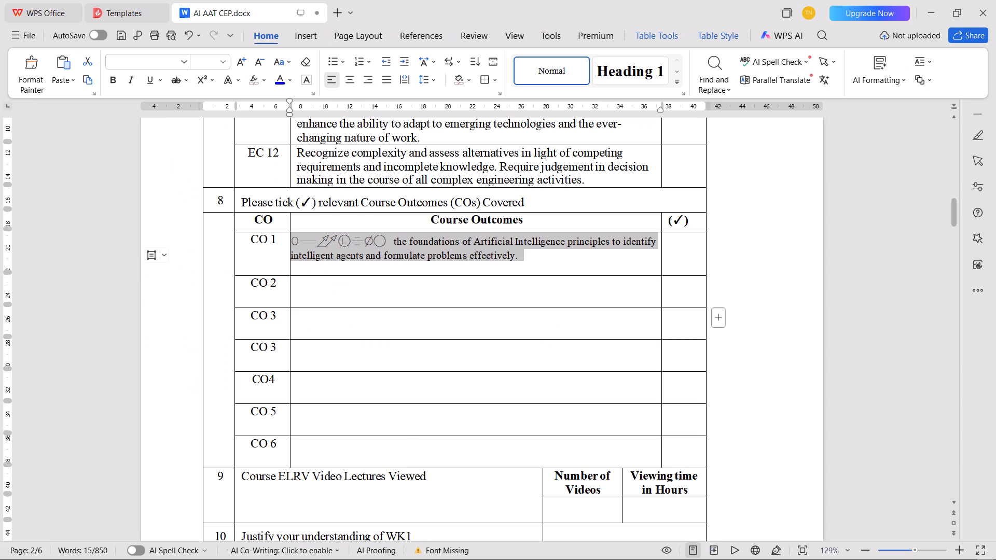
left_click(395, 284)
key("ctrl+v")
Copy the two-line CO3 statement from the syllabus and paste it into the first CO 3 row of the form.
key("alt+Tab")
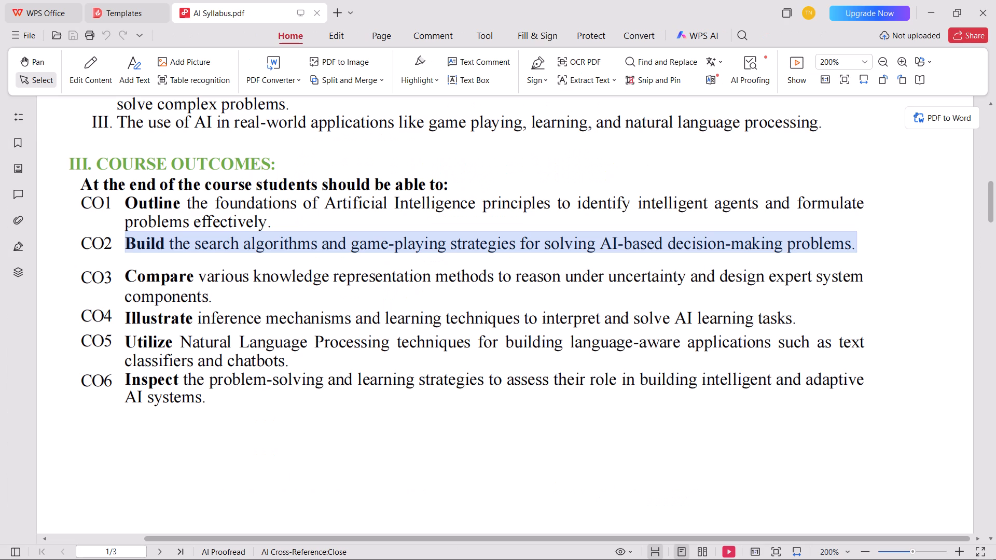
left_click_drag(123, 275, 213, 295)
key("ctrl+c")
key("alt+Tab")
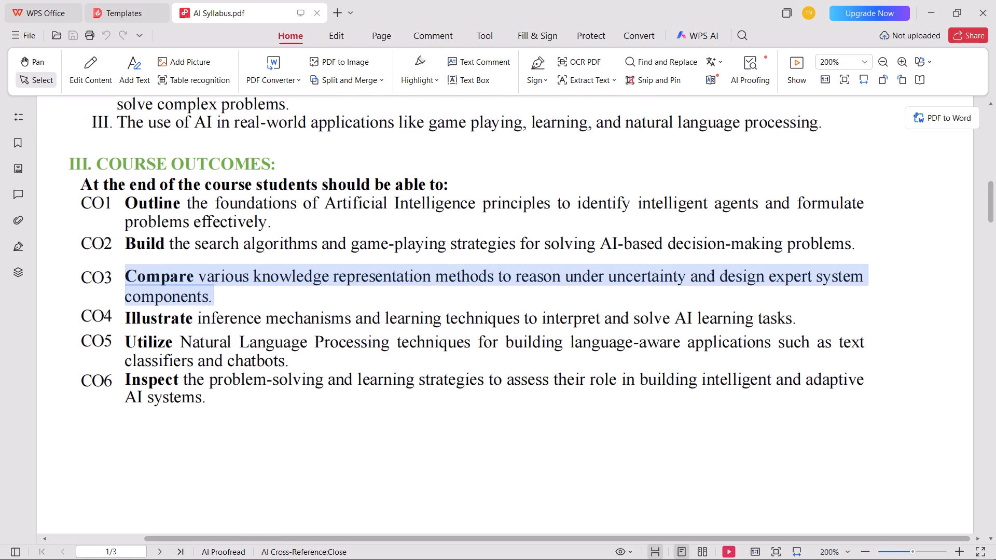
left_click(317, 334)
key("ctrl+v")
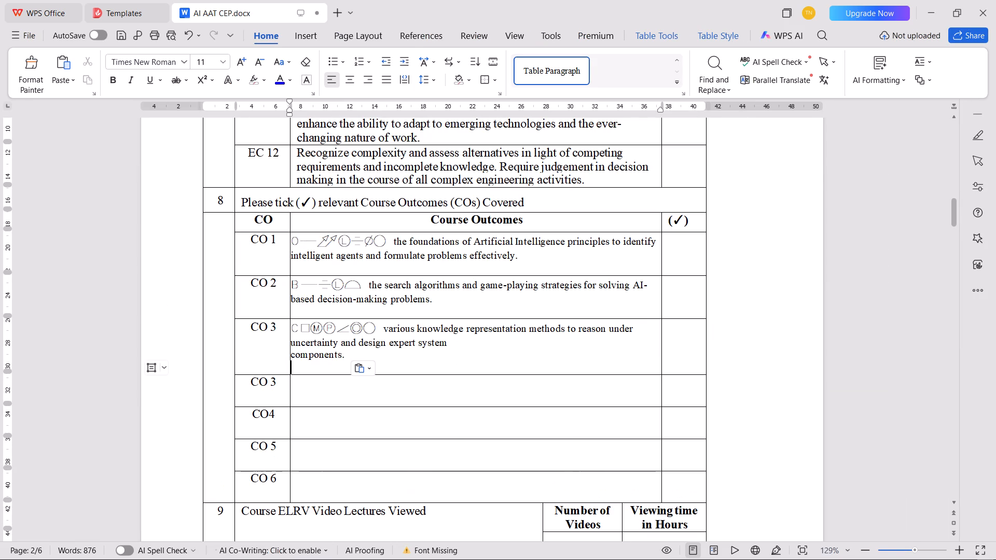
Join the CO 3 outcome into one paragraph, removing its trailing empty line and the line break before "components.".
key("Left")
key("Down")
key("Right")
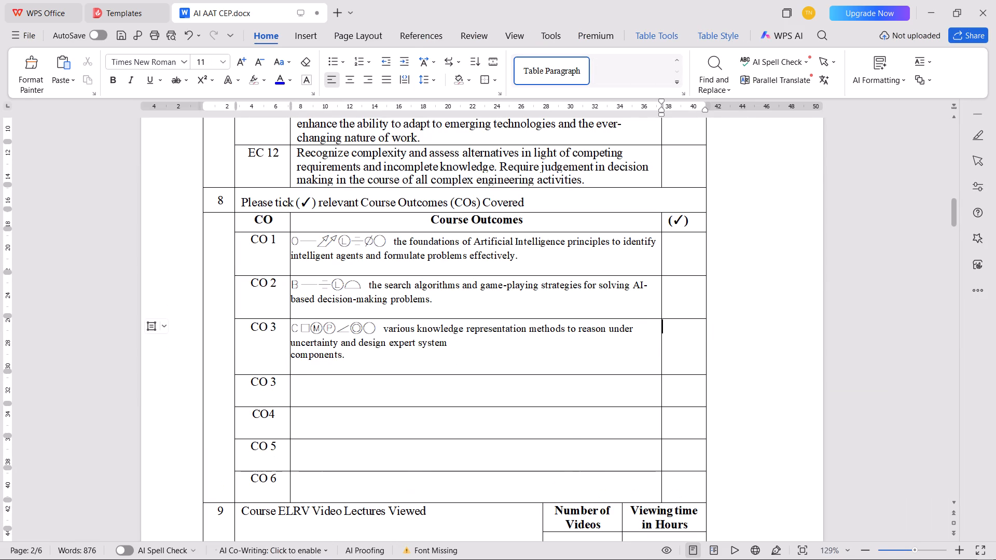
key("Left")
key("BackSpace")
key("ctrl+Left")
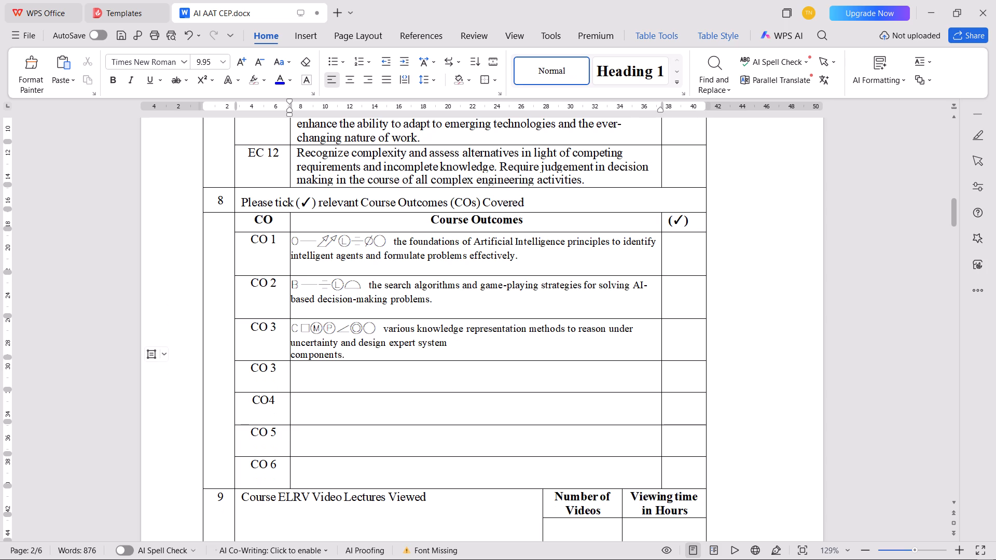
key("ctrl+Left")
key("ctrl+Left")
key("ctrl+Right")
key("BackSpace")
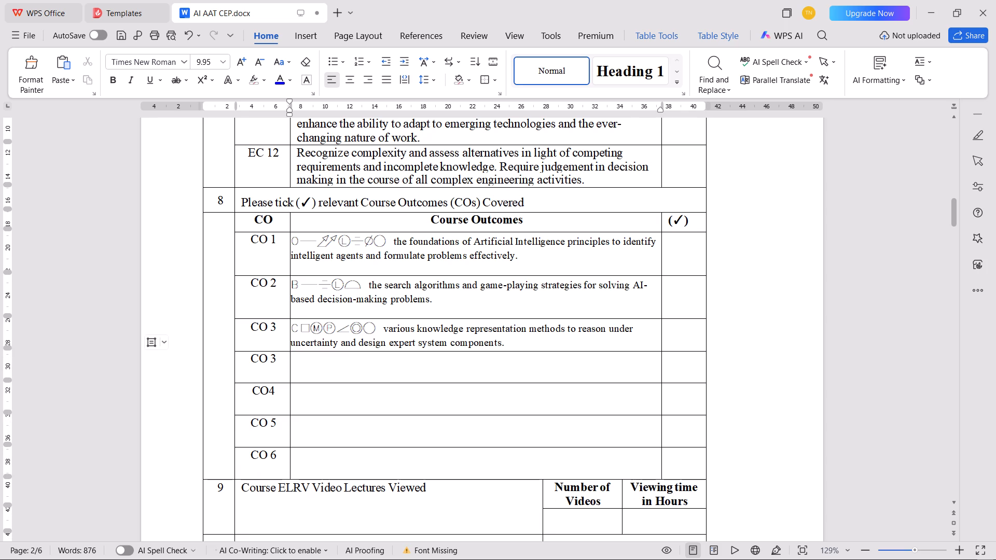
Copy the CO4 statement from the AI syllabus and paste it into the CO4 row of the form.
key("alt+Tab")
left_click_drag(126, 319, 797, 322)
key("ctrl+c")
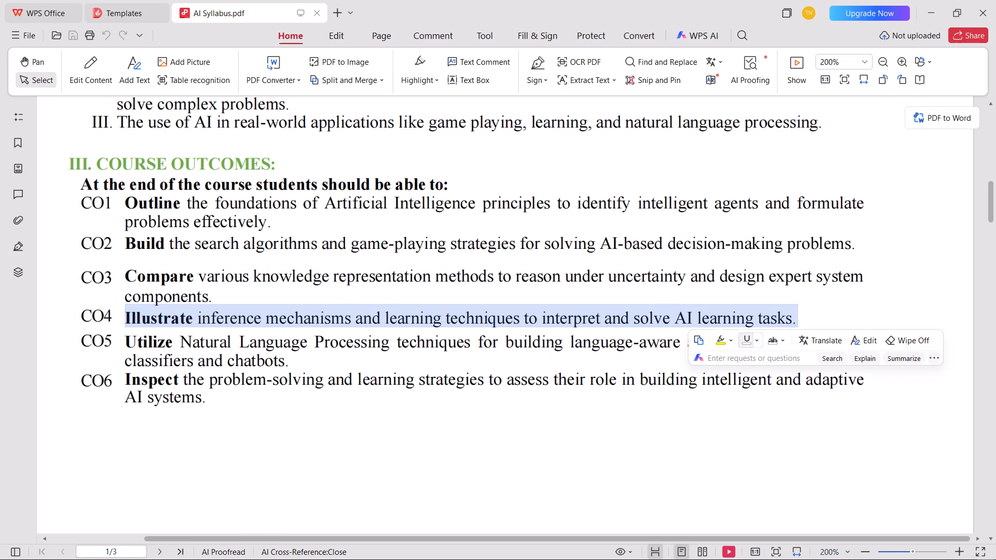
key("alt+Tab")
left_click(323, 396)
key("ctrl+v")
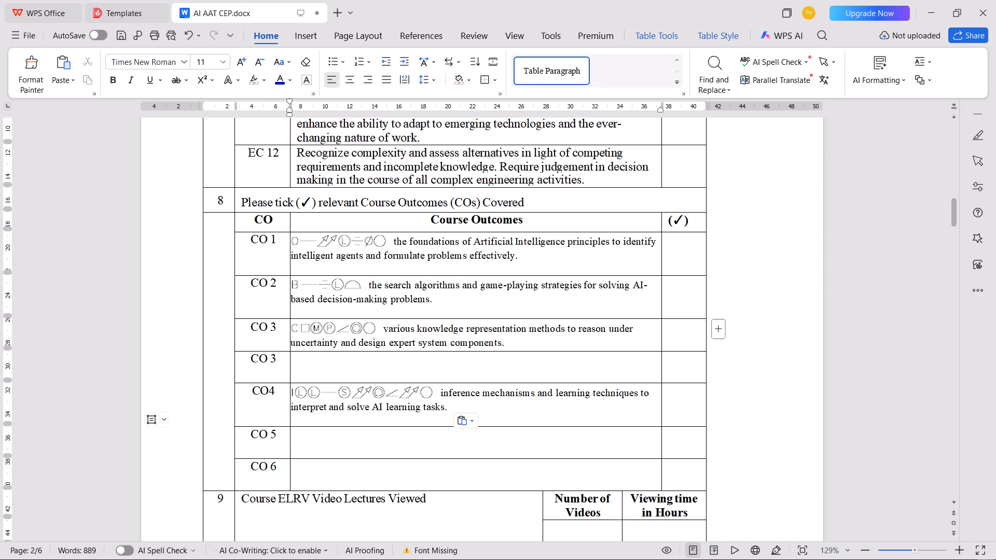
Delete the entire empty duplicate CO 3 row from the Course Outcomes table.
right_click(302, 371)
left_click(261, 368)
left_click_drag(246, 368, 527, 375)
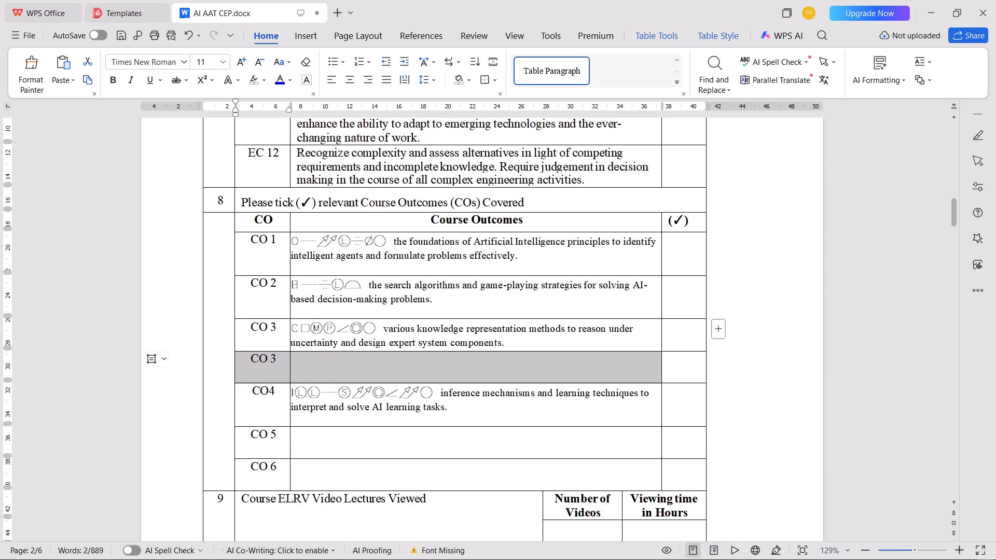
left_click_drag(527, 375, 672, 375)
right_click(564, 379)
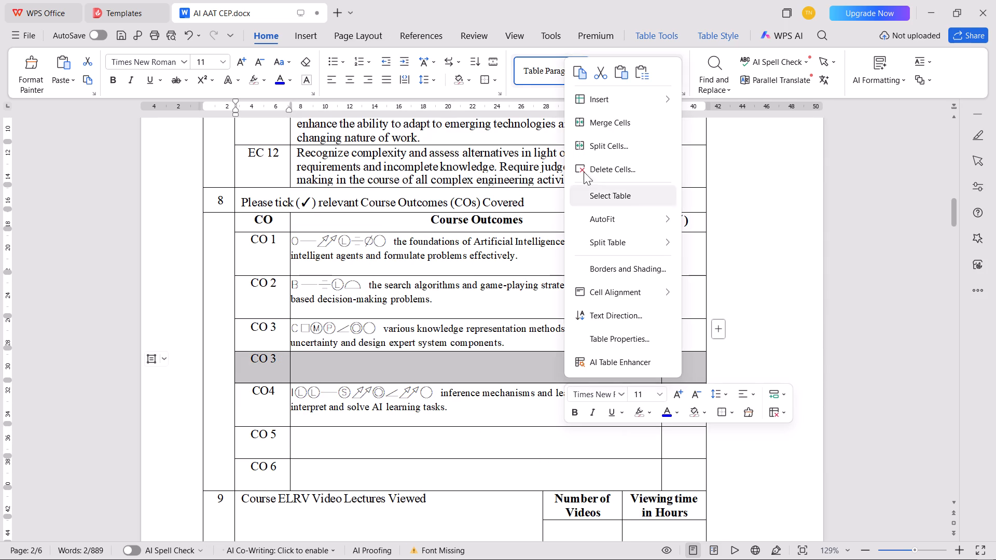
left_click(608, 163)
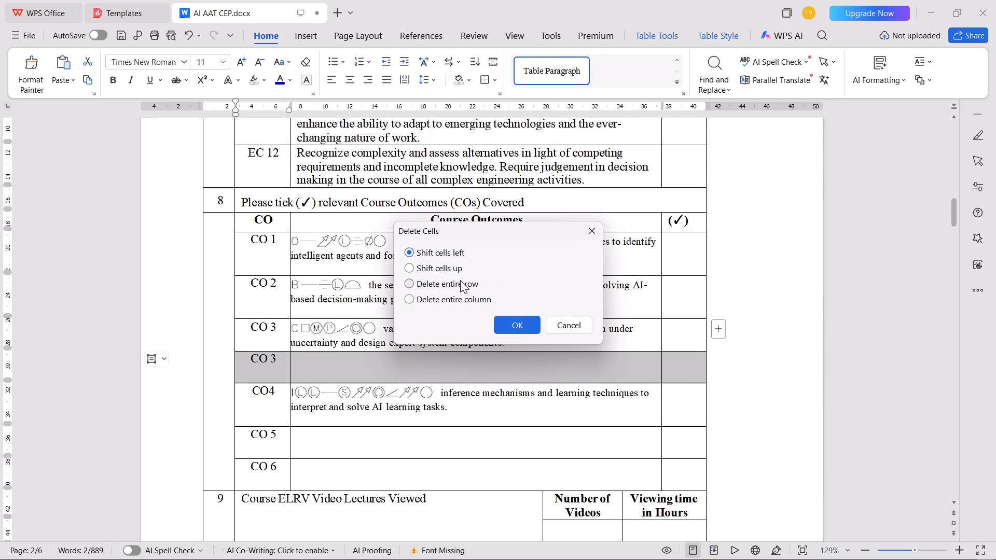
left_click(460, 280)
left_click(518, 322)
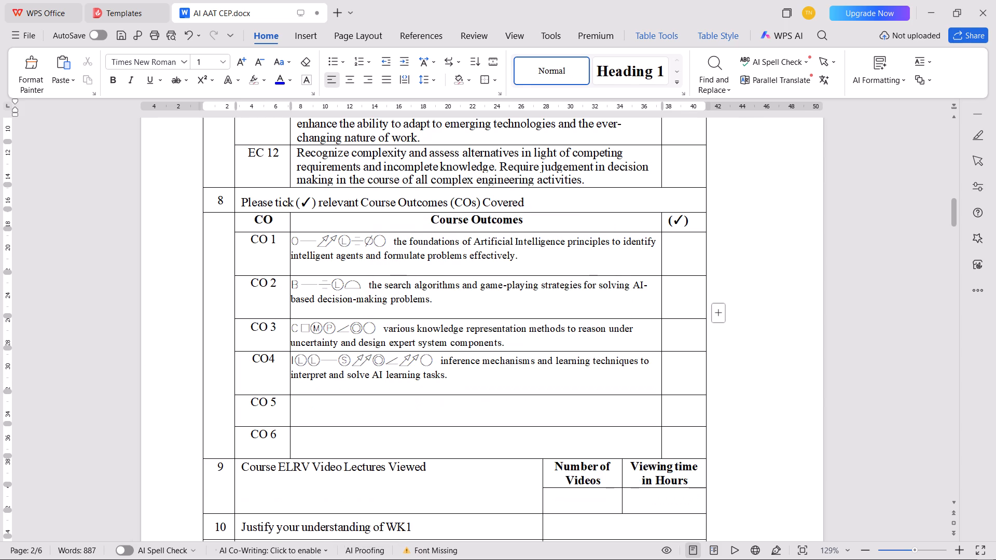
Copy the two-line CO5 statement from the syllabus and paste it into the CO 5 row of the form.
key("alt+Tab")
left_click(189, 341)
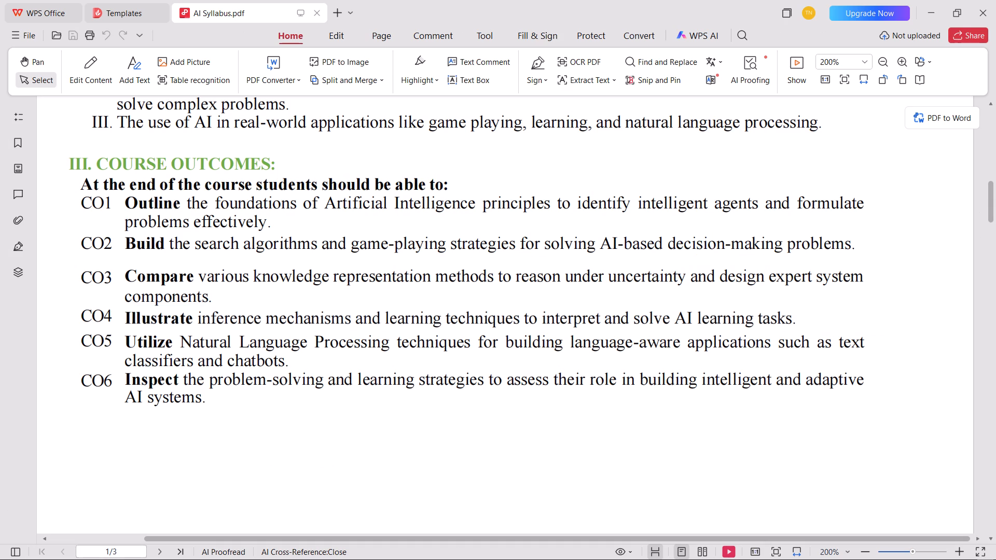
left_click_drag(128, 343, 287, 366)
key("ctrl+c")
key("alt+Tab")
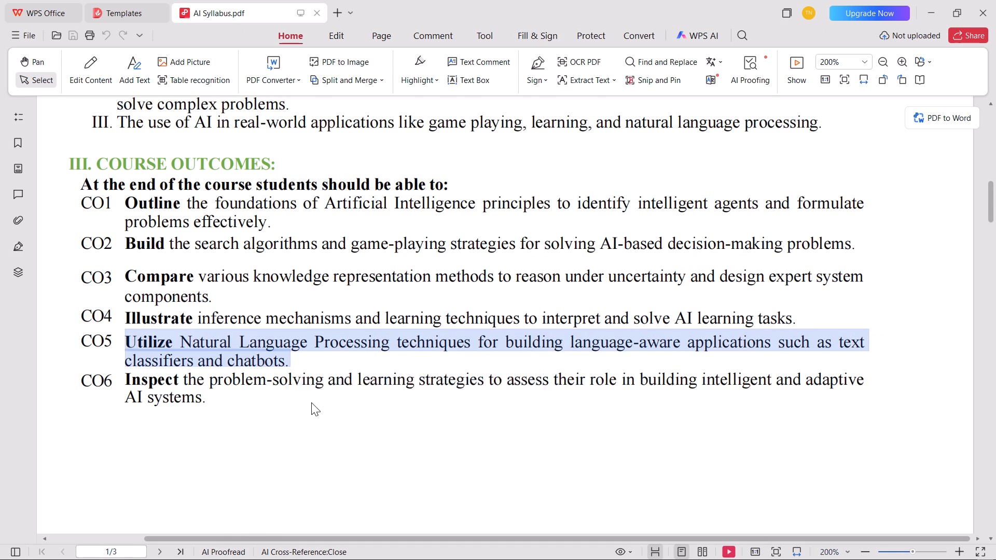
left_click(345, 407)
key("ctrl+v")
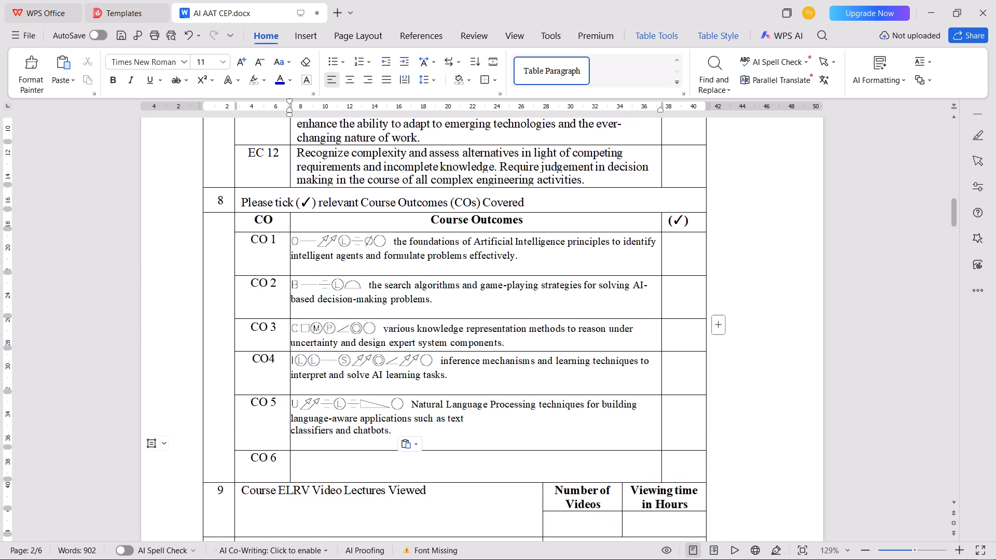
Join the CO 5 outcome into one paragraph, removing the trailing empty line and the line break before "classifiers and chatbots.".
key("BackSpace")
key("ctrl+Left")
key("ctrl+Left")
key("ctrl+Left")
key("ctrl+Left")
key("ctrl+Left")
key("ctrl+Right")
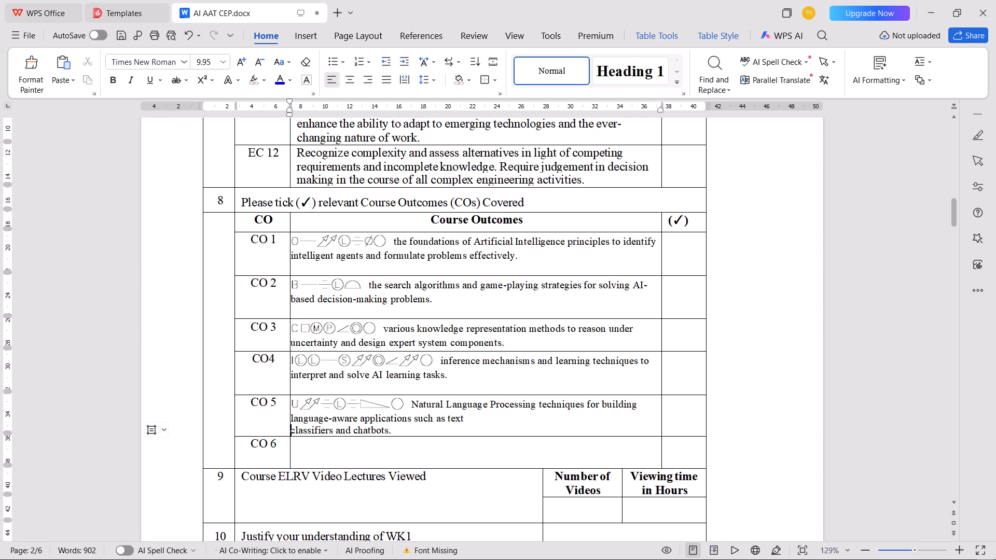
key("BackSpace")
Copy the two-line CO6 statement from the syllabus and paste it into the CO 6 row of the form.
scroll(411, 410, "down", 10)
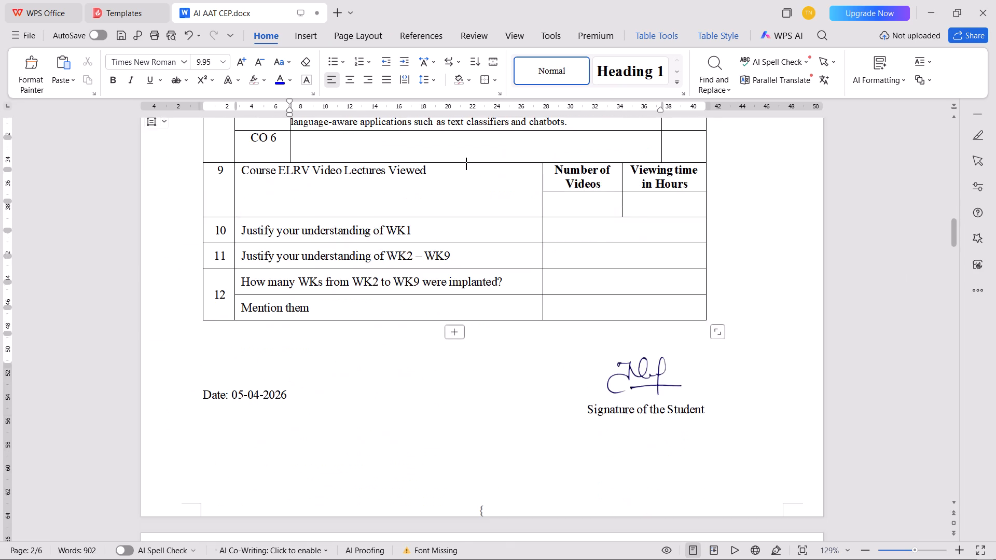
scroll(416, 408, "down", 9)
scroll(416, 408, "up", 17)
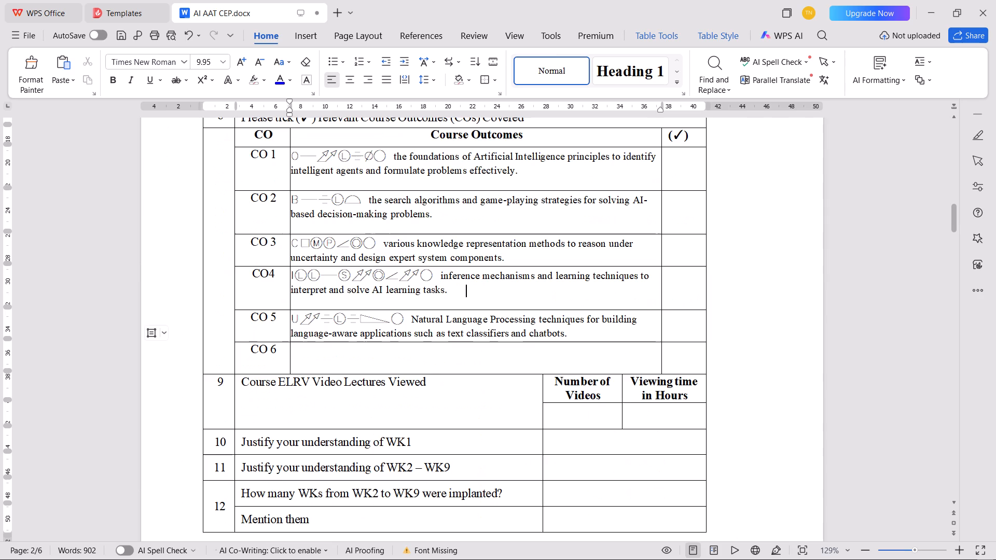
key("alt+Tab")
left_click_drag(121, 382, 203, 409)
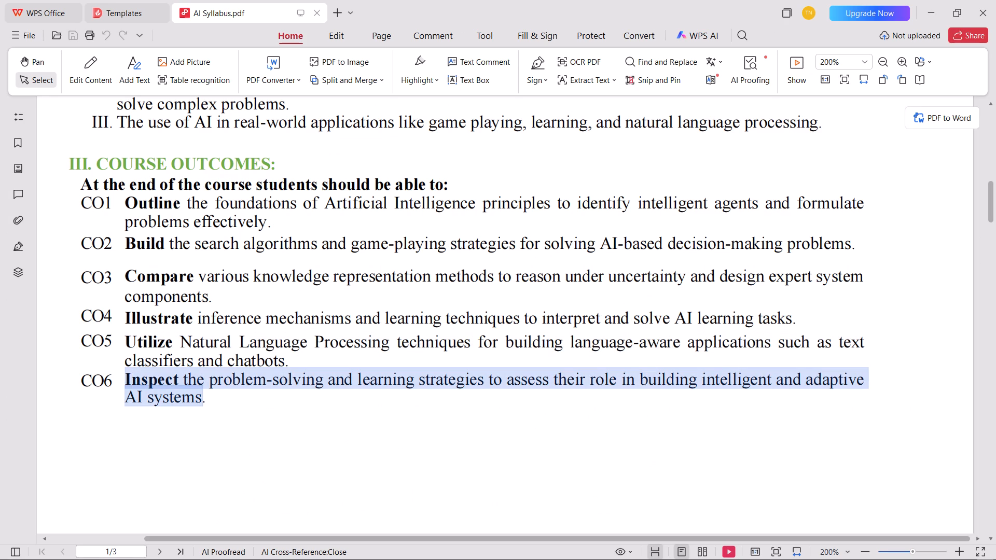
left_click_drag(203, 409, 204, 410)
key("ctrl+c")
key("alt+Tab")
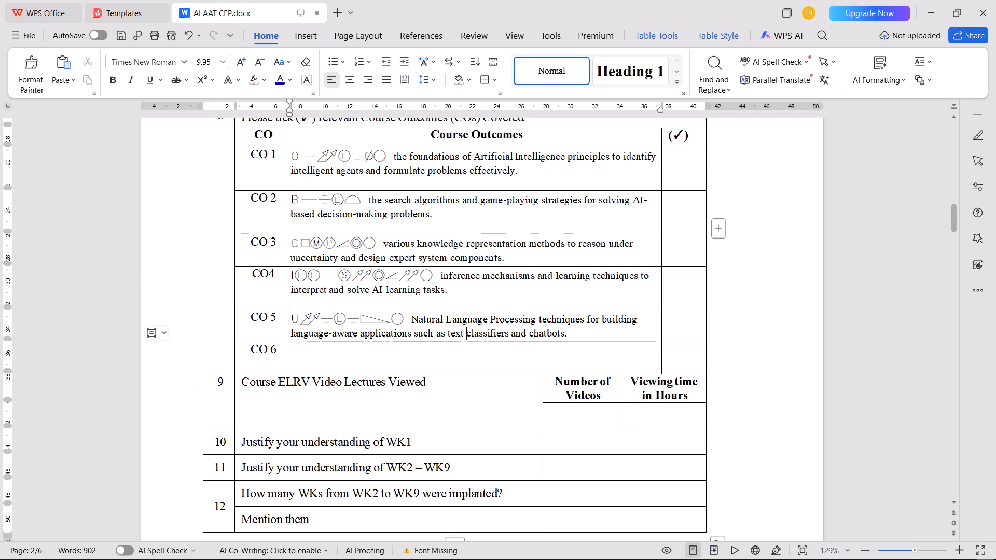
left_click(320, 343)
left_click(317, 353)
key("ctrl+v")
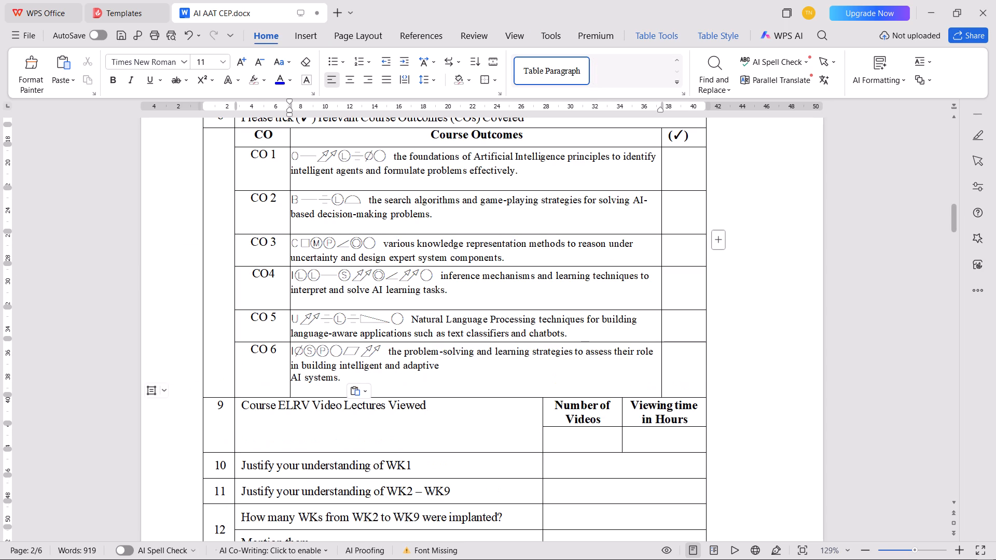
Join the CO 6 outcome into one paragraph, removing the trailing empty line and the line break before "AI systems.".
key("BackSpace")
key("ctrl+Left")
key("ctrl+Left")
key("ctrl+Left")
key("BackSpace")
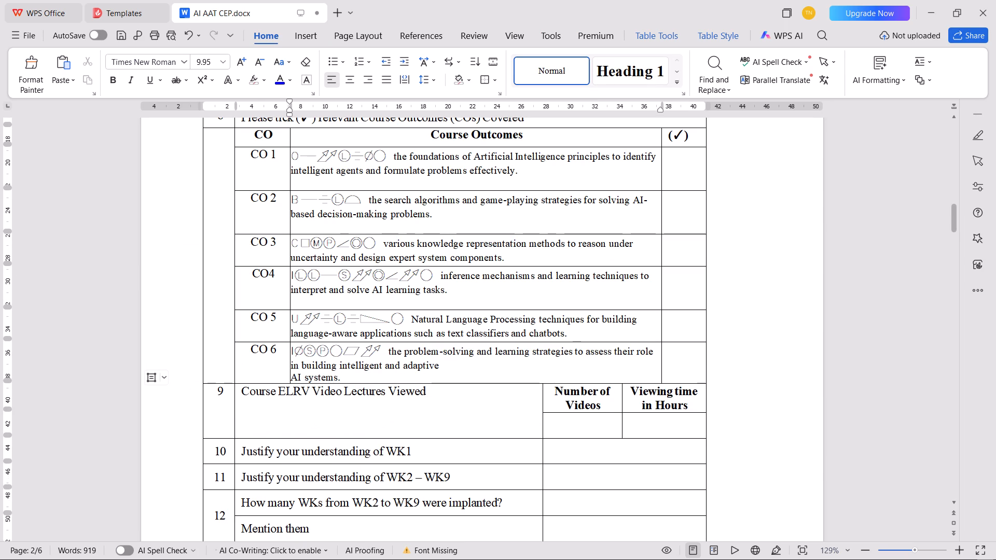
Set the font of all six course outcome statements, CO 1 to CO 6, to Times New Roman.
scroll(334, 370, "down", 7)
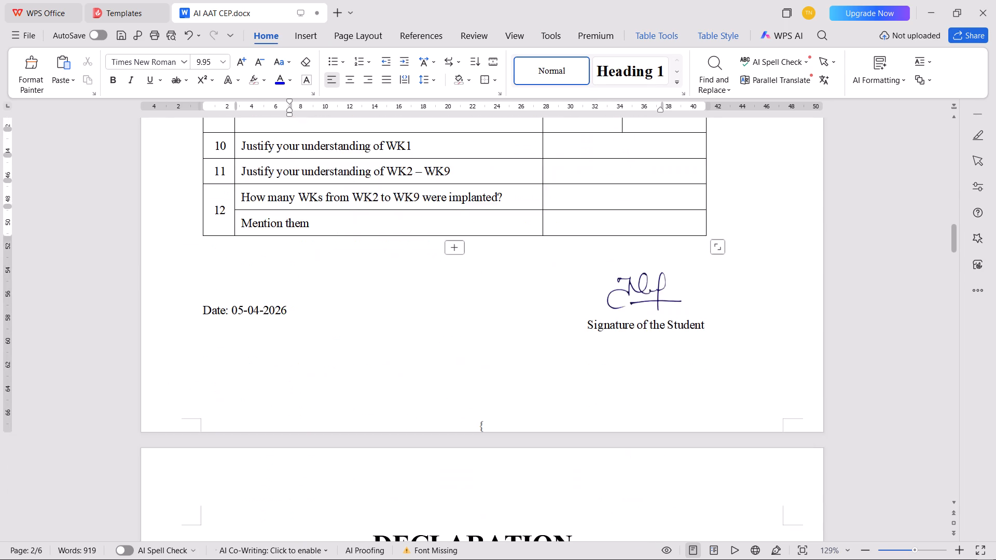
scroll(344, 369, "up", 4)
scroll(392, 293, "up", 5)
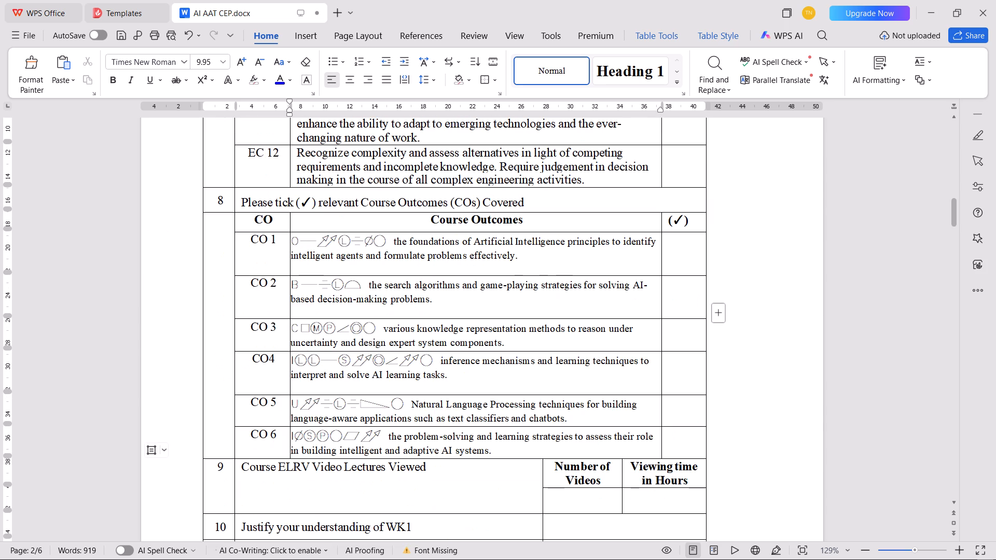
left_click_drag(488, 446, 306, 261)
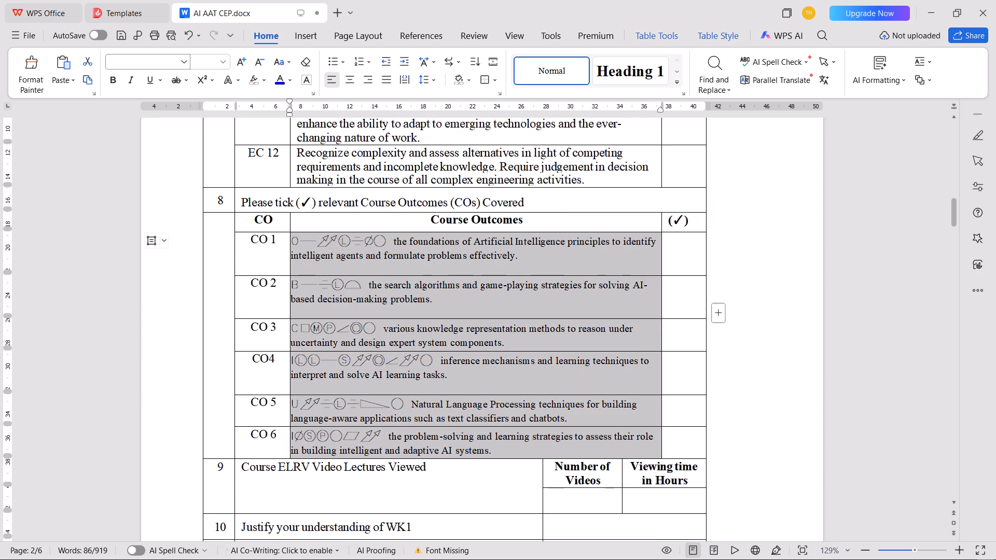
left_click(183, 58)
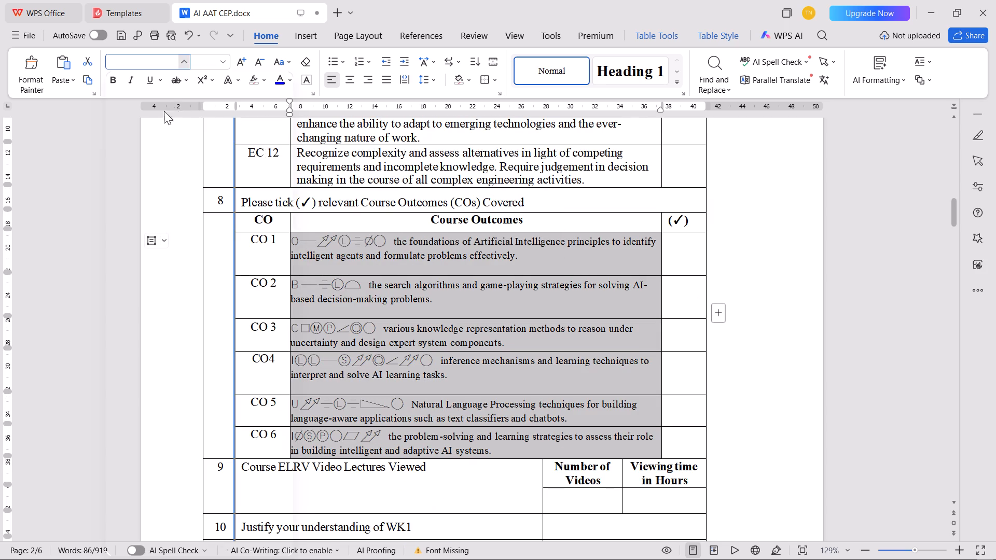
left_click(144, 128)
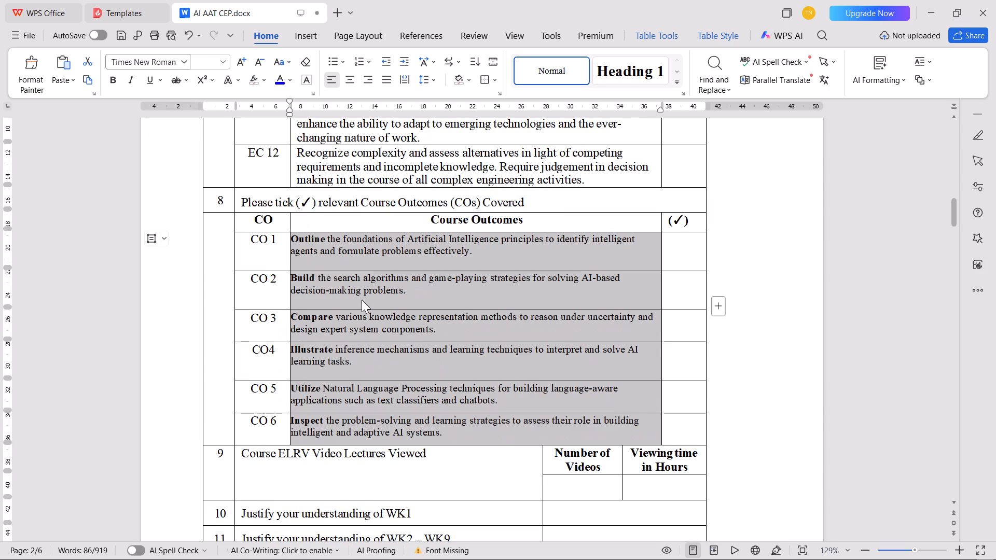
left_click(832, 337)
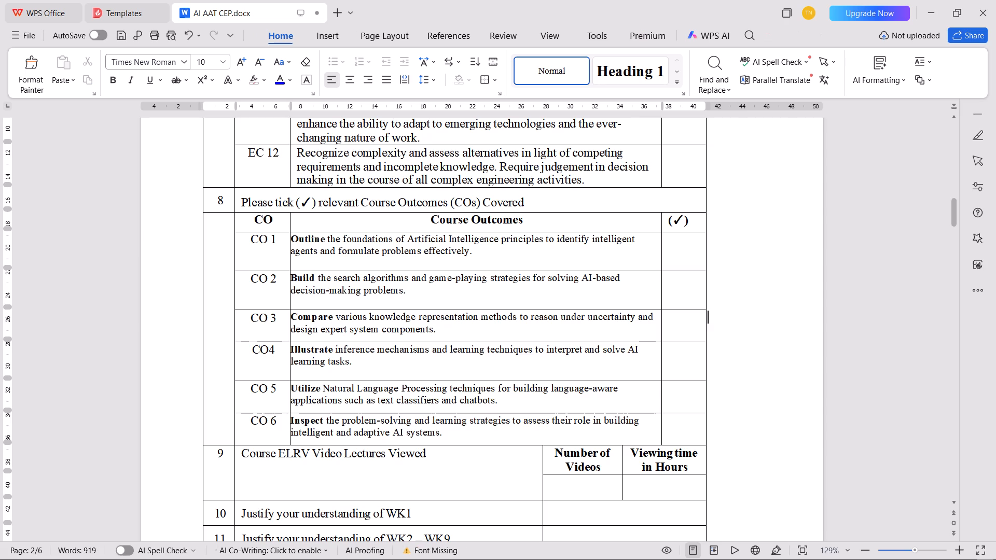
Save the report document with the completed Course Outcomes table.
scroll(521, 325, "up", 4)
scroll(514, 325, "down", 11)
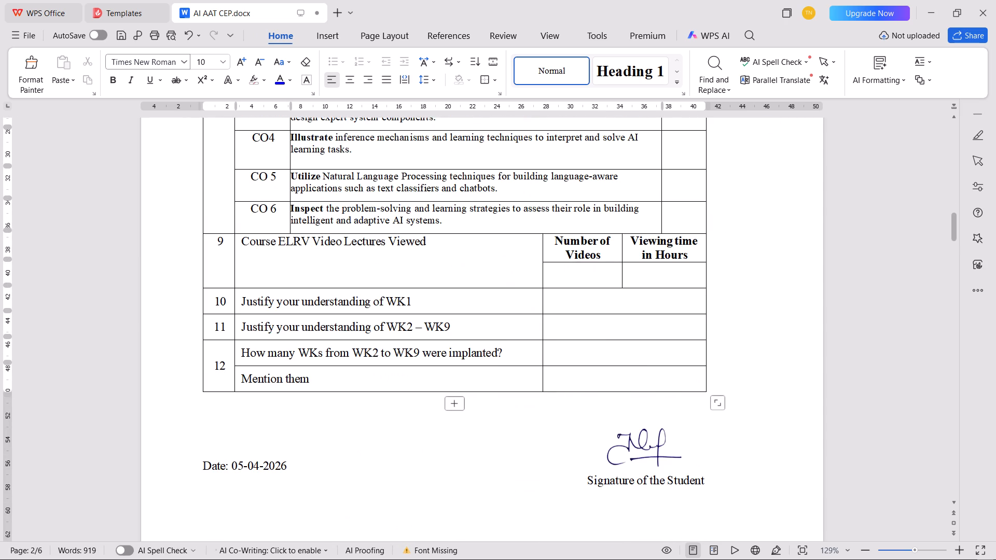
key("ctrl+s")
Change the date beside the student signature to 27-10-2026 and save the document.
scroll(470, 302, "down", 7)
scroll(428, 303, "down", 1)
left_click(283, 166)
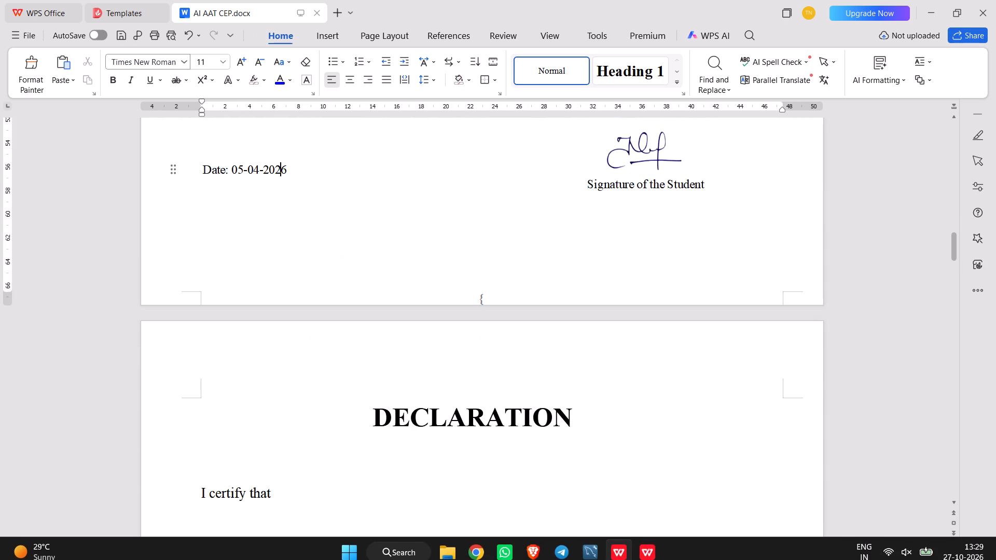
key("ctrl+Left")
key("ctrl+Left")
key("BackSpace")
key("BackSpace")
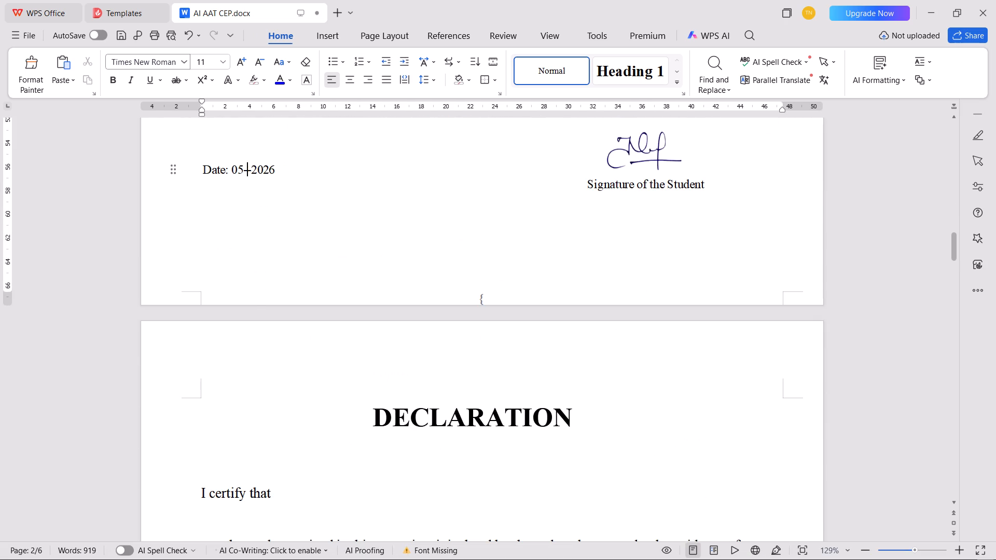
key("BackSpace")
key("BackSpace")
key("BackSpace")
type("27-10")
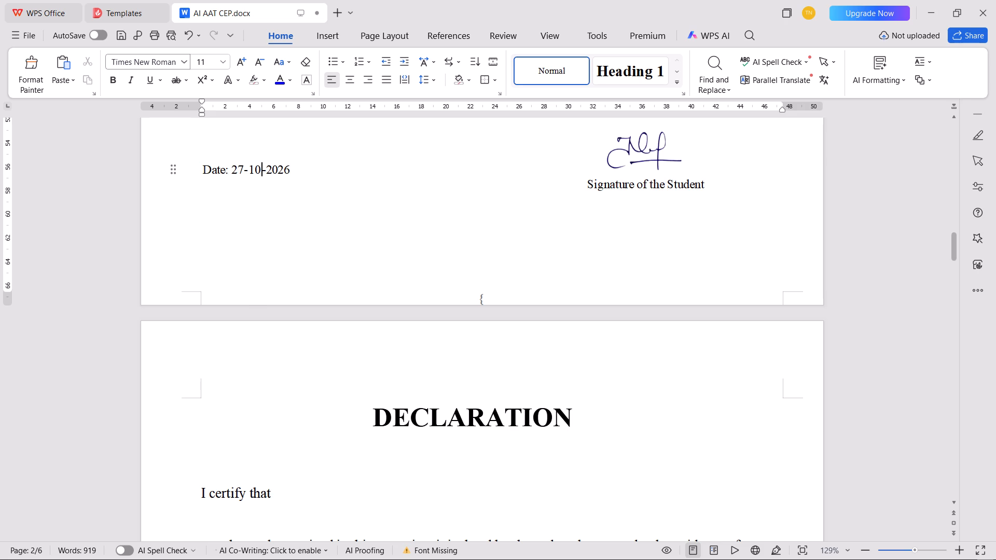
key("ctrl+s")
Apply the Moderate page margins preset to the whole document.
scroll(317, 156, "down", 4)
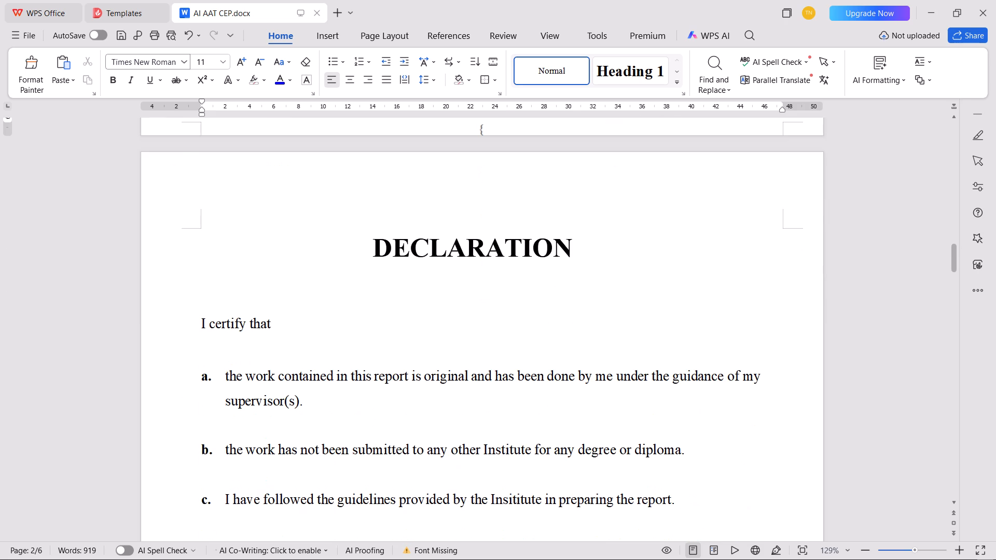
scroll(325, 218, "down", 2, "ctrl")
scroll(380, 265, "down", 7)
scroll(389, 275, "up", 1)
scroll(389, 276, "down", 10)
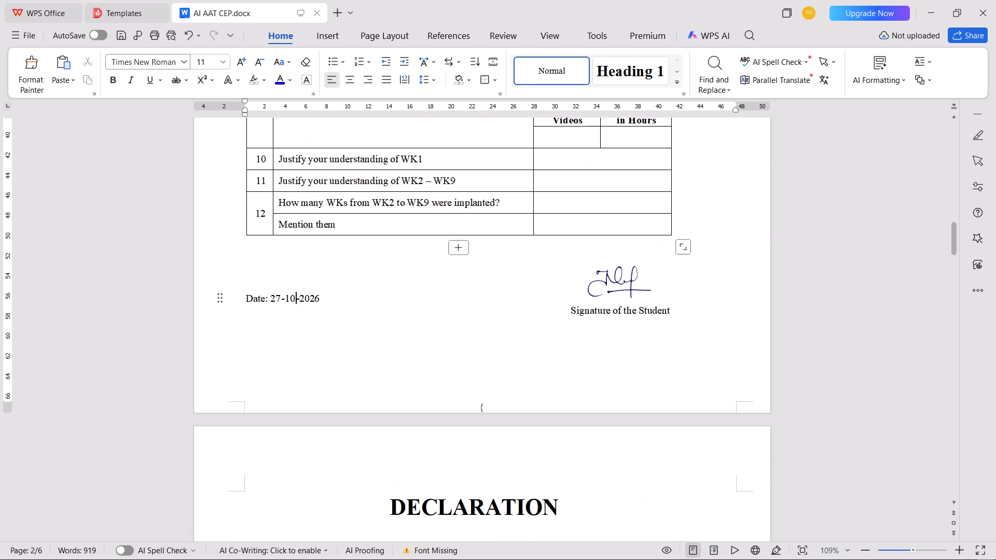
left_click(460, 506)
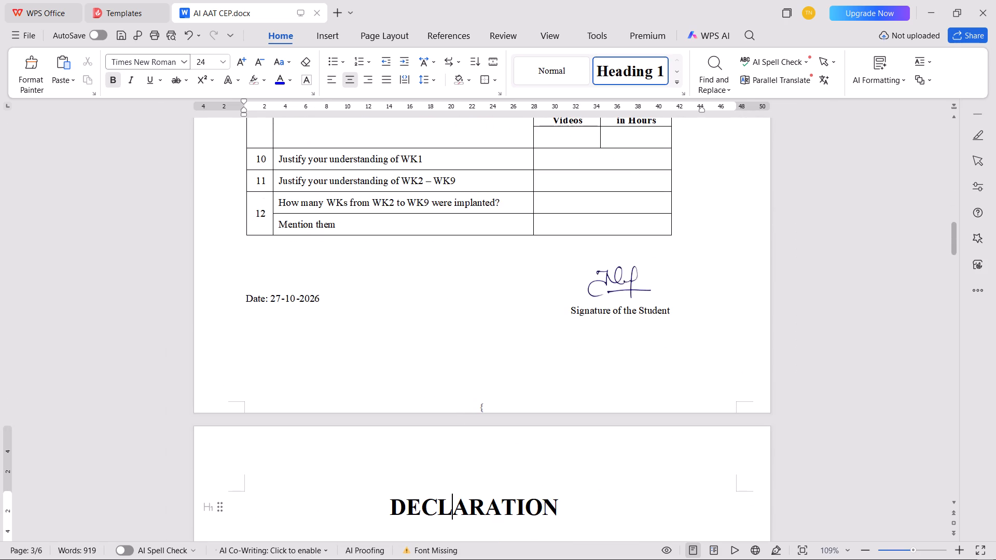
key("ctrl+a")
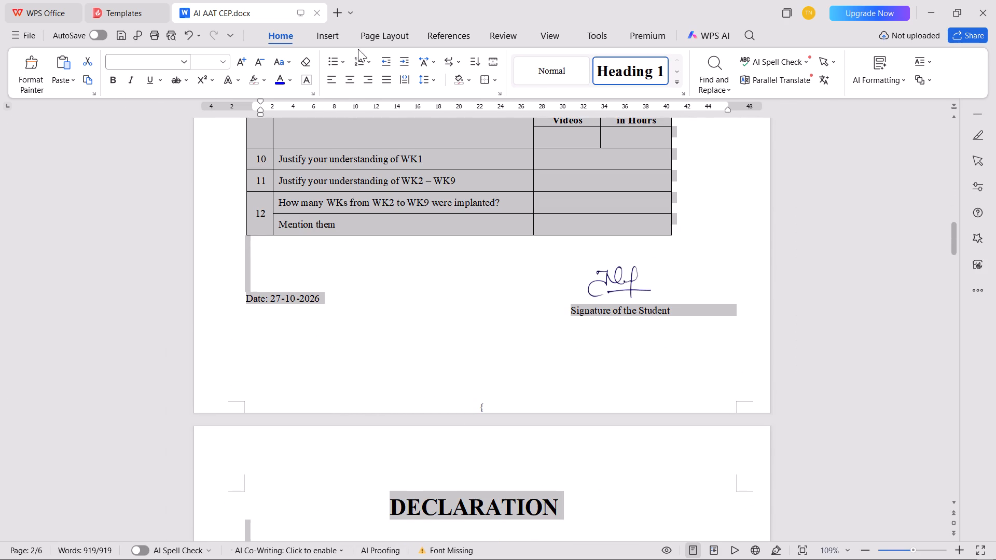
left_click(382, 39)
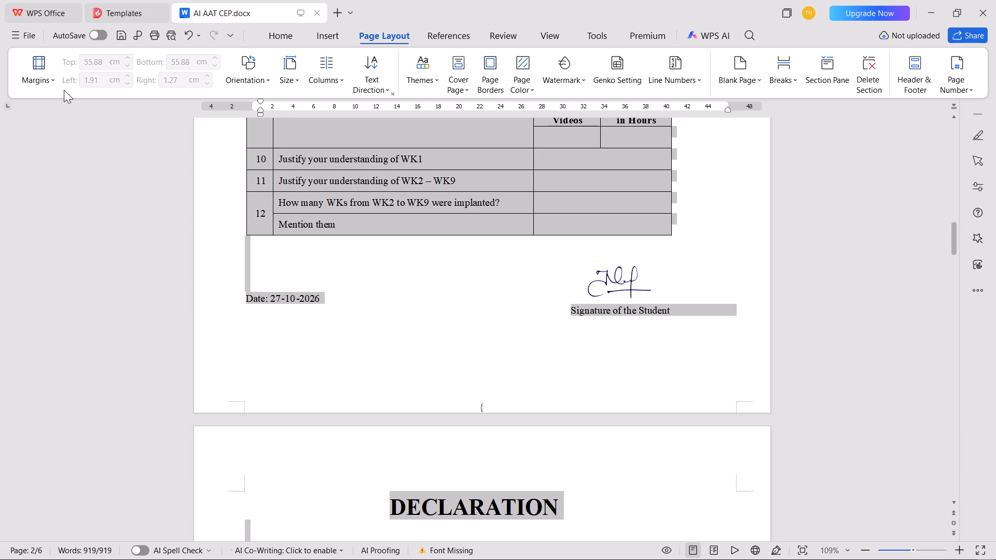
left_click(47, 83)
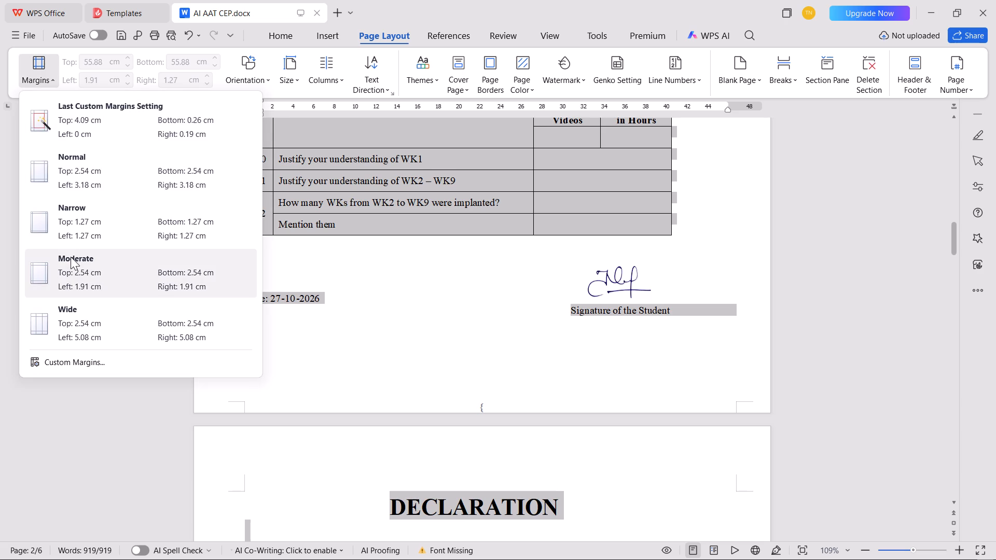
left_click(71, 257)
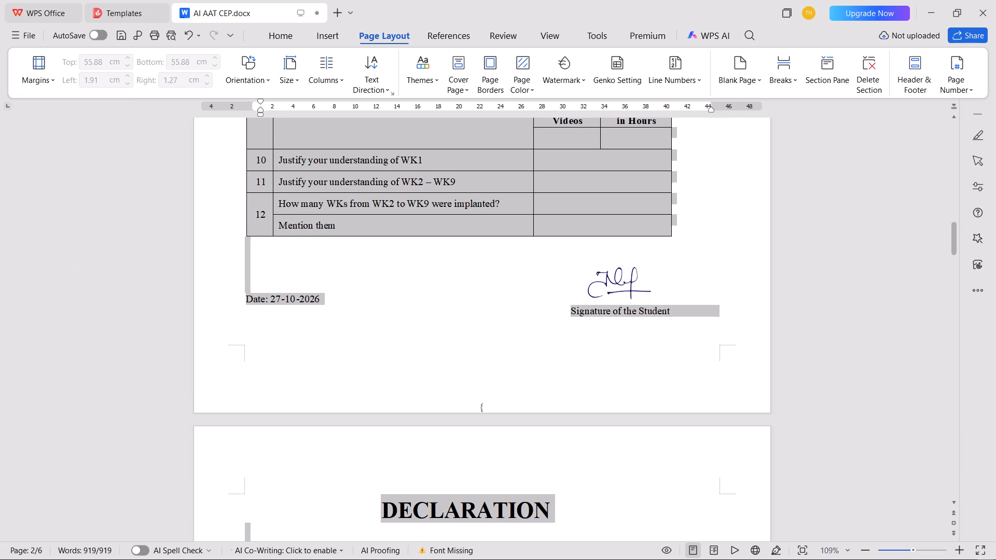
left_click(796, 339)
Review the document from the self-assessment form through the declaration to check the page layout.
scroll(514, 306, "up", 11)
scroll(469, 281, "up", 18)
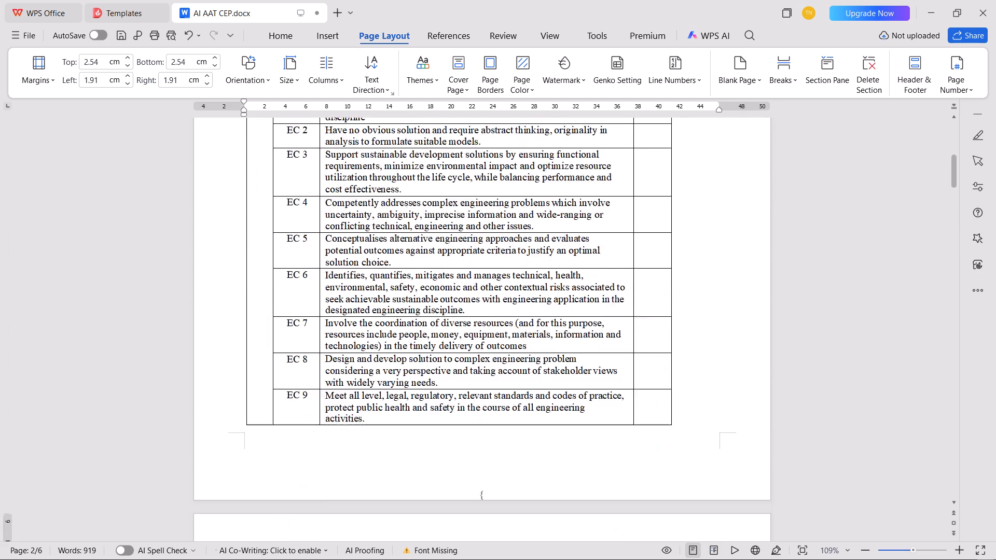
scroll(469, 281, "up", 6)
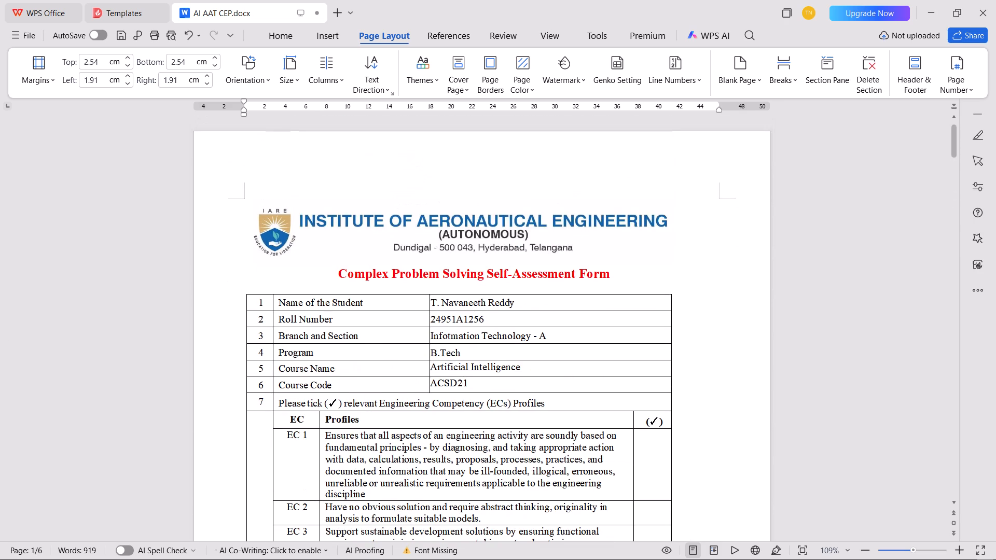
left_click(798, 290)
scroll(327, 258, "down", 14)
scroll(161, 246, "up", 4)
scroll(165, 247, "down", 4)
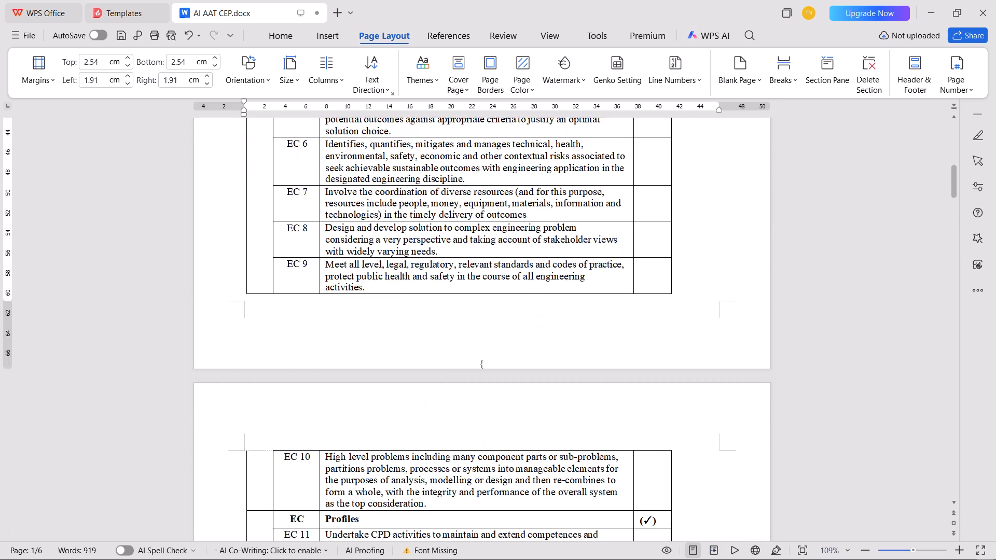
scroll(167, 249, "down", 8)
scroll(168, 250, "up", 1)
scroll(168, 250, "down", 13)
scroll(169, 251, "down", 14)
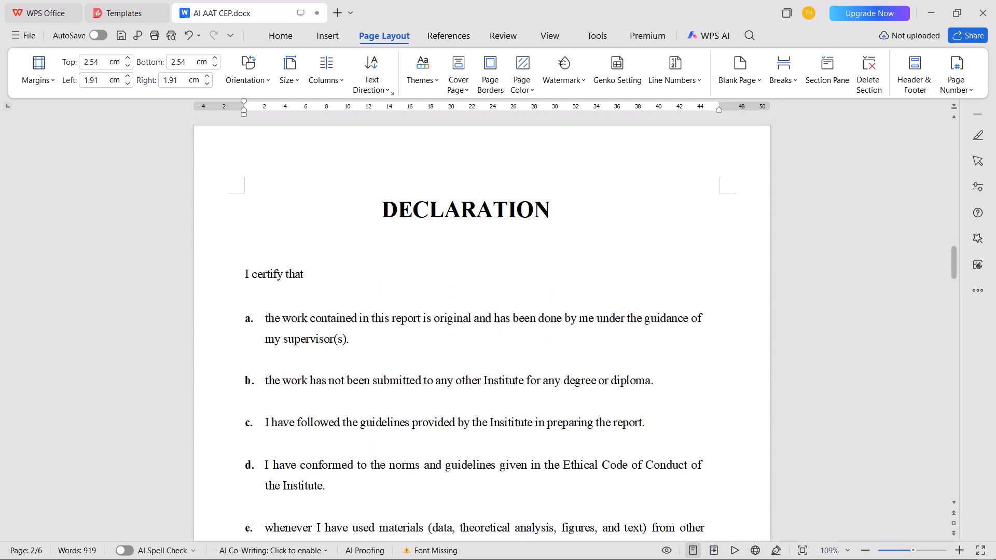
scroll(169, 252, "down", 14)
Remove the blank lines between items a to e of the Declaration list.
scroll(170, 254, "up", 3)
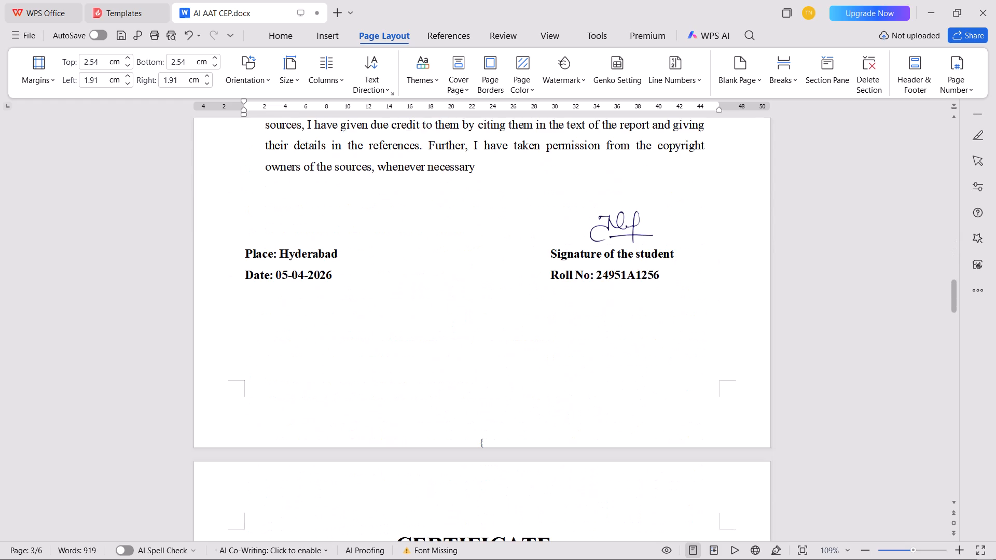
scroll(170, 254, "up", 7)
left_click(272, 316)
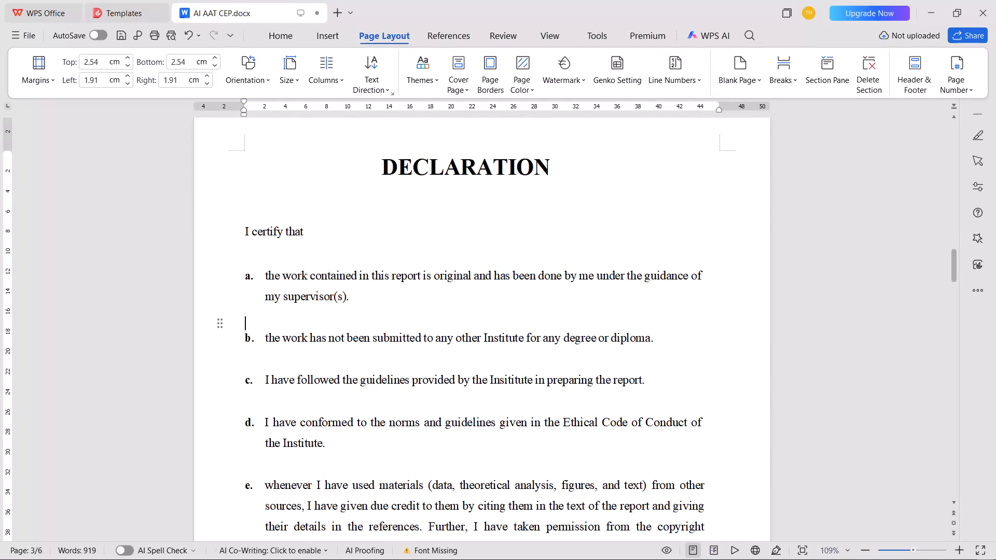
key("BackSpace")
key("Down")
key("Down")
key("BackSpace")
key("Down")
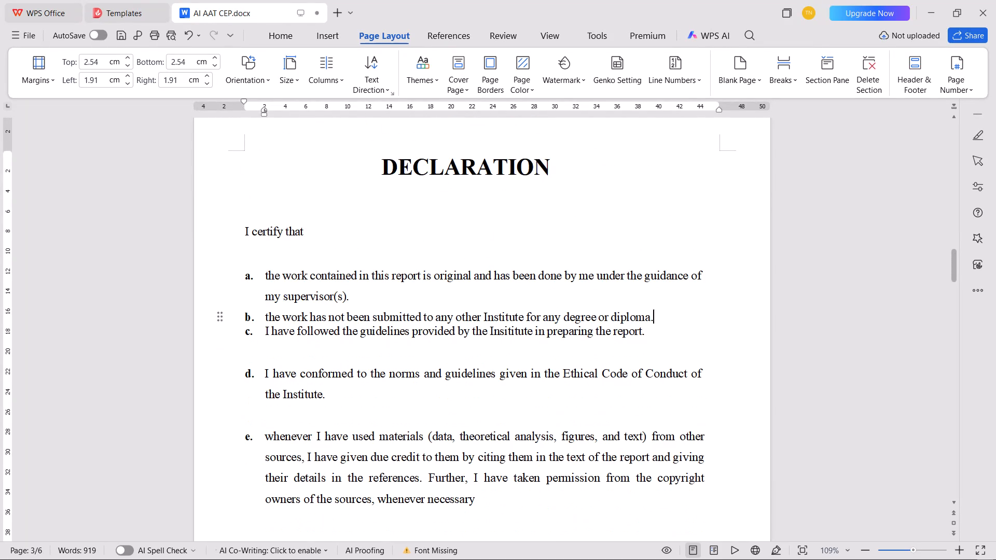
key("Down")
key("BackSpace")
key("Down")
key("BackSpace")
key("Down")
key("Down")
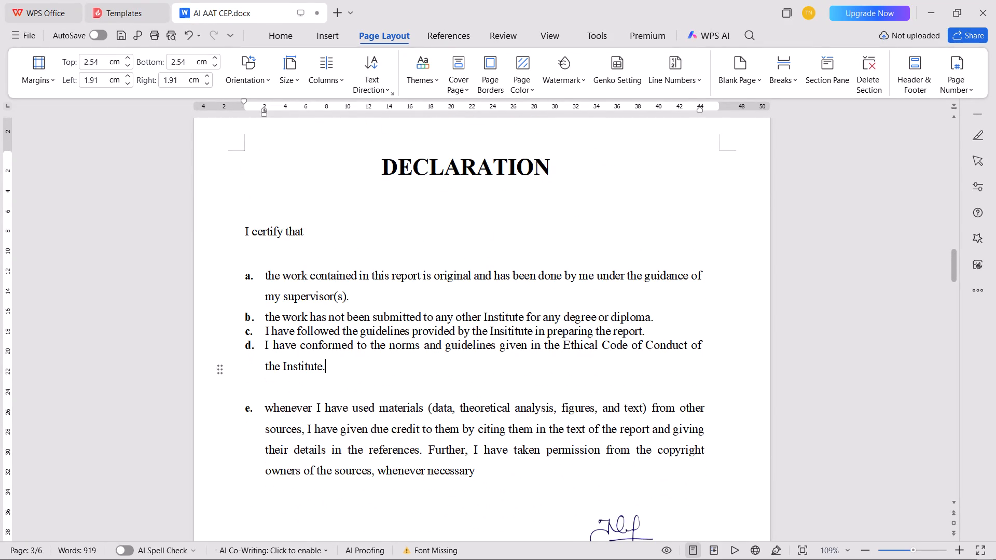
key("Down")
key("BackSpace")
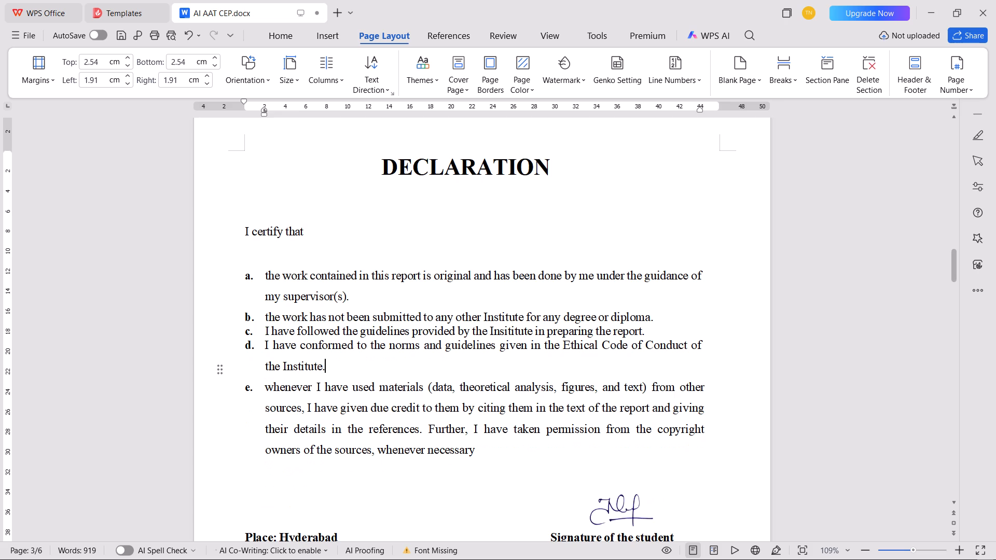
Remove the blank lines between "I certify that" and item a of the Declaration.
left_click_drag(490, 449, 226, 237)
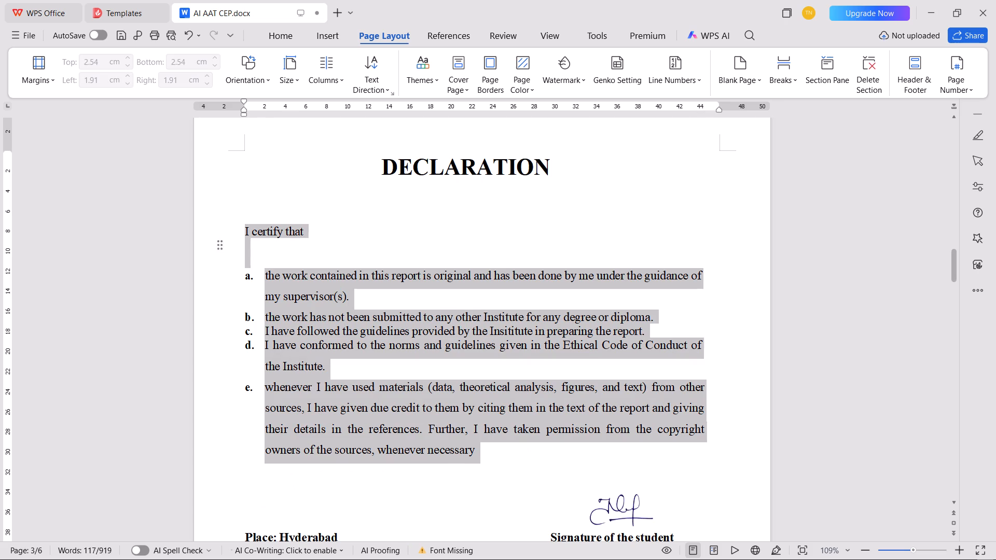
left_click_drag(226, 237, 226, 235)
left_click(280, 242)
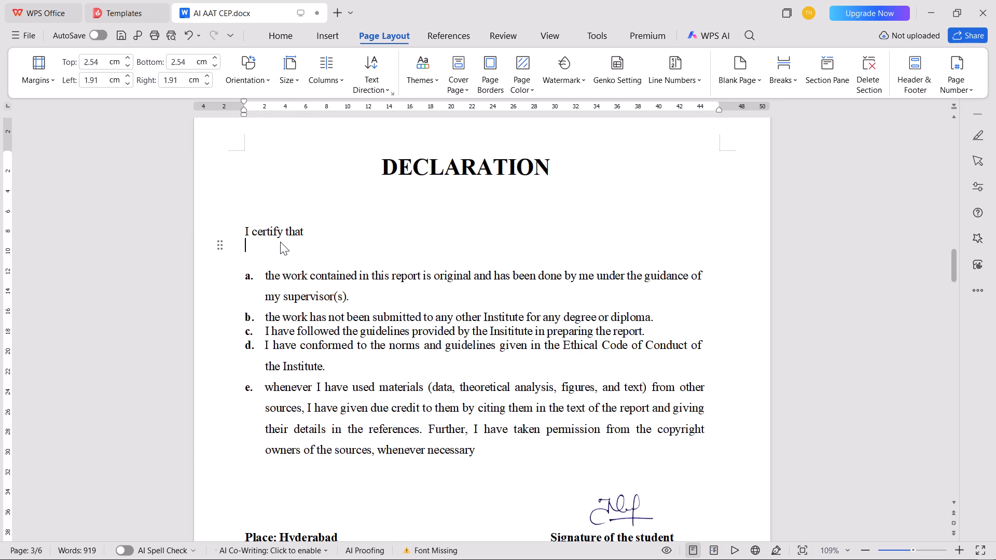
key("BackSpace")
left_click(279, 252)
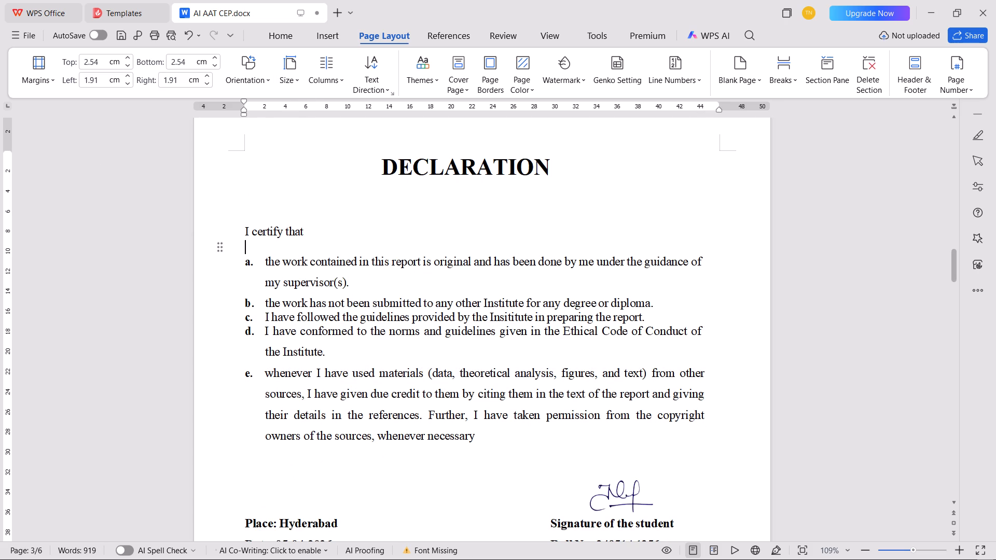
key("BackSpace")
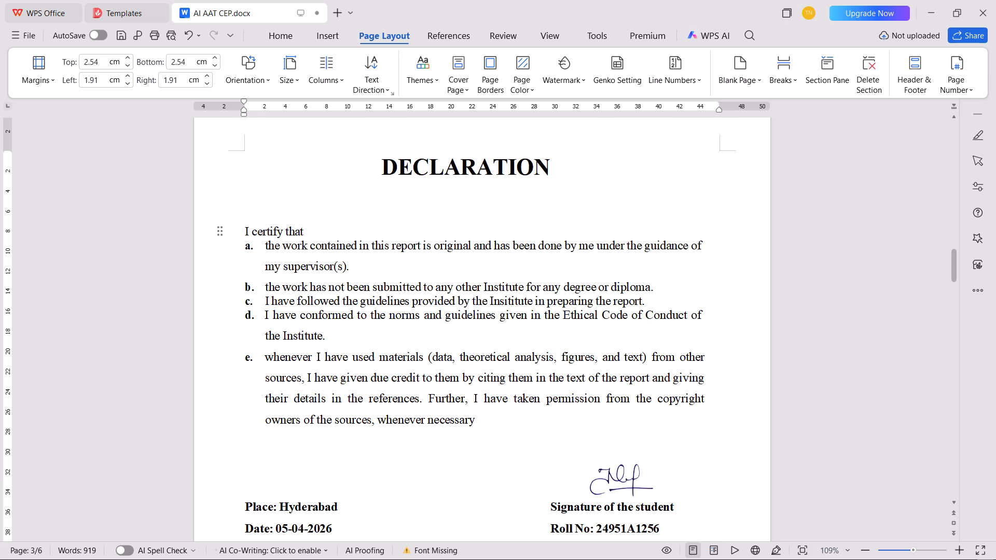
Set the line spacing of the Declaration text, from "I certify that" through item e, to 1.5.
left_click_drag(480, 419, 211, 226)
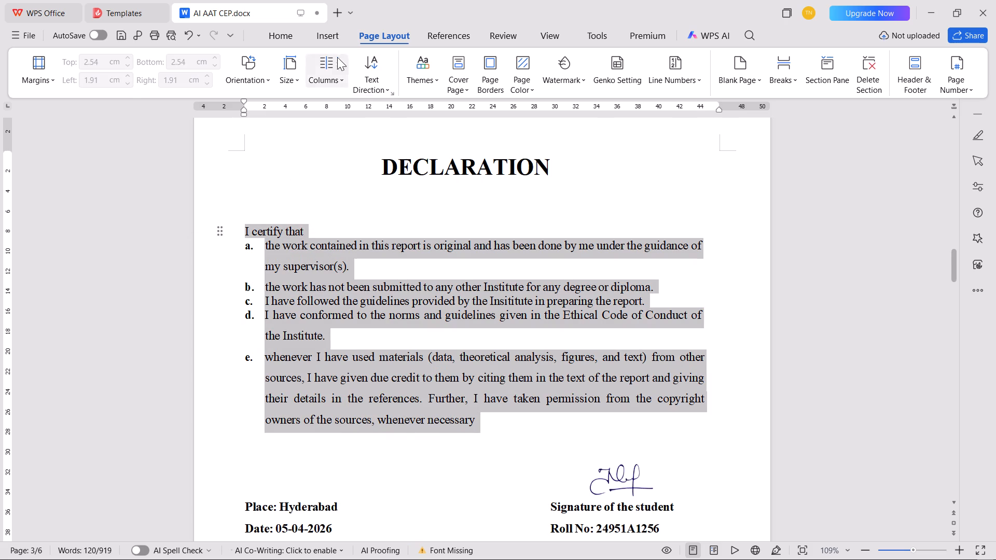
left_click(296, 33)
left_click(435, 82)
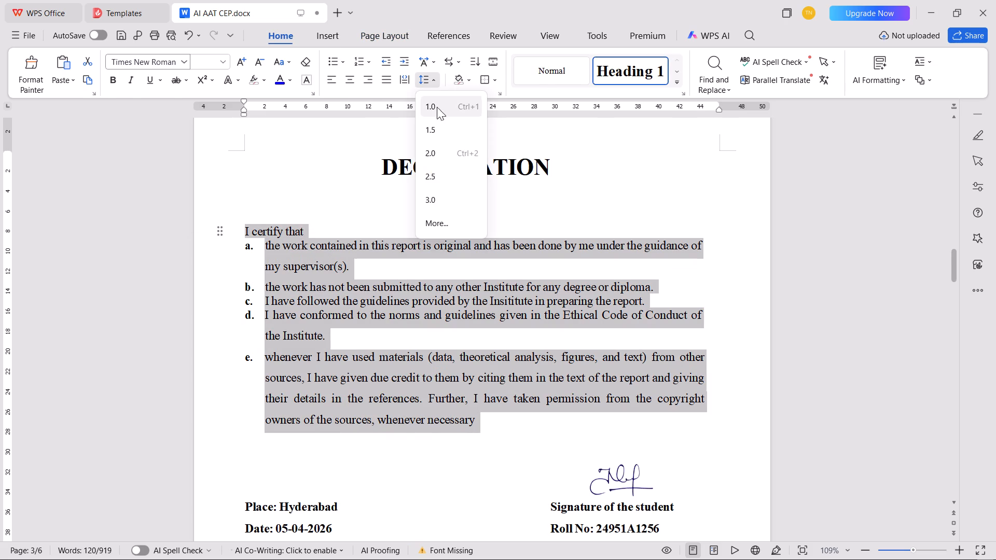
left_click(432, 130)
left_click(345, 301)
scroll(354, 233, "down", 4)
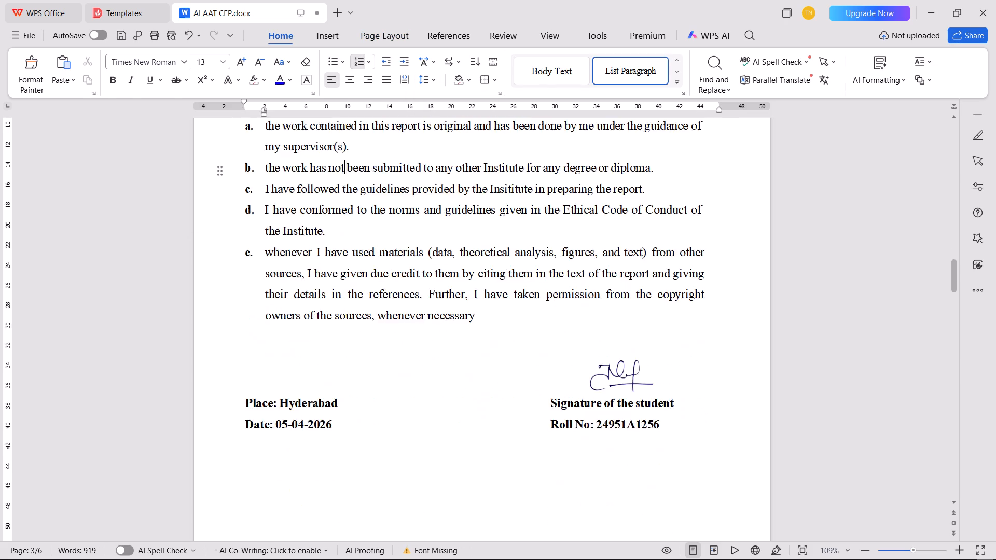
scroll(354, 233, "up", 5)
left_click(430, 210)
left_click(313, 329)
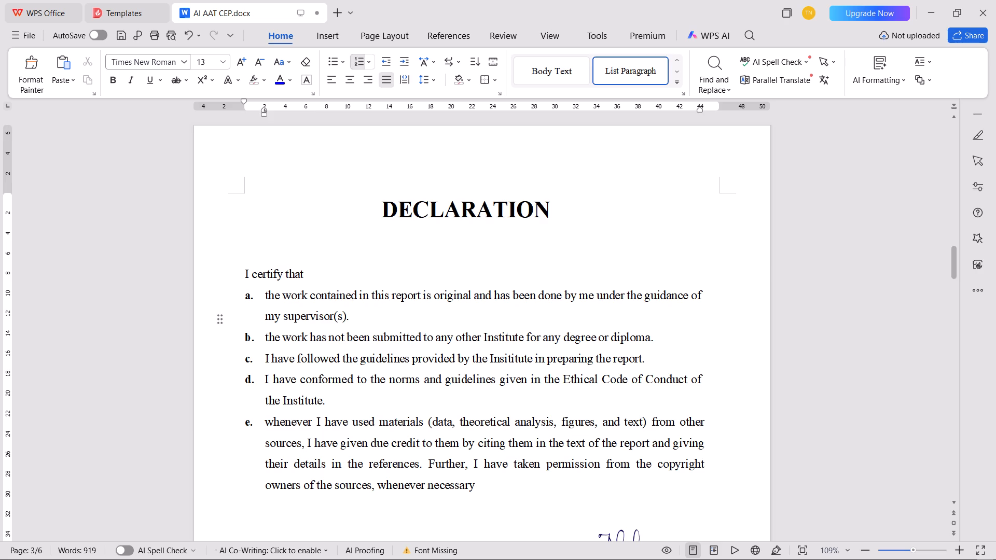
Change the date under Place on the Declaration page to 27-10-2026 and save the document.
left_click(294, 278)
scroll(317, 315, "down", 6)
left_click(301, 323)
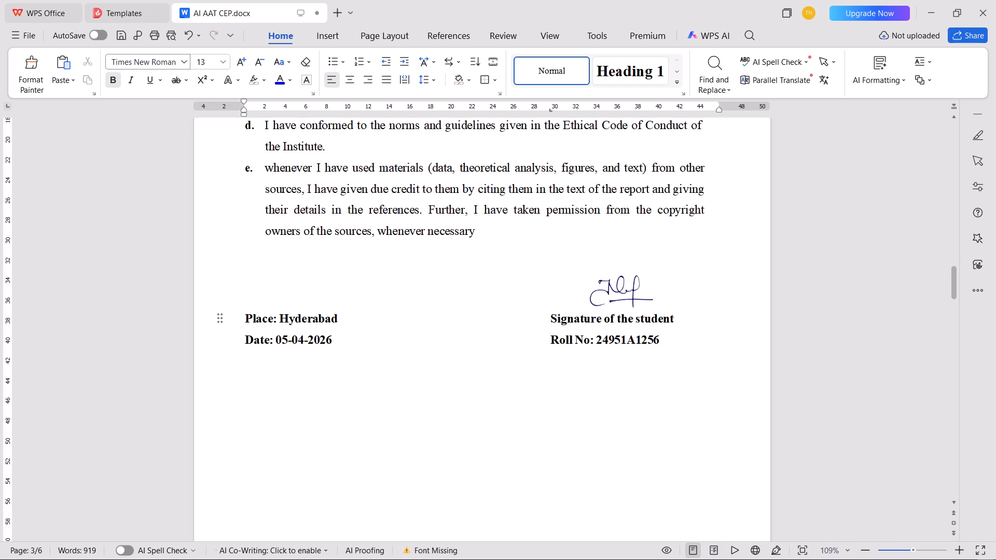
left_click(305, 340)
key("BackSpace")
key("BackSpace")
key("BackSpace")
key("BackSpace")
key("BackSpace")
type("24")
key("BackSpace")
type("7-10")
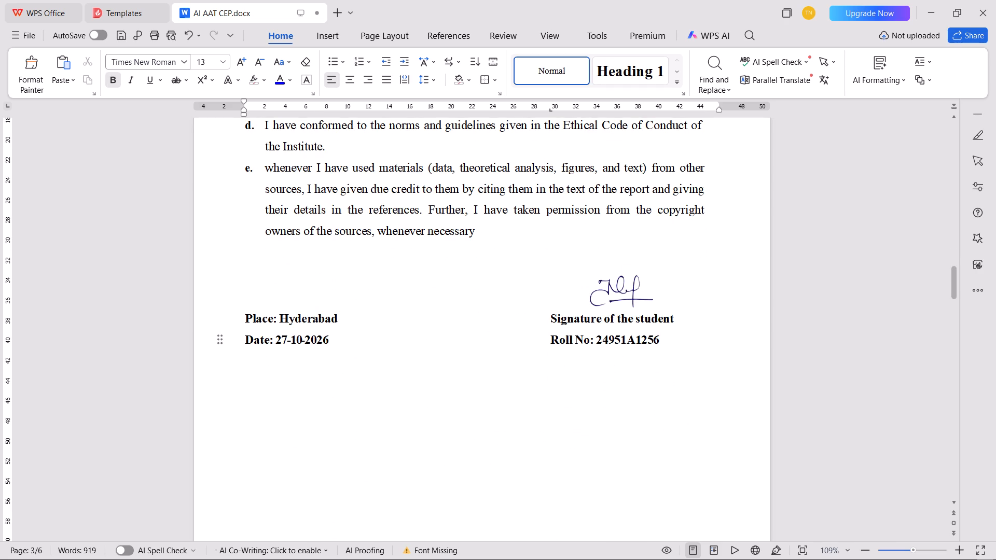
scroll(430, 288, "down", 10)
key("ctrl+s")
Switch to the AAT-II page in Chrome, get the Artificial Intelligence course's question and copy its project title, "Interpretable Machine Learning Models".
scroll(430, 285, "down", 4)
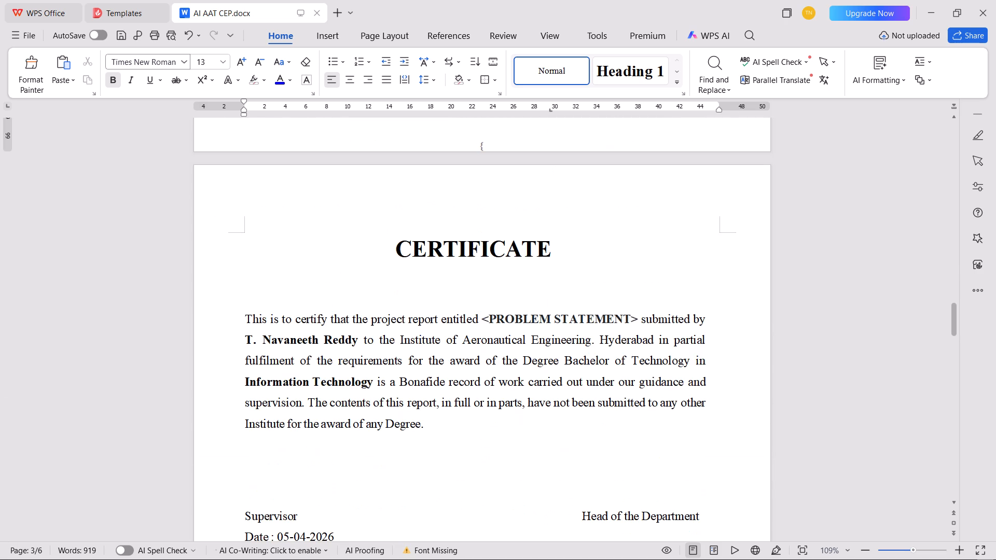
key("alt+Tab")
key("alt+Tab")
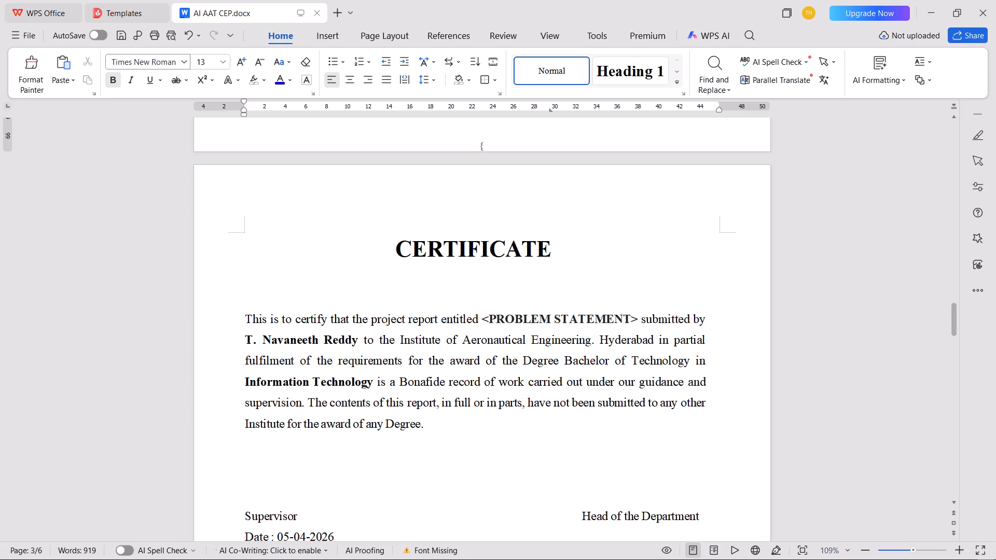
key("ctrl+super+Right")
scroll(298, 398, "down", 2)
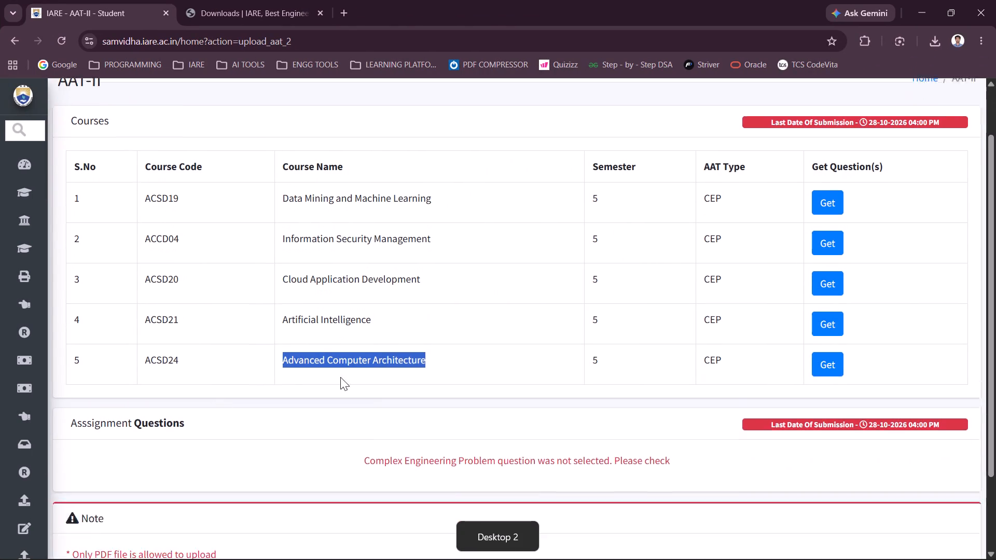
left_click(836, 263)
key("Return")
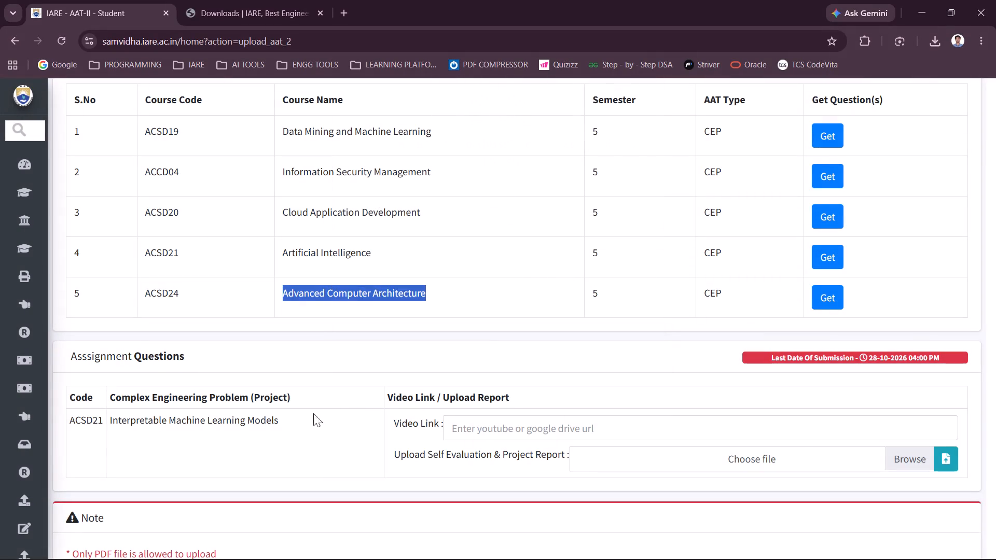
triple_click(228, 419)
key("ctrl+c")
key("alt+Tab")
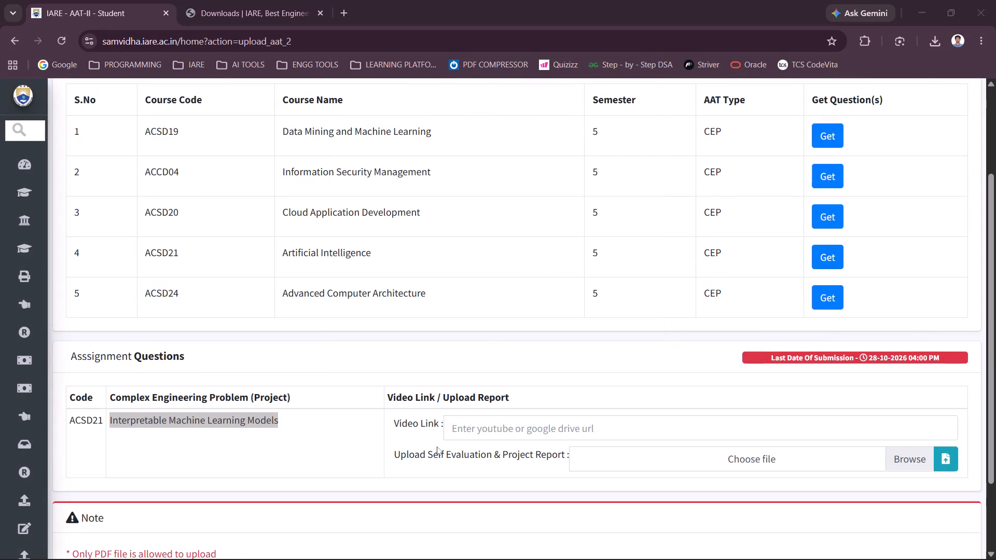
Return to AI AAT CEP.docx and replace <PROBLEM STATEMENT>, including its angle brackets, on the Certificate page with the copied title "Interpretable Machine Learning Models".
key("ctrl+super+Left")
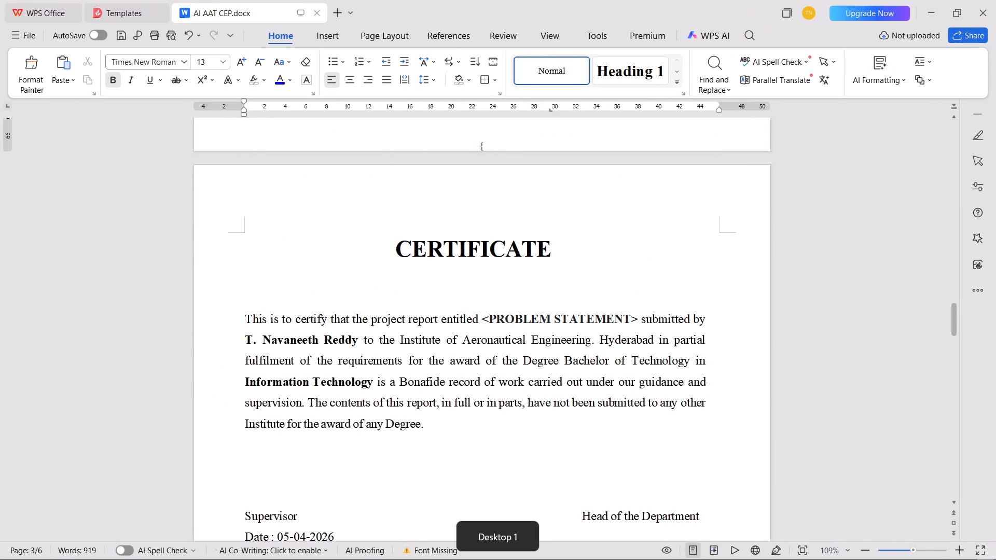
left_click_drag(491, 315, 629, 320)
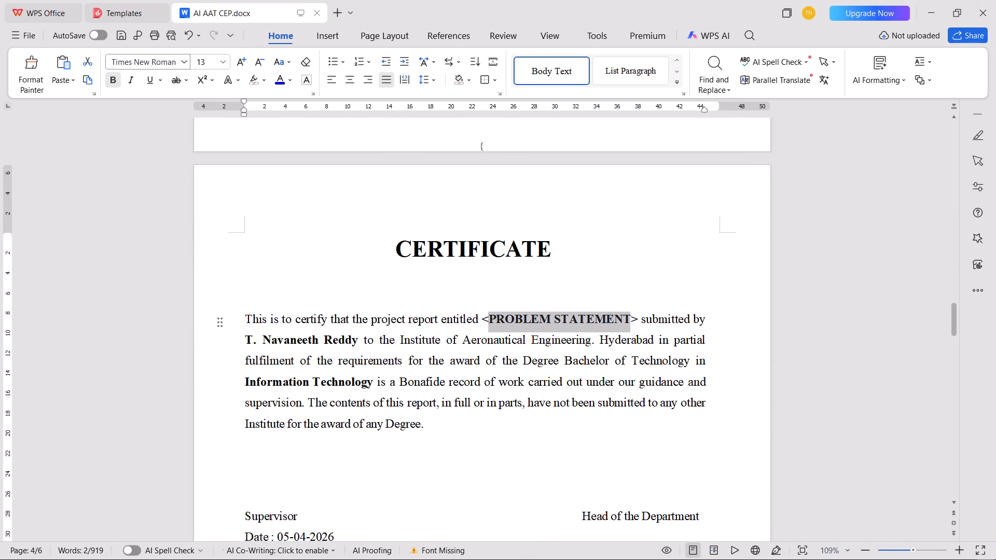
left_click_drag(629, 320, 629, 320)
key("ctrl+v")
key("Delete")
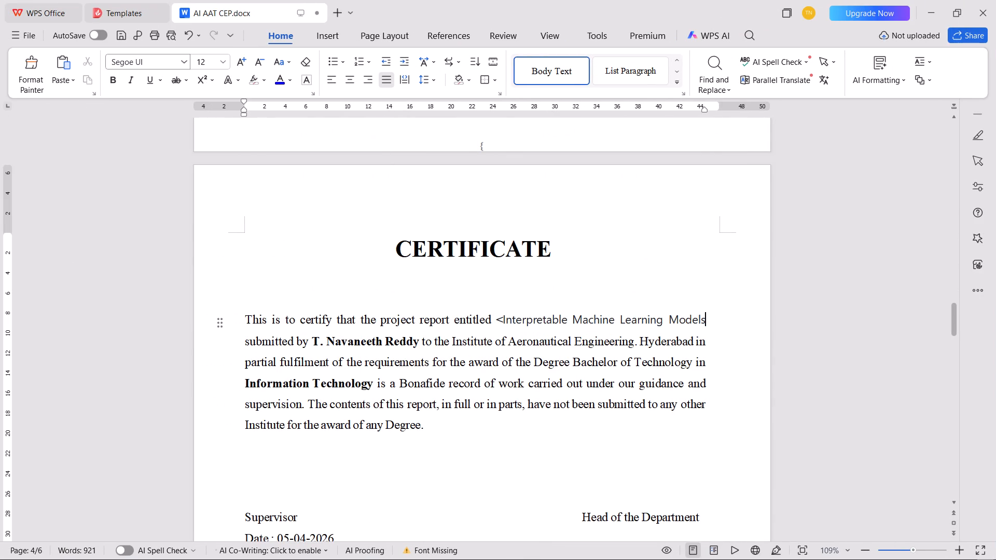
key("ctrl+Left")
key("ctrl+Left")
key("ctrl+Left")
key("ctrl+Left")
key("ctrl+Left")
key("ctrl+Right")
key("BackSpace")
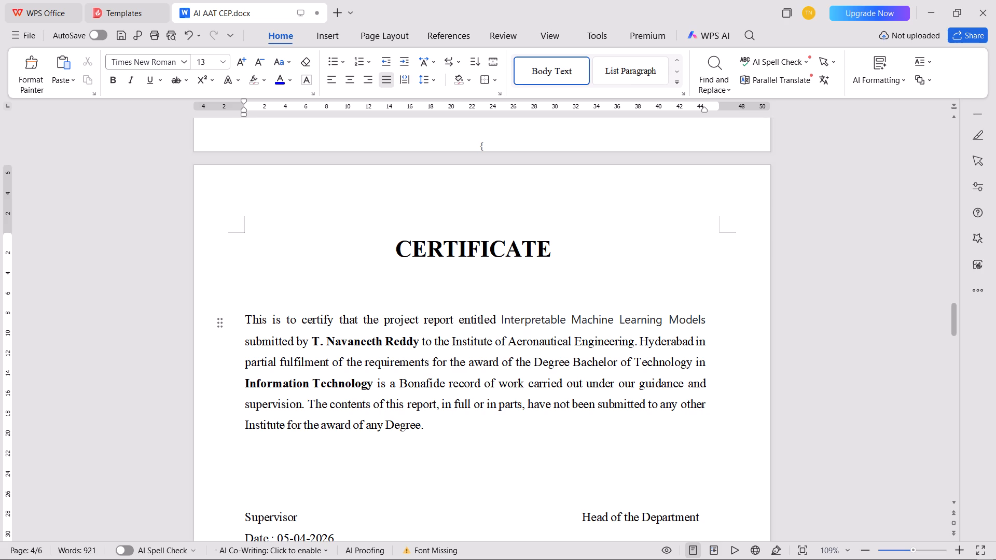
Make the project title in the Certificate paragraph bold and set its font to Times New Roman.
key("ctrl+shift+Right")
key("ctrl+shift+Right")
key("ctrl+shift+Right")
key("ctrl+shift+Right")
key("ctrl+b")
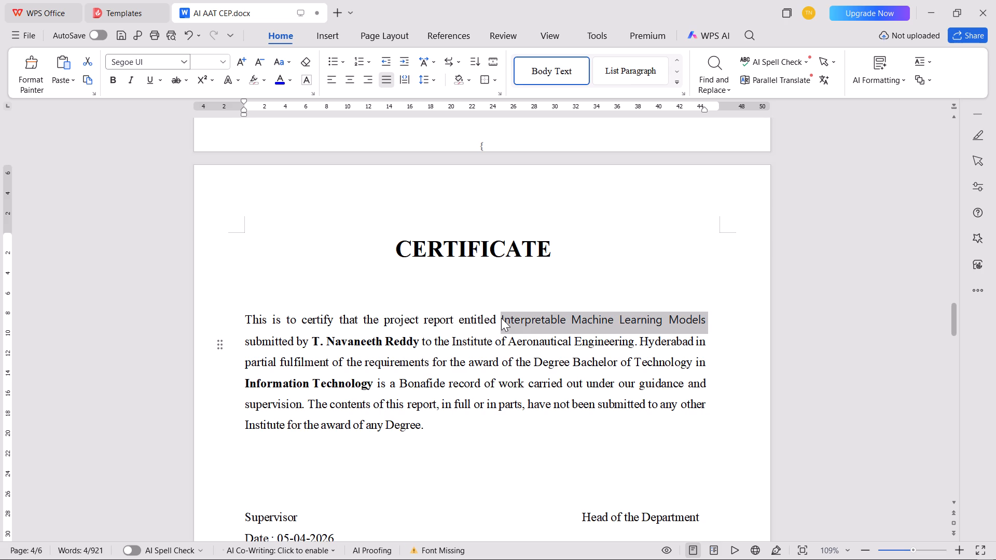
left_click(187, 61)
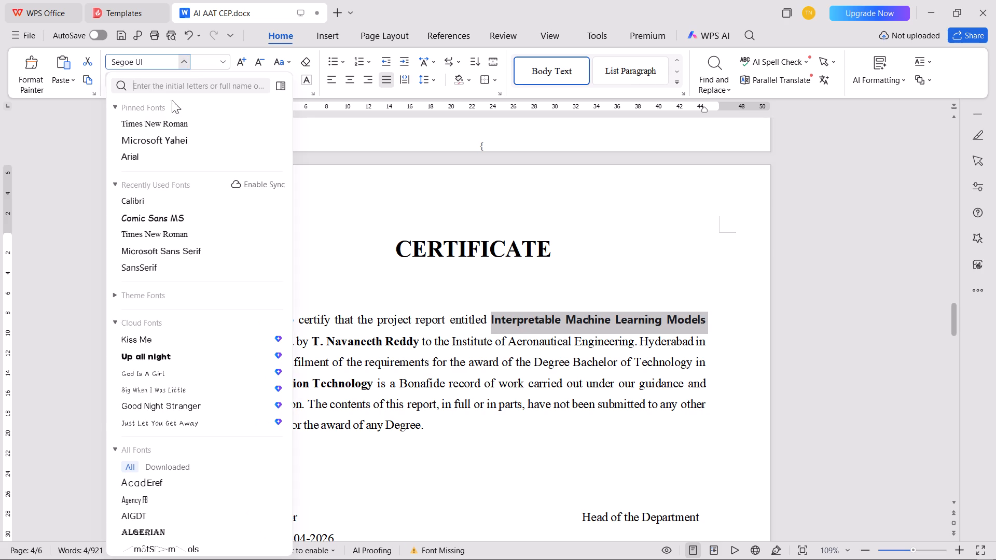
left_click(159, 119)
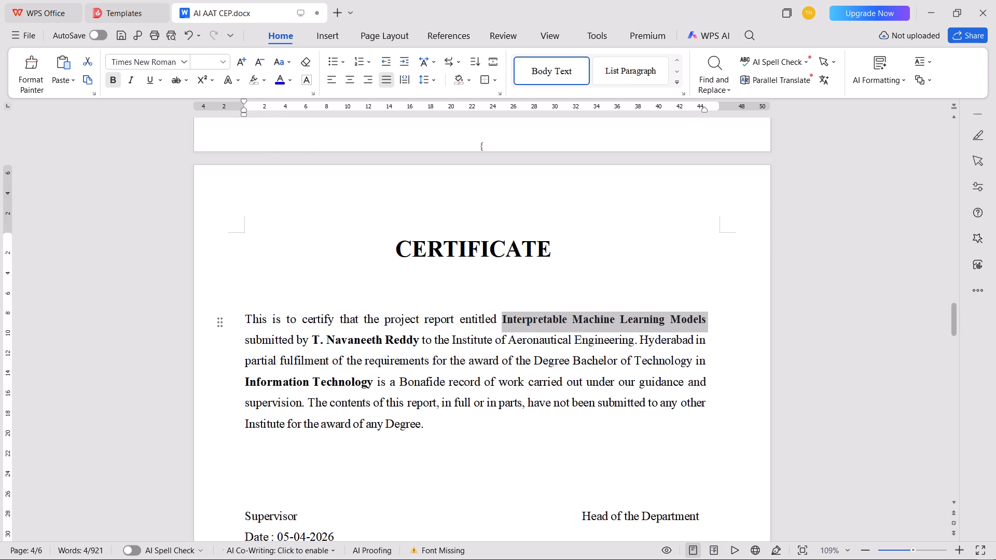
left_click(359, 346)
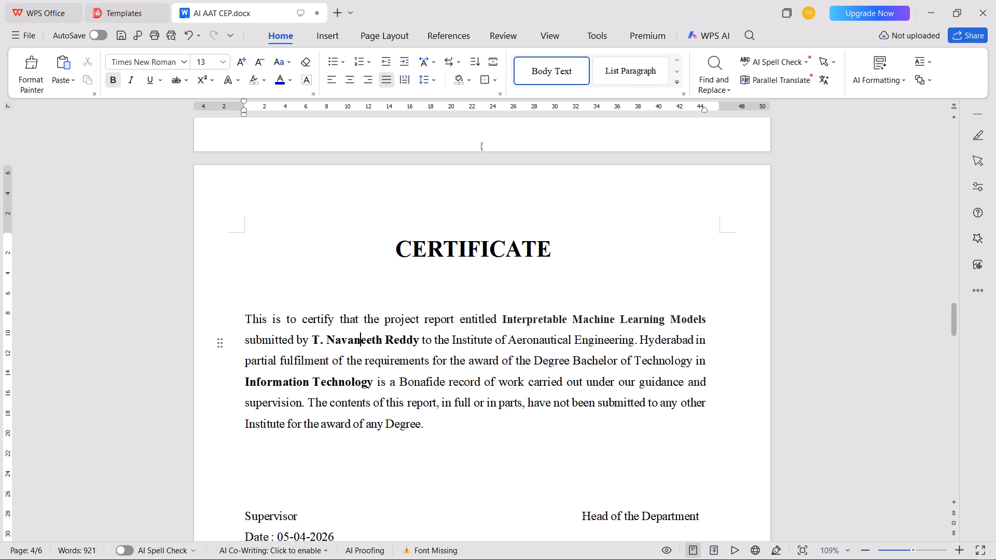
Change the date under Supervisor on the Certificate page to 27-10-2026 and save the document.
scroll(376, 387, "down", 4)
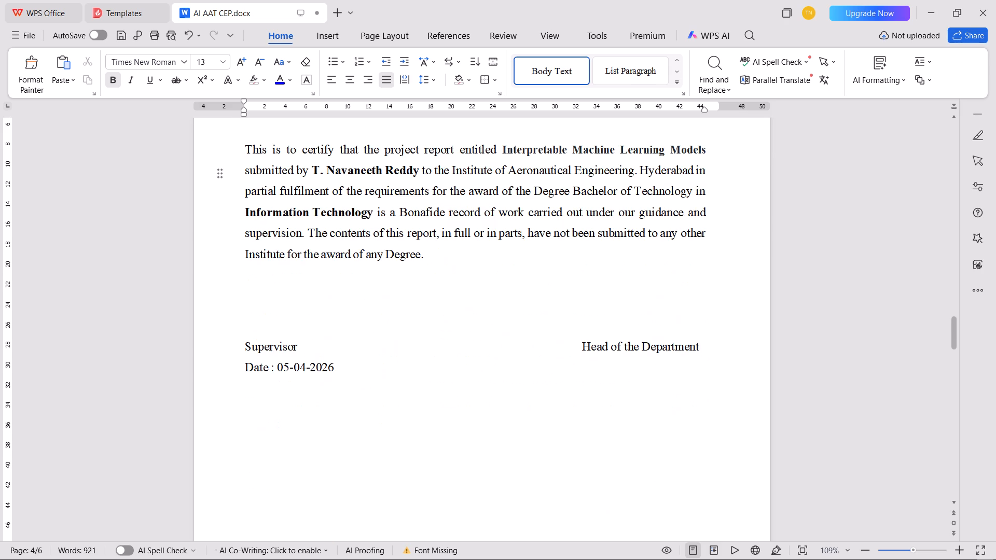
left_click(305, 367)
key("BackSpace")
key("BackSpace")
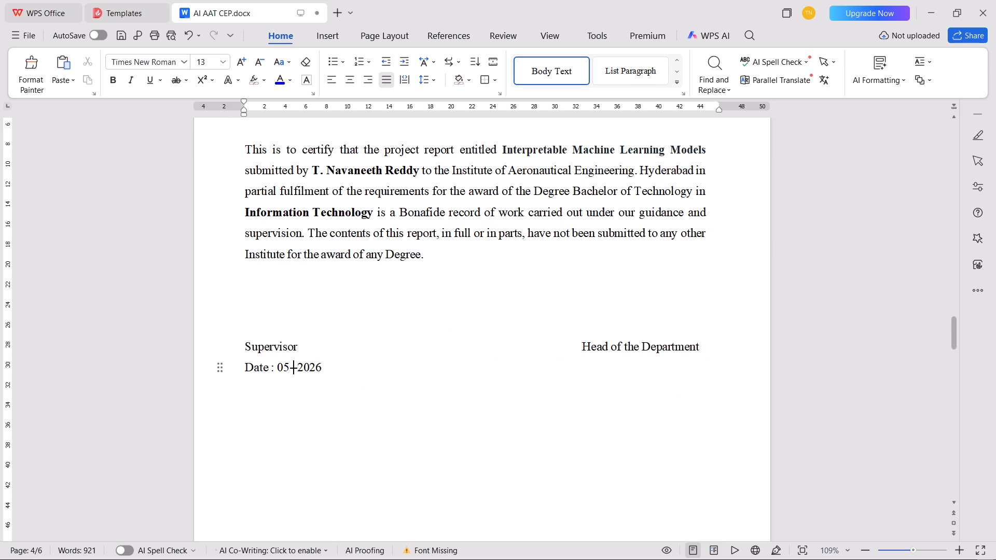
key("BackSpace")
key("BackSpace")
key("BackSpace")
type("27-10")
key("ctrl+s")
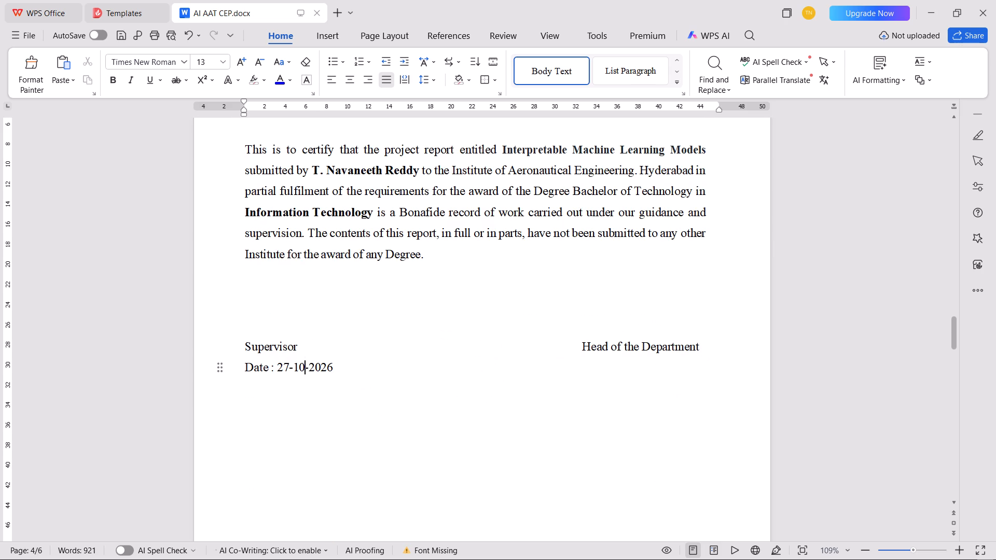
Copy the bold project title from the Certificate paragraph and paste it over <PROBLEM STATEMENT> in the Approval Sheet paragraph.
scroll(370, 371, "down", 9)
scroll(373, 368, "up", 1)
scroll(373, 368, "down", 9)
scroll(385, 350, "up", 1)
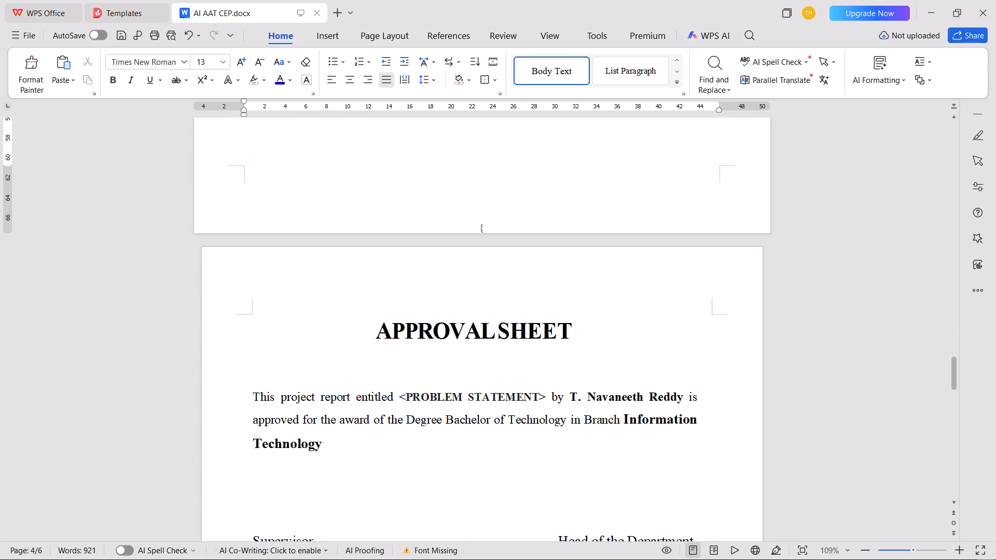
left_click(285, 303)
left_click(295, 187)
left_click(318, 341)
scroll(316, 339, "down", 1)
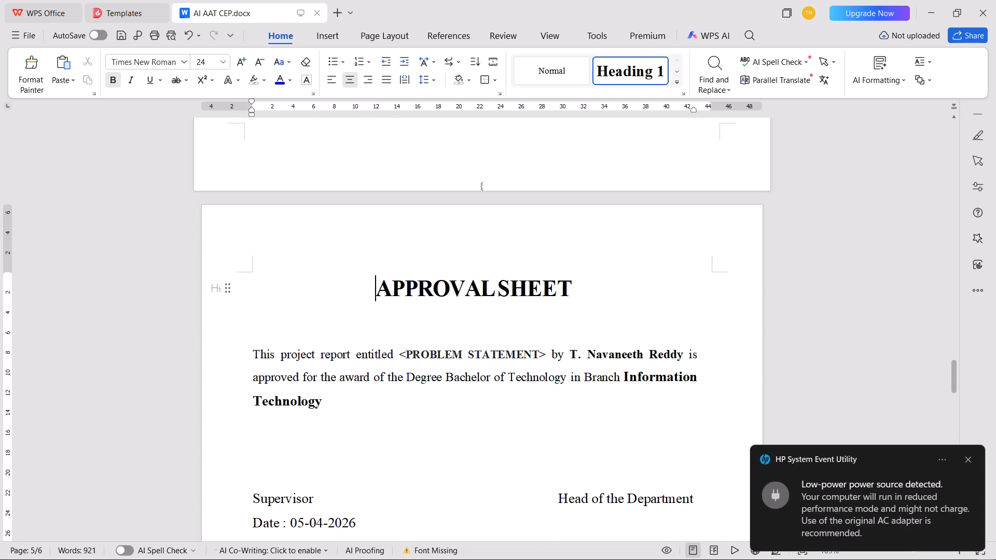
scroll(542, 355, "up", 3)
scroll(542, 355, "down", 3)
scroll(542, 352, "up", 20)
scroll(542, 352, "up", 1)
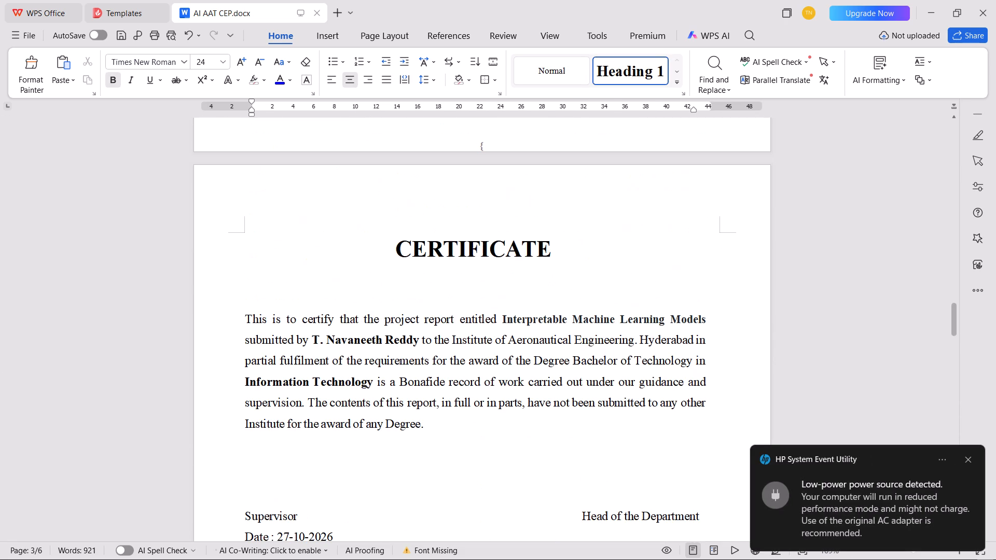
left_click_drag(503, 313, 705, 315)
key("ctrl+c")
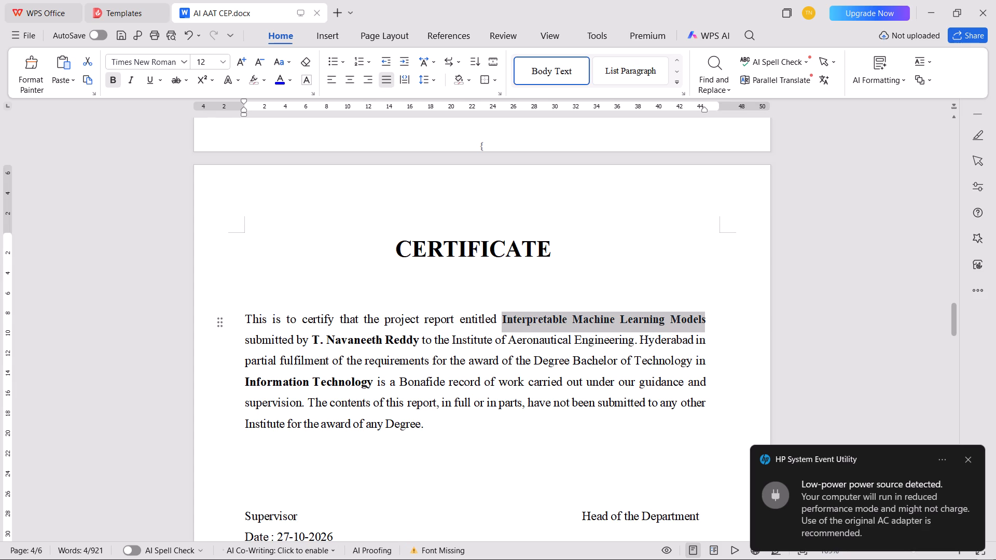
scroll(466, 317, "down", 10)
scroll(465, 315, "up", 2)
scroll(466, 316, "down", 14)
scroll(445, 440, "down", 2)
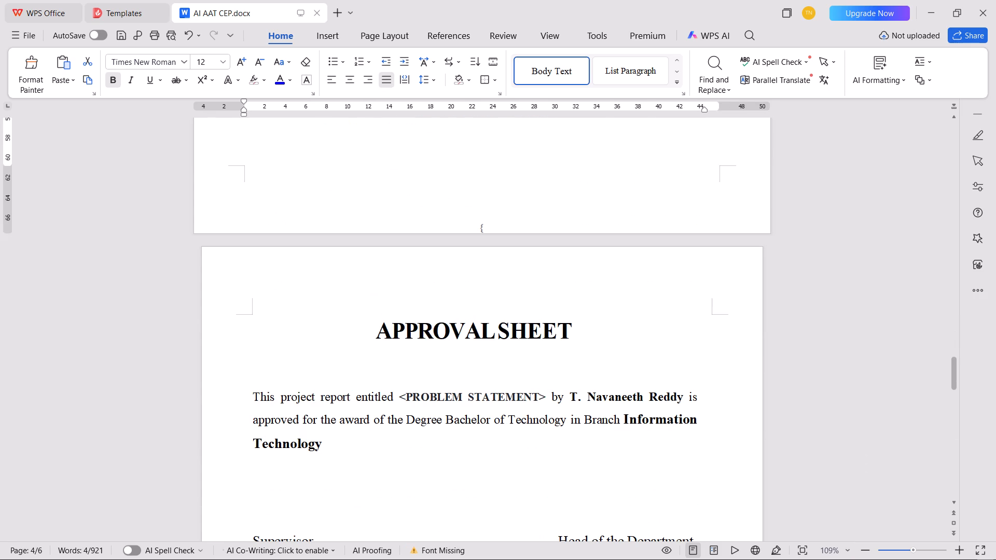
left_click_drag(399, 398, 540, 398)
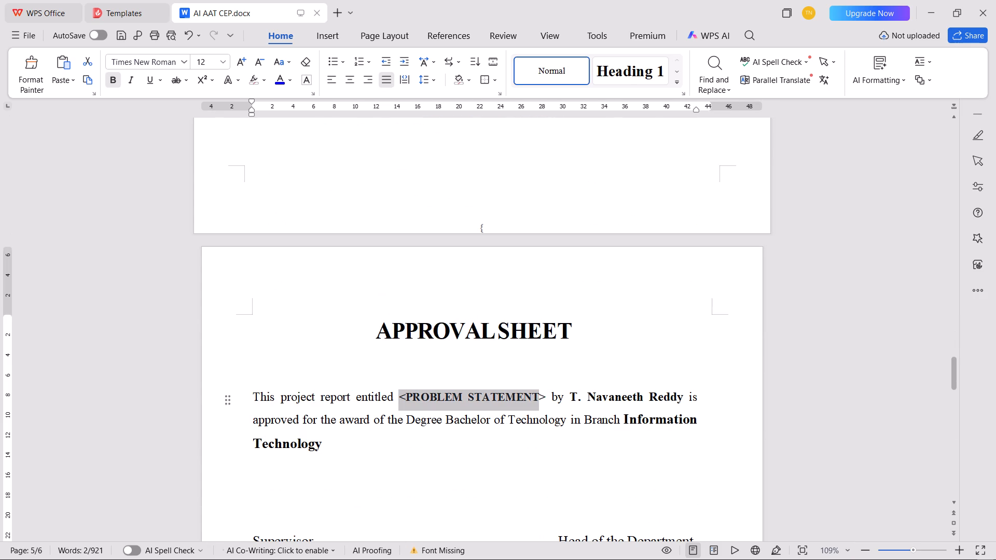
left_click_drag(540, 398, 545, 399)
key("ctrl+v")
scroll(451, 387, "down", 2)
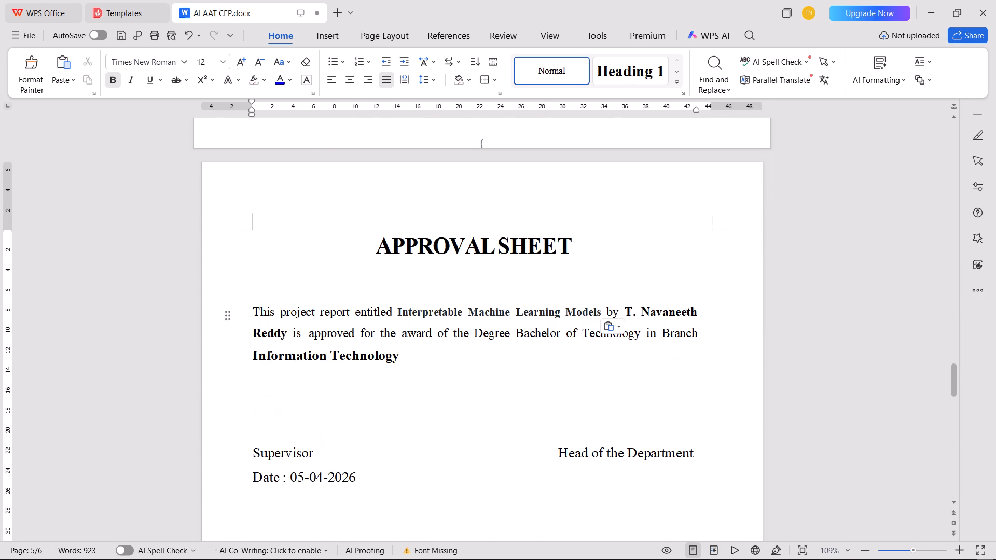
left_click(446, 339)
Change the date under Supervisor on the Approval Sheet to 27-10-2026.
scroll(396, 396, "down", 3)
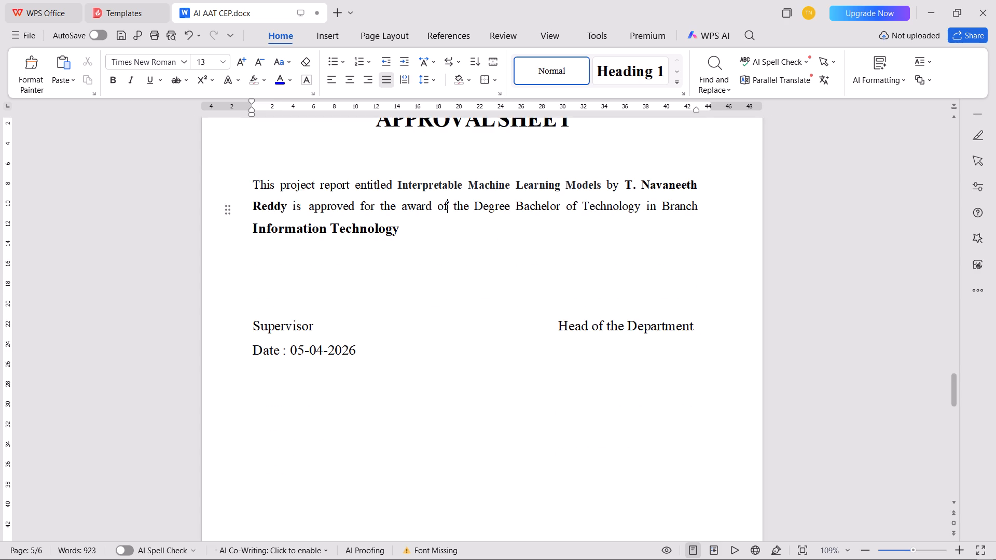
left_click(321, 353)
key("BackSpace")
key("BackSpace")
key("BackSpace")
key("BackSpace")
key("BackSpace")
type("27-10")
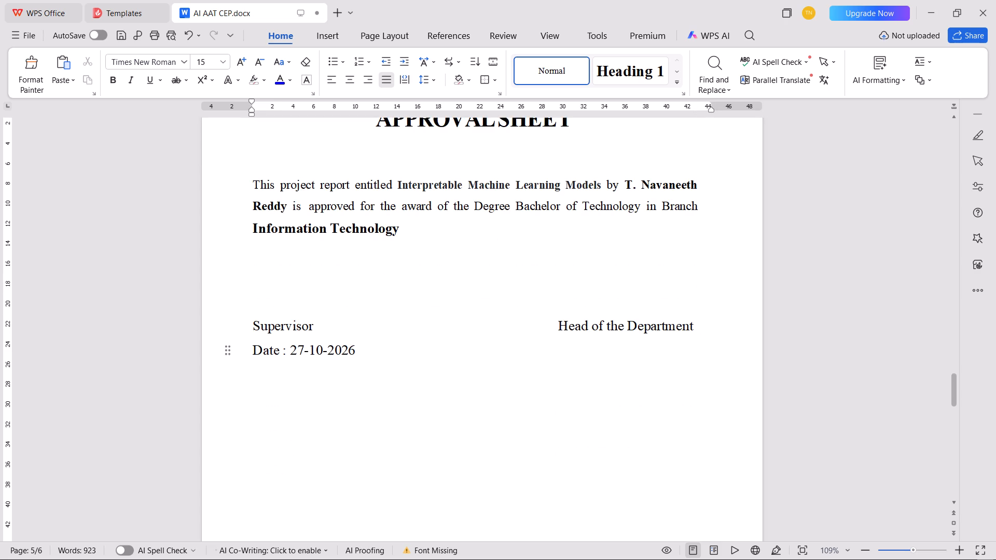
Compare the text size of the Supervisor and Date lines on the Approval Sheet with those on the Certificate page.
left_click_drag(375, 350, 199, 326)
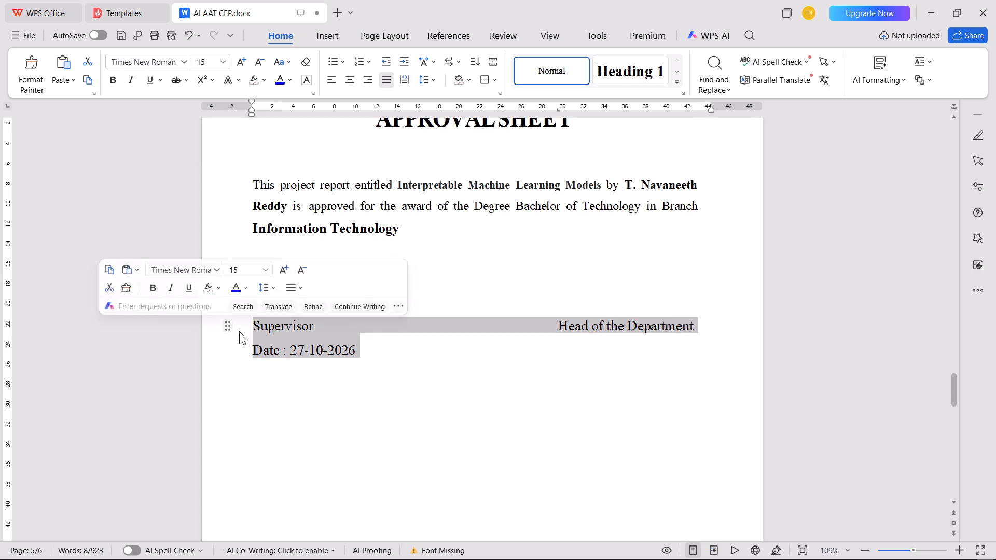
scroll(488, 368, "up", 1)
scroll(489, 368, "down", 1)
scroll(489, 368, "up", 16)
scroll(473, 337, "down", 3)
scroll(467, 333, "up", 13)
scroll(442, 329, "down", 1)
scroll(439, 329, "up", 1)
left_click(243, 275)
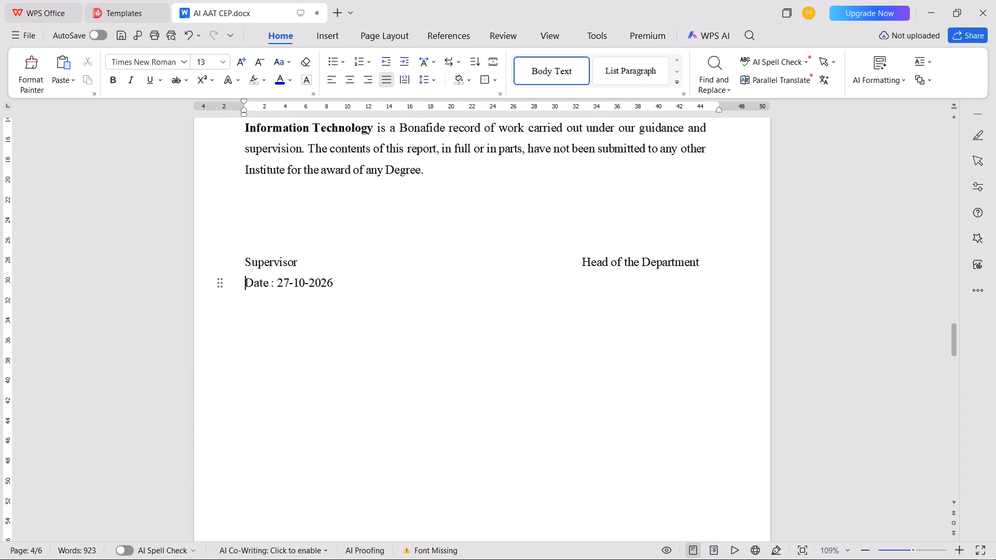
left_click(276, 284)
scroll(304, 297, "down", 3)
scroll(309, 303, "up", 1)
scroll(309, 304, "down", 8)
scroll(313, 313, "up", 1)
scroll(313, 313, "down", 6)
scroll(311, 322, "up", 1)
scroll(311, 322, "down", 4)
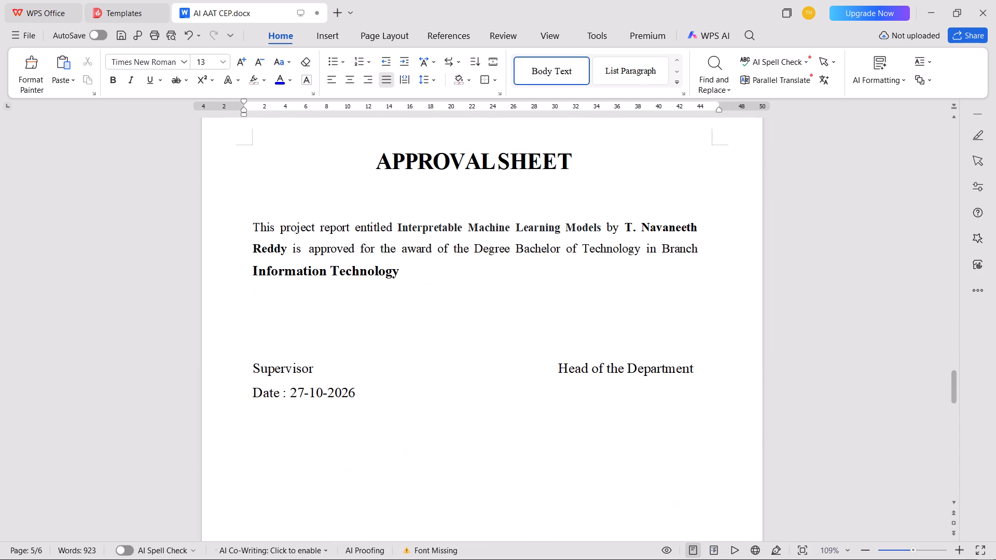
left_click_drag(255, 369, 374, 389)
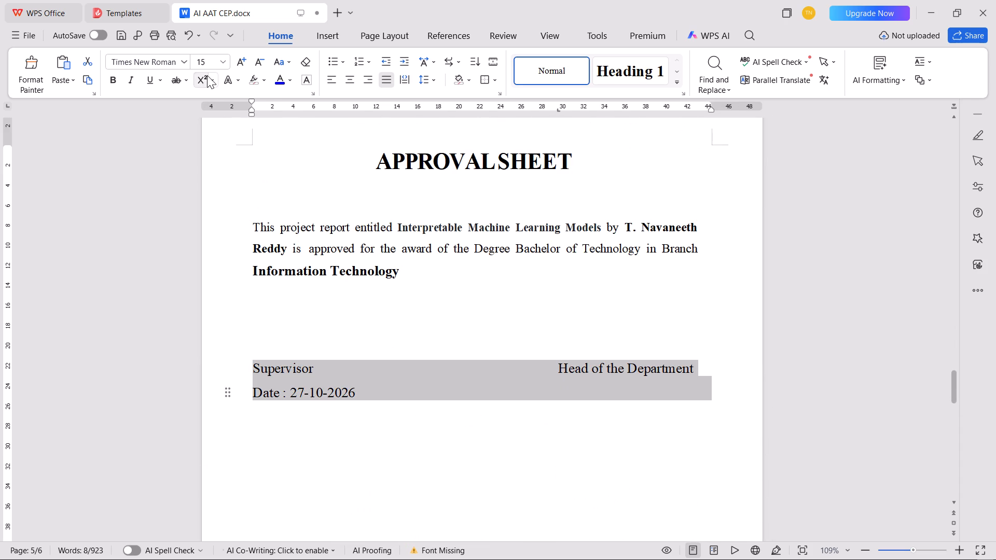
Set the font size of the Supervisor and Date lines on the Approval Sheet to 13 and save the document.
left_click(206, 65)
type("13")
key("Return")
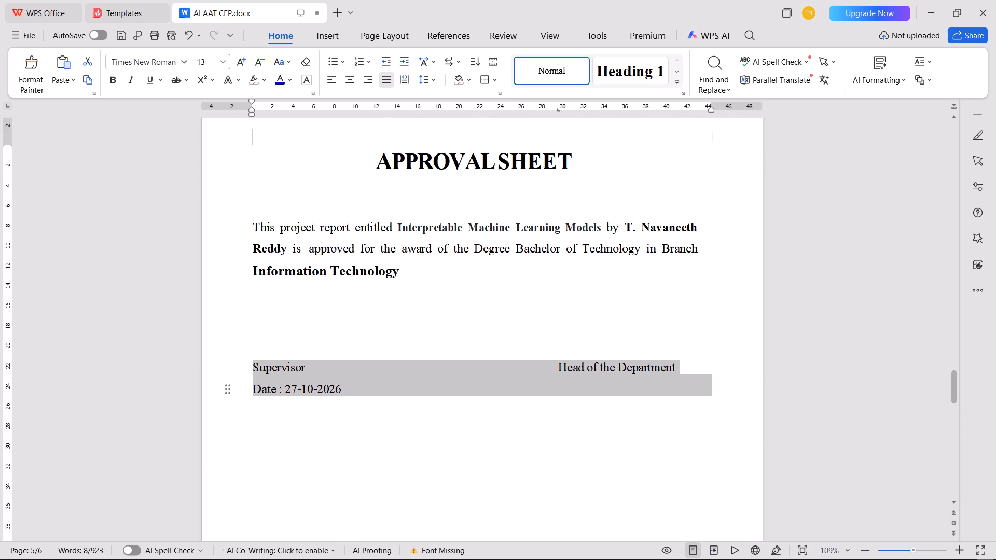
left_click(384, 355)
key("ctrl+s")
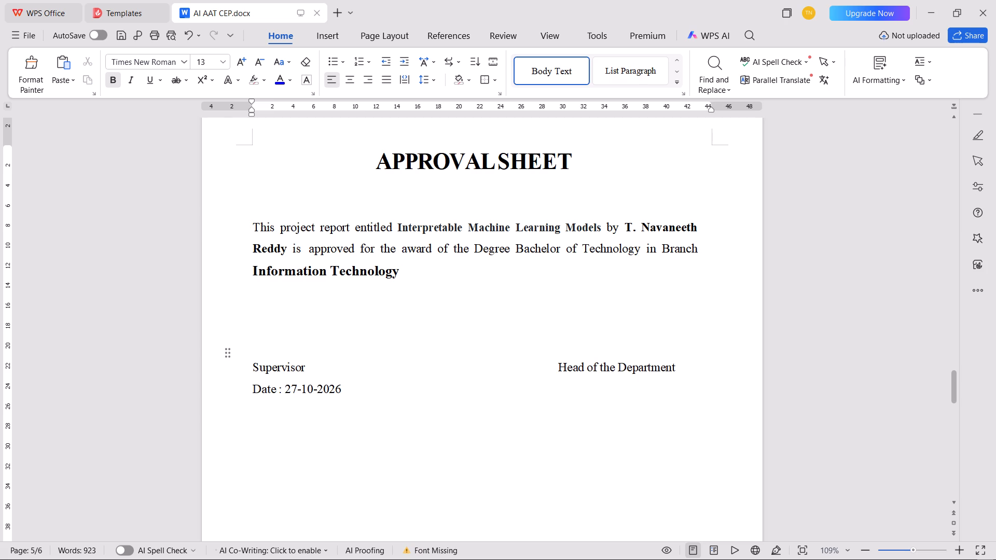
Replace the <SUBJECT FACULTY NAME> placeholder in the Acknowledgement, including its angle brackets, with the project guide's name prefixed by "Ms.".
scroll(356, 342, "down", 20)
scroll(356, 342, "down", 6)
scroll(394, 319, "down", 7)
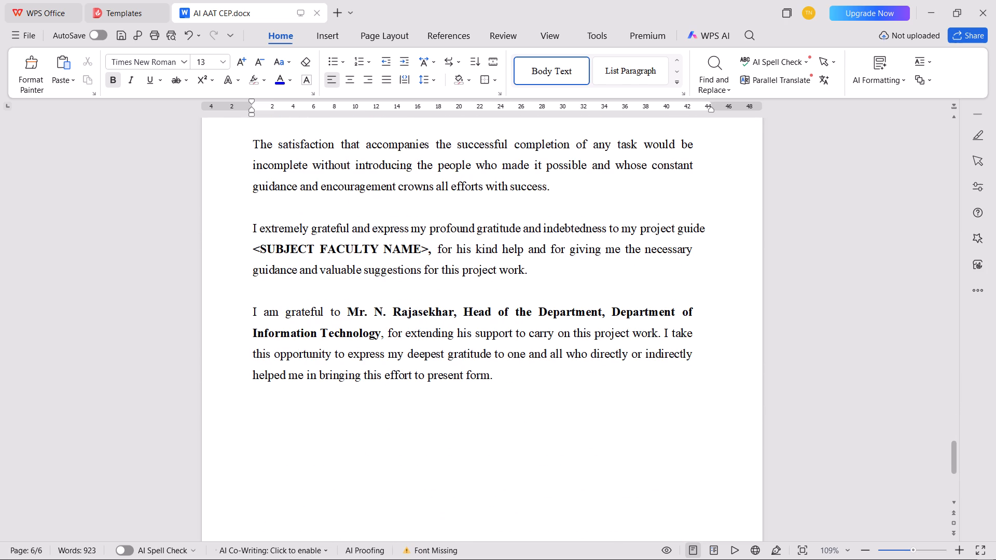
left_click(428, 249)
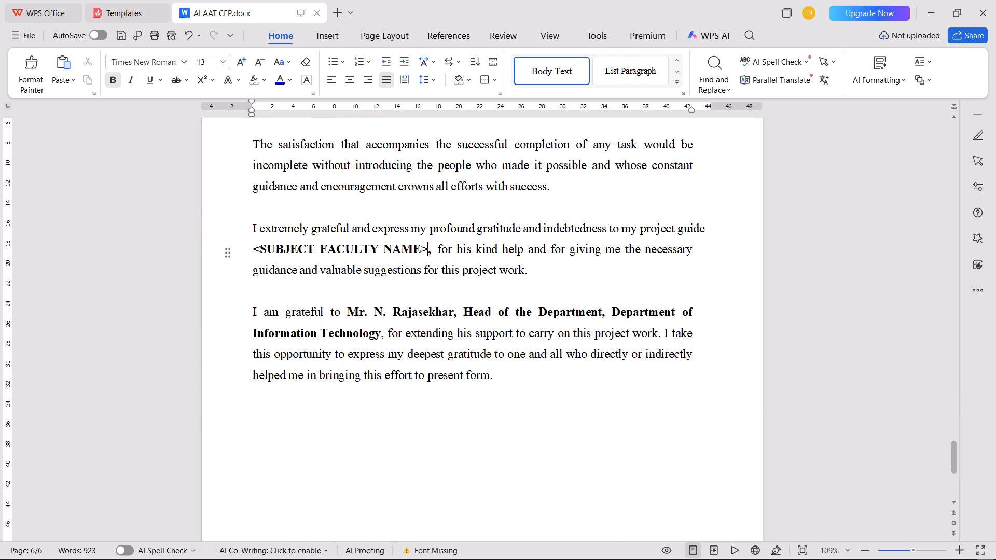
key("Tab")
key("ctrl+BackSpace")
key("ctrl+BackSpace")
key("ctrl+BackSpace")
key("ctrl+BackSpace")
key("ctrl+BackSpace")
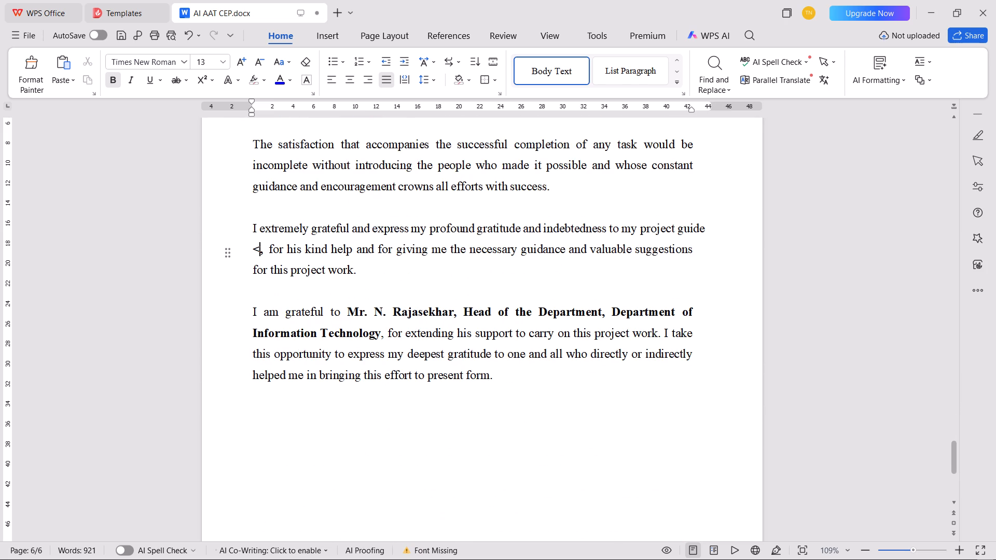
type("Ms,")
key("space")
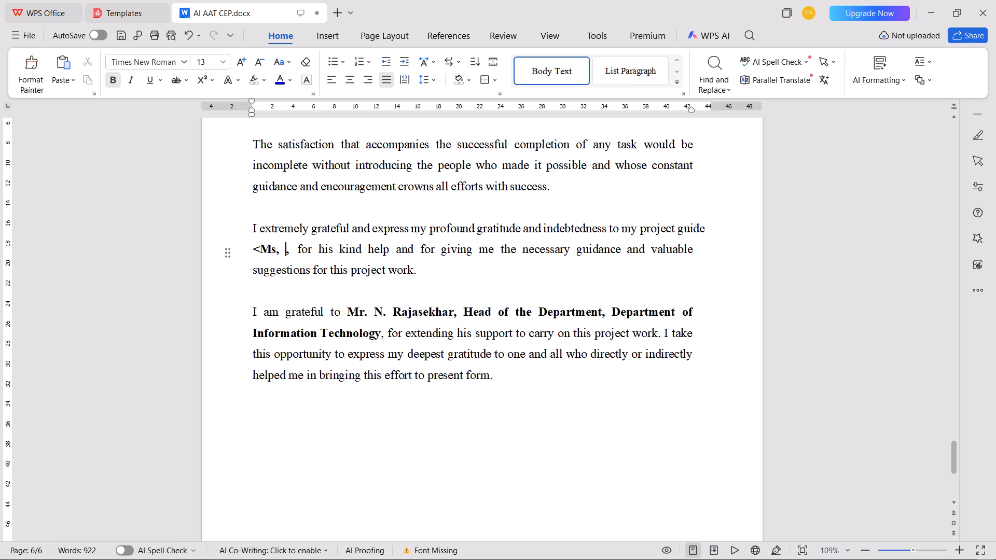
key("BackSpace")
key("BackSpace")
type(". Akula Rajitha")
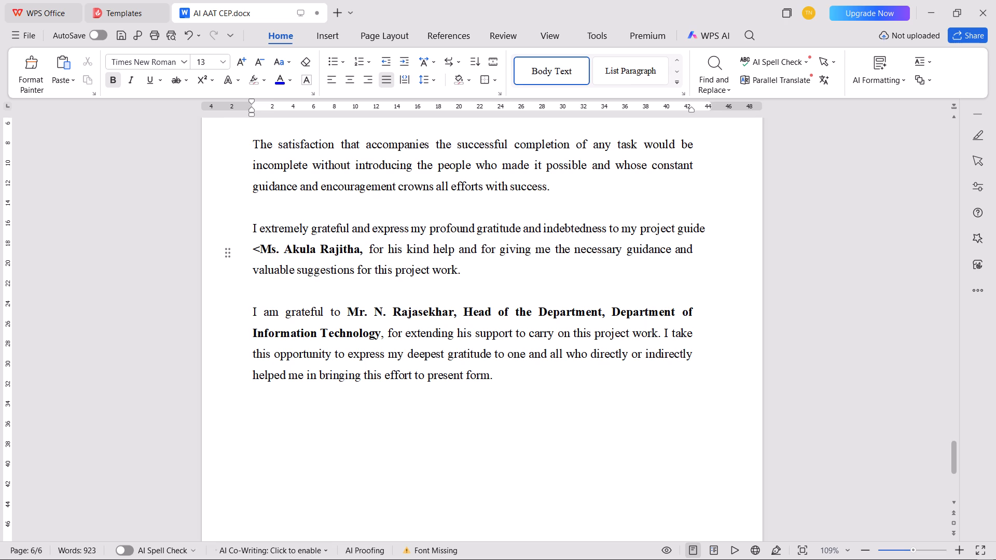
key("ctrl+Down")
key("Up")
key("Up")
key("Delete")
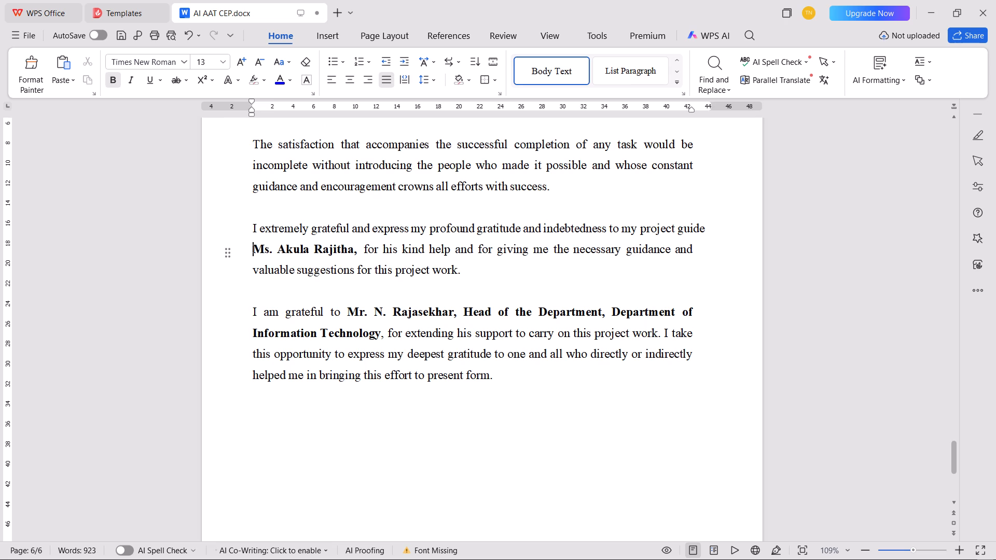
Change "his" to "her" in the phrase about the project guide's kind help in the Acknowledgement, and save the document.
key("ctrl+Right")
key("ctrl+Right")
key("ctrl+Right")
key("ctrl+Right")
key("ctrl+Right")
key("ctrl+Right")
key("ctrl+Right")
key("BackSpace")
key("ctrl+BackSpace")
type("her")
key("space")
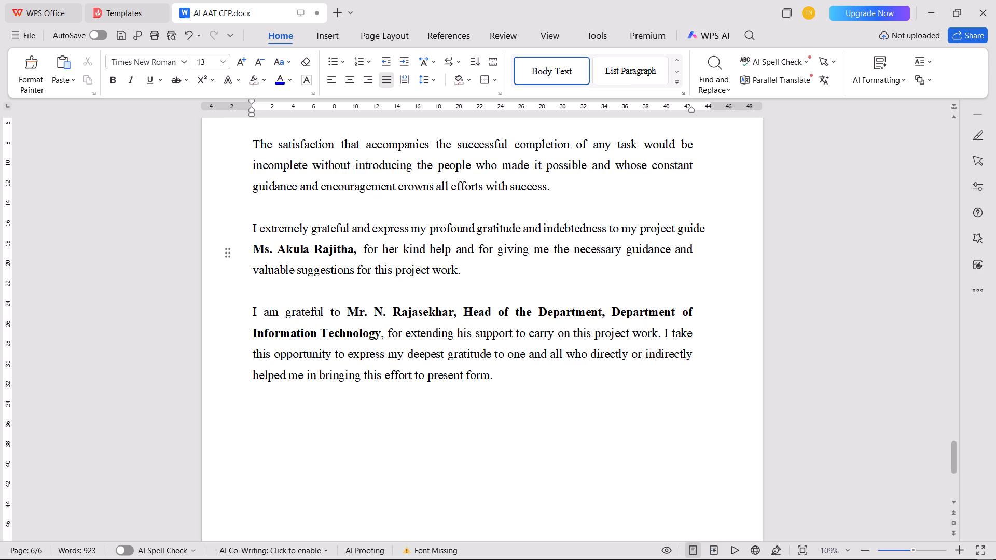
left_click(470, 334)
key("ctrl+s")
Review the document from the Acknowledgement back through the Approval Sheet and the student's declaration to the Course Outcomes table.
scroll(463, 339, "up", 6)
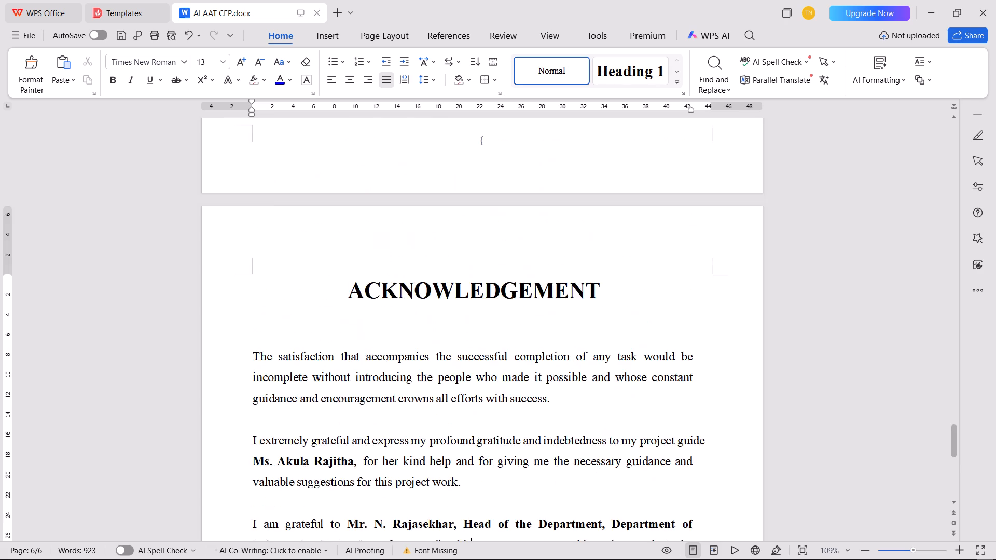
scroll(465, 325, "down", 20)
scroll(465, 325, "down", 2)
scroll(466, 320, "up", 1)
scroll(466, 320, "down", 6)
scroll(466, 326, "up", 2)
scroll(466, 326, "down", 1)
scroll(466, 327, "up", 5)
scroll(464, 327, "down", 1)
scroll(463, 327, "up", 2)
scroll(426, 259, "up", 4)
scroll(426, 259, "down", 1)
scroll(425, 258, "up", 1)
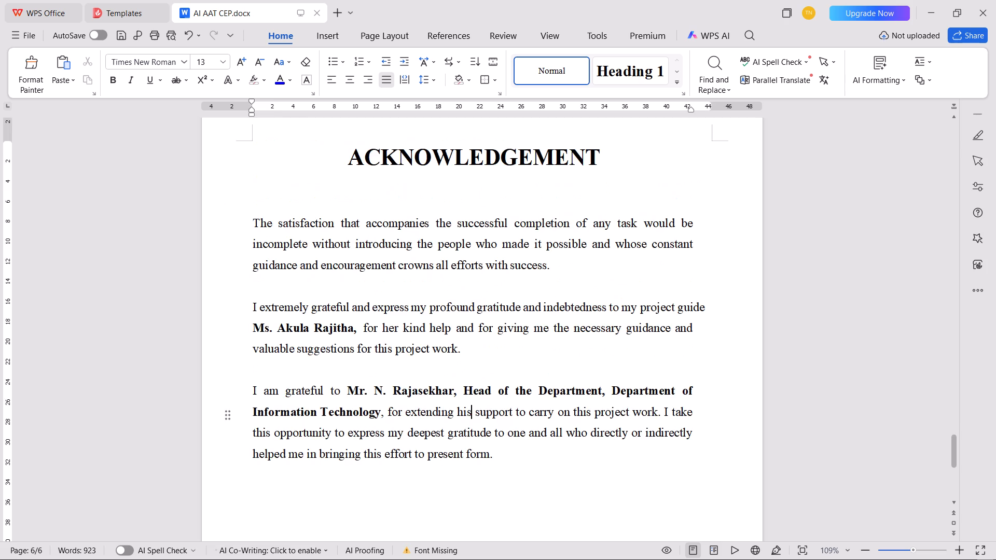
scroll(425, 257, "up", 1)
scroll(430, 260, "down", 2)
scroll(430, 260, "up", 4)
scroll(431, 260, "down", 2)
scroll(431, 260, "up", 8)
scroll(432, 260, "down", 2)
scroll(432, 260, "up", 13)
scroll(433, 261, "up", 9)
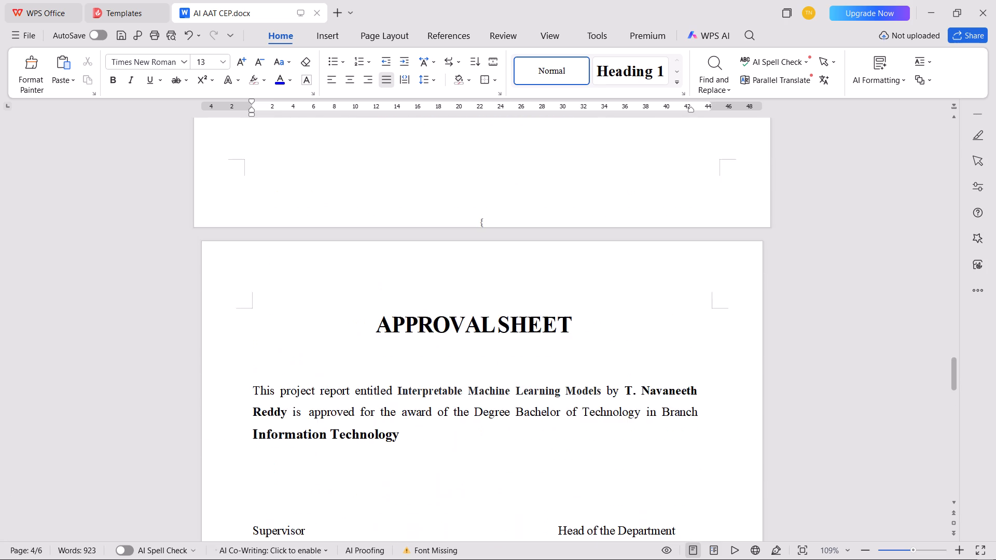
scroll(434, 261, "up", 20)
scroll(434, 261, "up", 13)
scroll(434, 261, "down", 1)
scroll(434, 261, "up", 5)
scroll(433, 261, "down", 2)
scroll(432, 261, "up", 7)
scroll(432, 261, "down", 1)
scroll(432, 261, "up", 6)
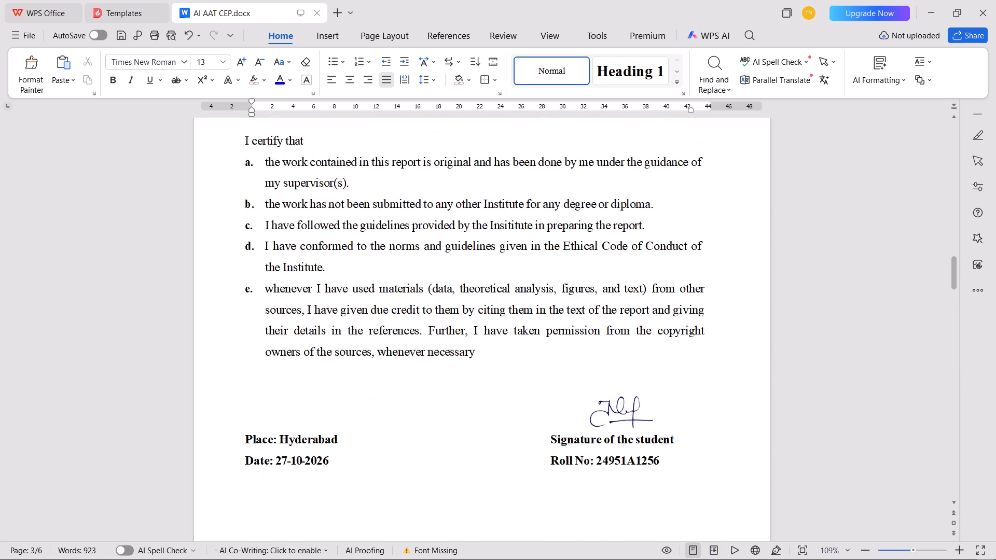
scroll(432, 261, "up", 12)
scroll(430, 262, "down", 2)
scroll(430, 262, "up", 11)
scroll(428, 262, "down", 3)
scroll(428, 262, "up", 6)
scroll(427, 262, "down", 1)
scroll(427, 262, "up", 4)
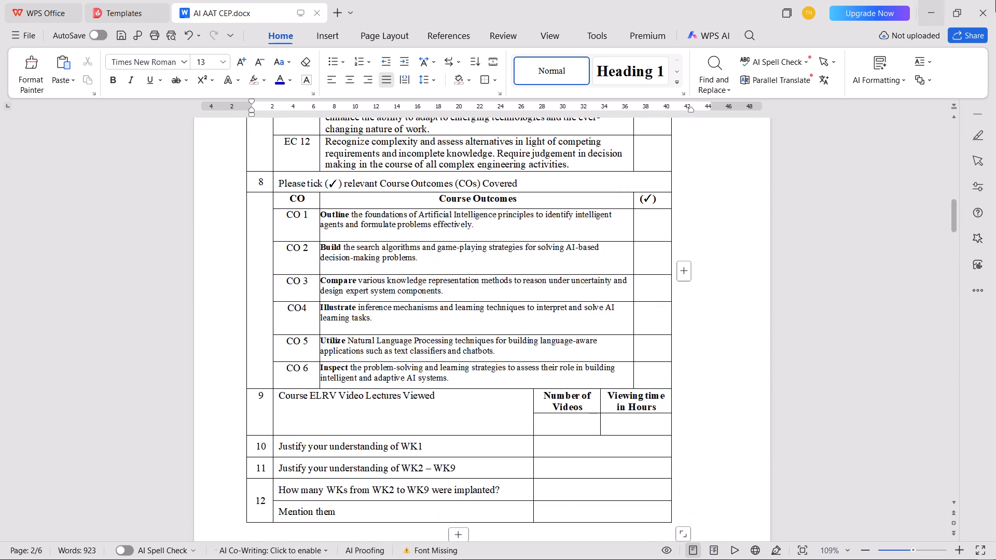
Close the AI AAT CEP.docx window.
left_click(995, 0)
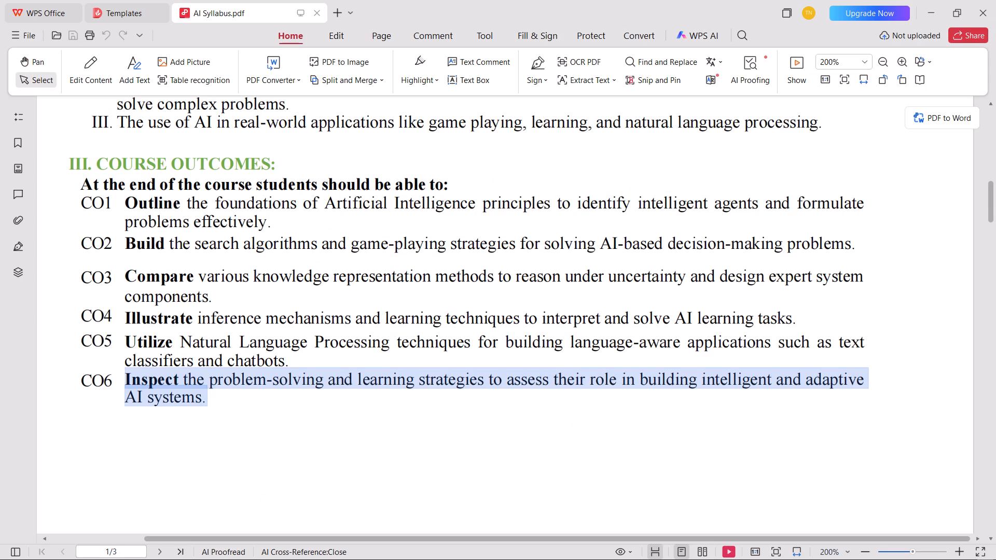
Switch to File Explorer and copy AI AAT CEP.docx from the AI folder into the CAD folder of AAT 2 - 1 CEP.
left_click(245, 252)
key("alt+Tab")
key("alt+Tab")
key("alt+Tab")
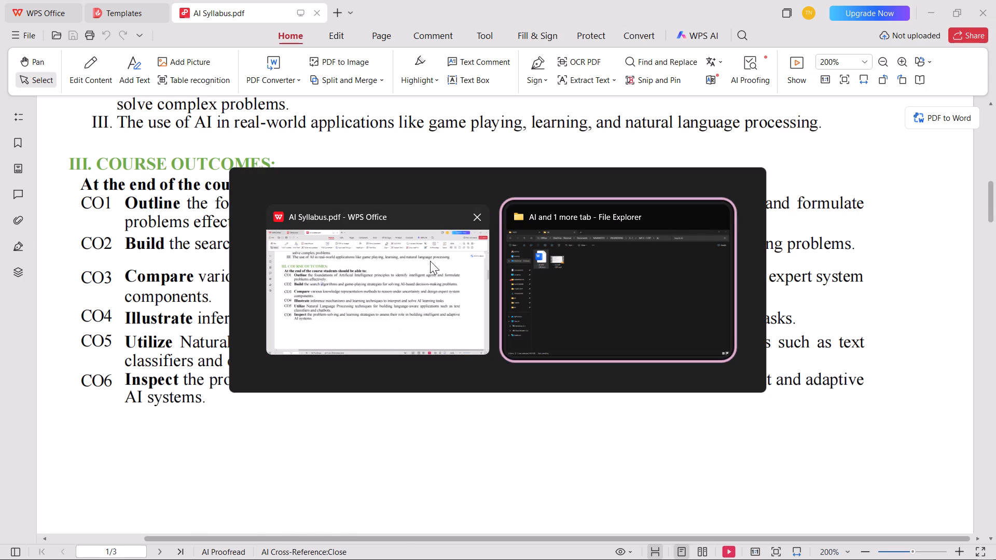
left_click(313, 239)
left_click(154, 145)
key("ctrl+c")
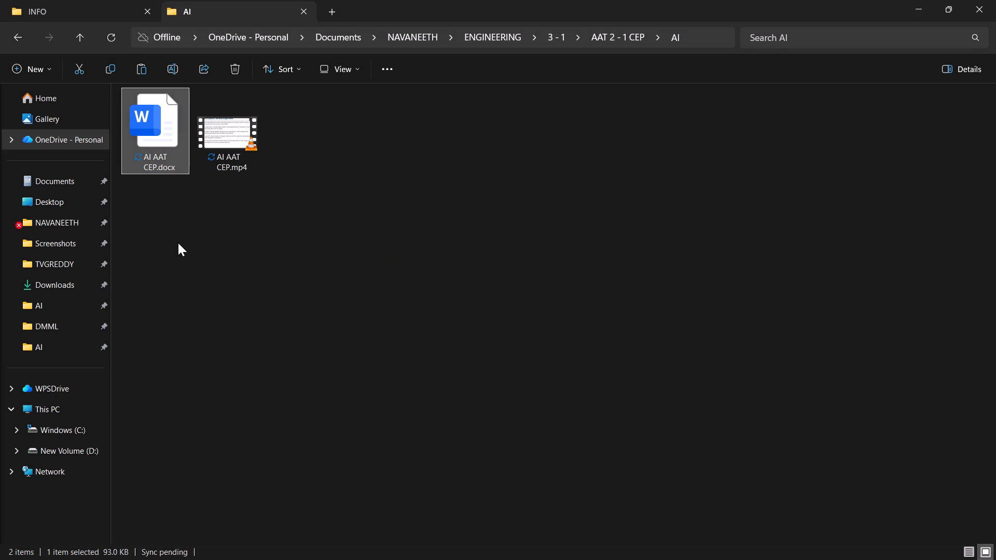
left_click(178, 243)
key("BackSpace")
key("Down")
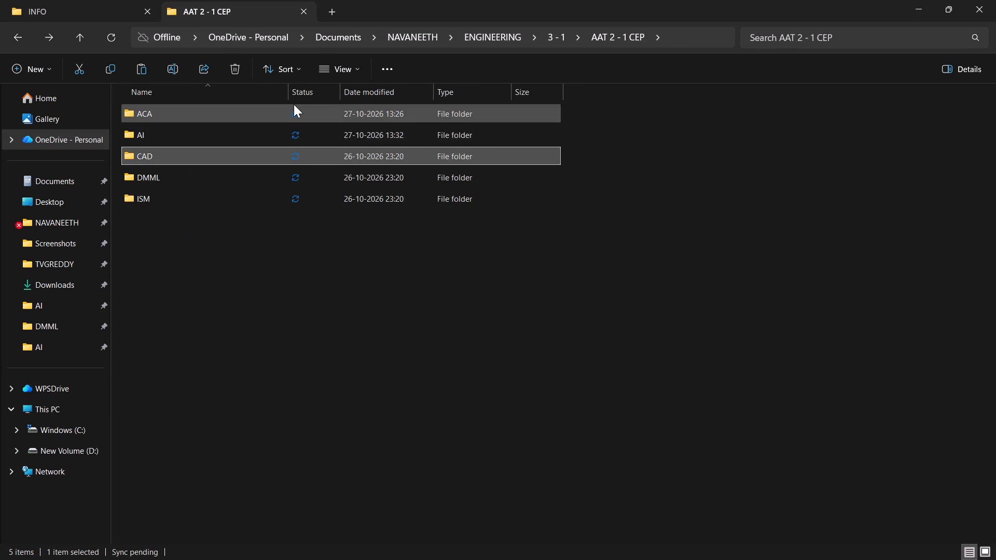
key("Return")
key("ctrl+v")
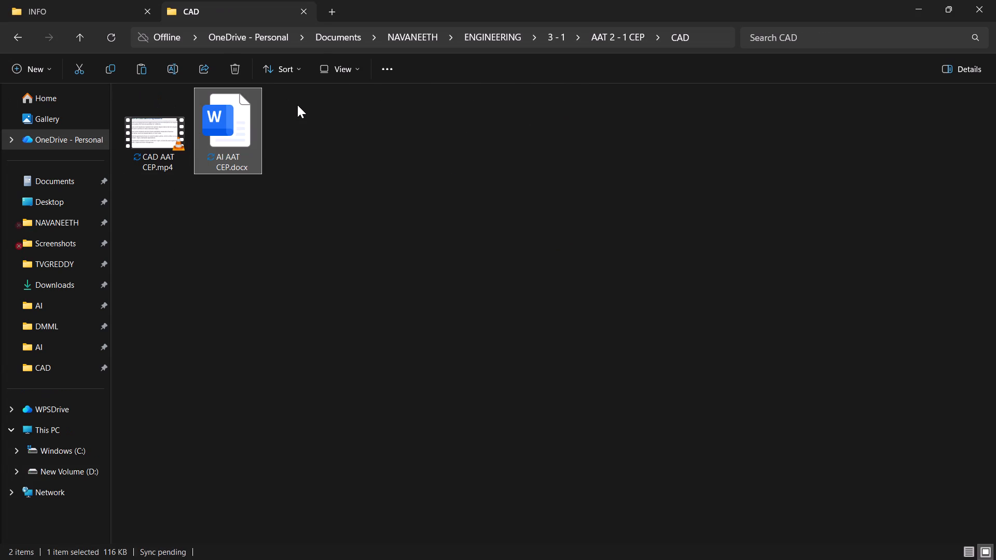
Rename the copied document in the CAD folder as CAD AAT CEP and open it.
key("F2")
type("CAP")
key("shift+BackSpace")
type("D AAT CEP")
key("Return")
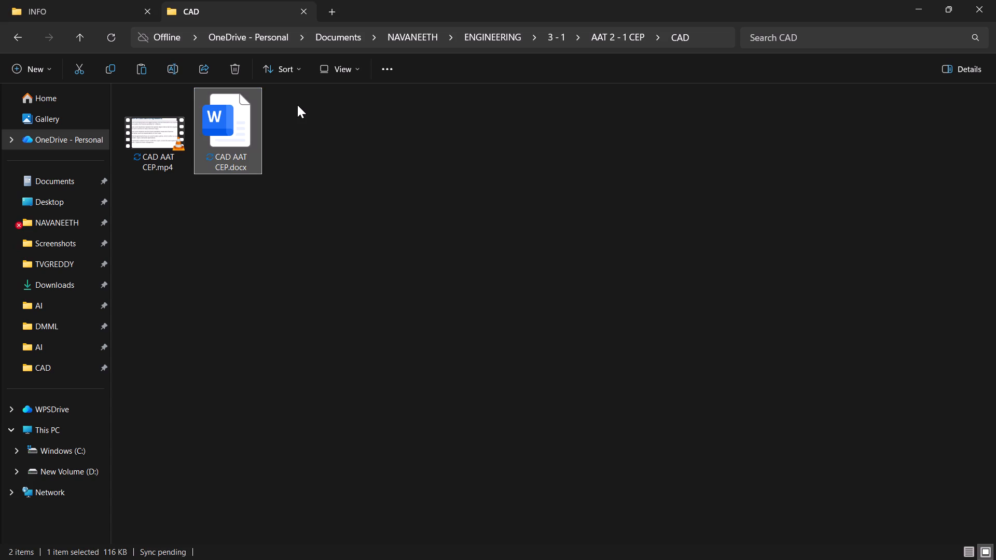
key("Return")
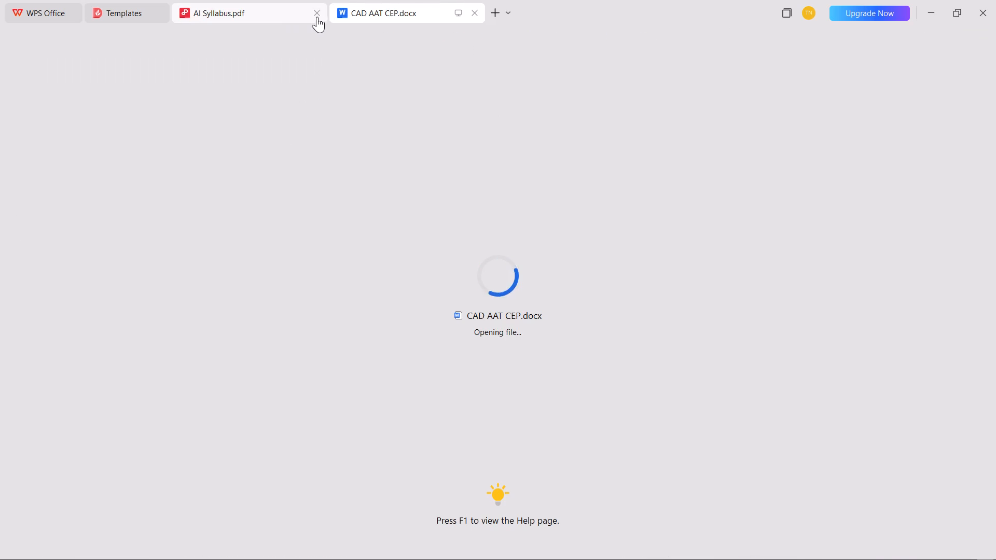
Close AI Syllabus.pdf, search the computer for "cad sy" to open CAD Syllabus.pdf, and return to CAD AAT CEP.docx.
left_click(317, 13)
type("cad sy")
key("Return")
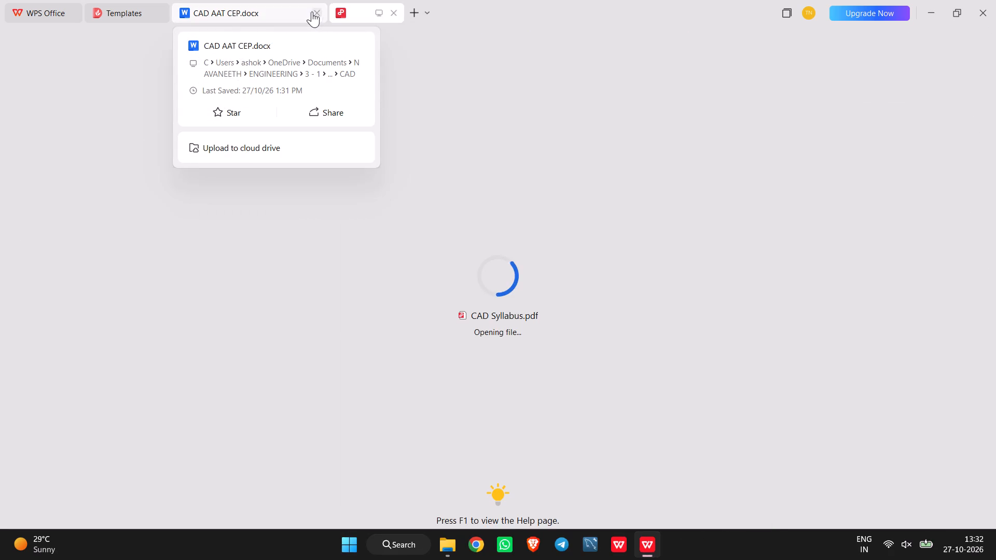
scroll(421, 331, "up", 7)
scroll(438, 302, "down", 1)
scroll(438, 302, "up", 12)
key("alt+Tab")
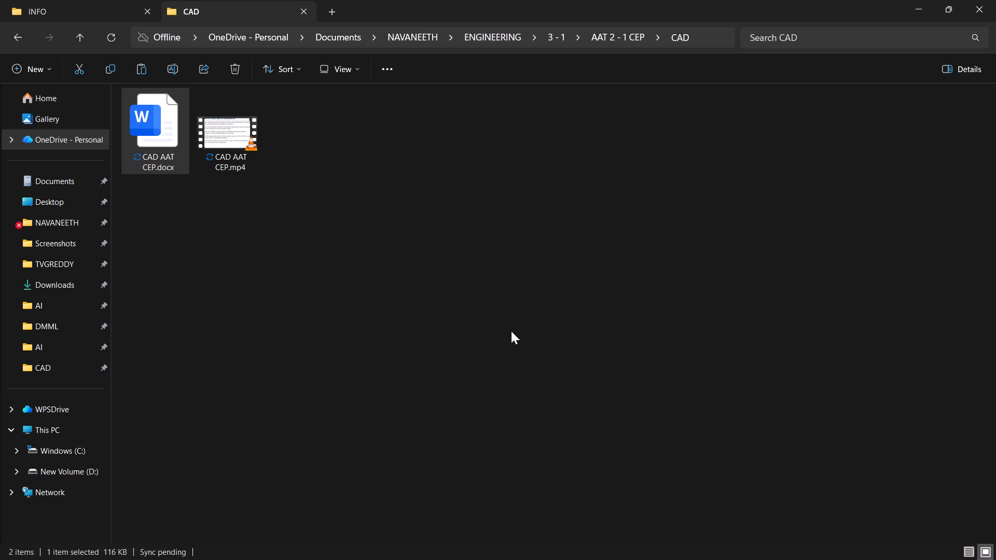
key("alt+Tab")
key("ctrl+Tab")
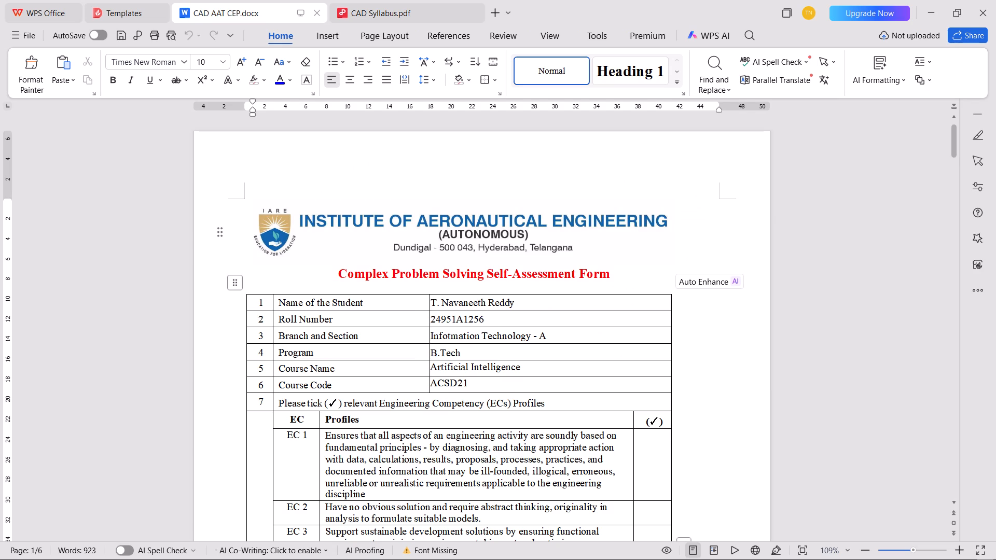
Replace the Course Name in the self-assessment form with Cloud Application Development.
double_click(487, 368)
left_click(487, 368)
key("BackSpace")
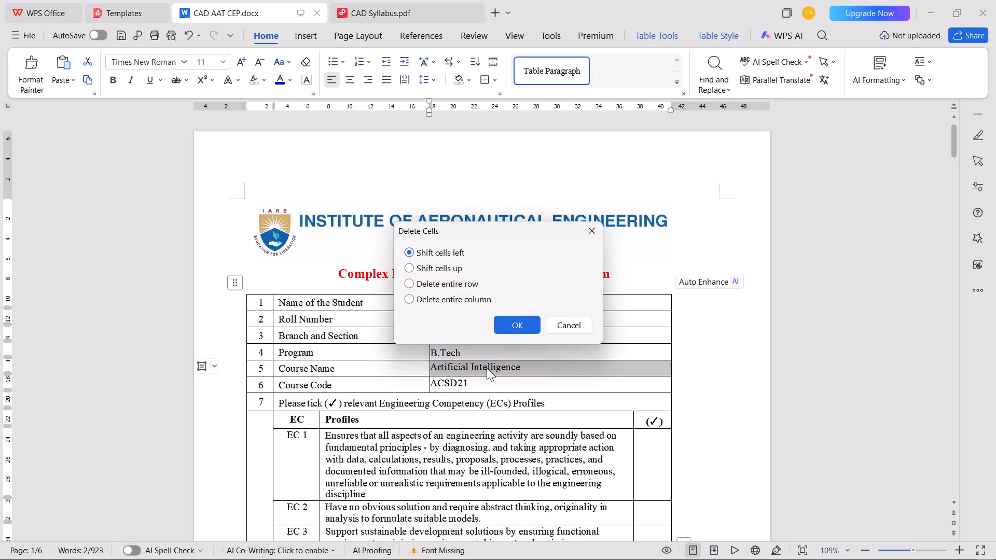
key("Escape")
key("Delete")
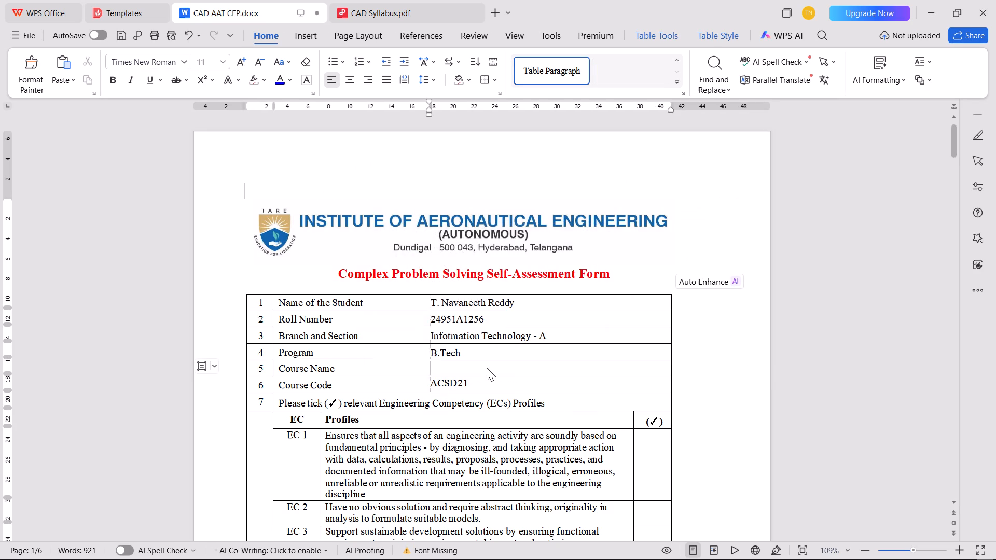
type("Clouf")
key("BackSpace")
type("d Applicatop")
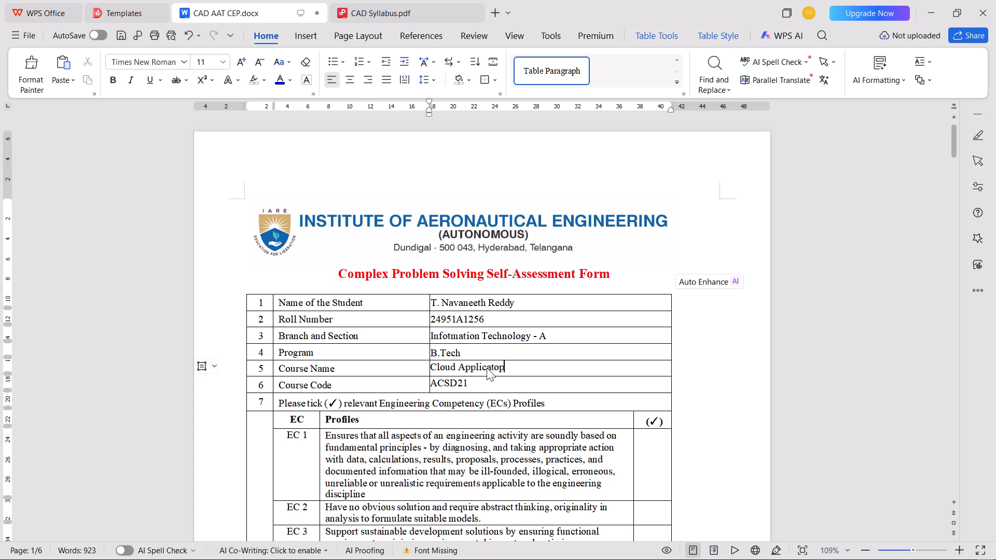
key("BackSpace")
key("BackSpace")
type("ion Development")
Change the Course Code in the self-assessment form to ACSD20.
key("Tab")
key("Tab")
key("Tab")
key("Right")
key("BackSpace")
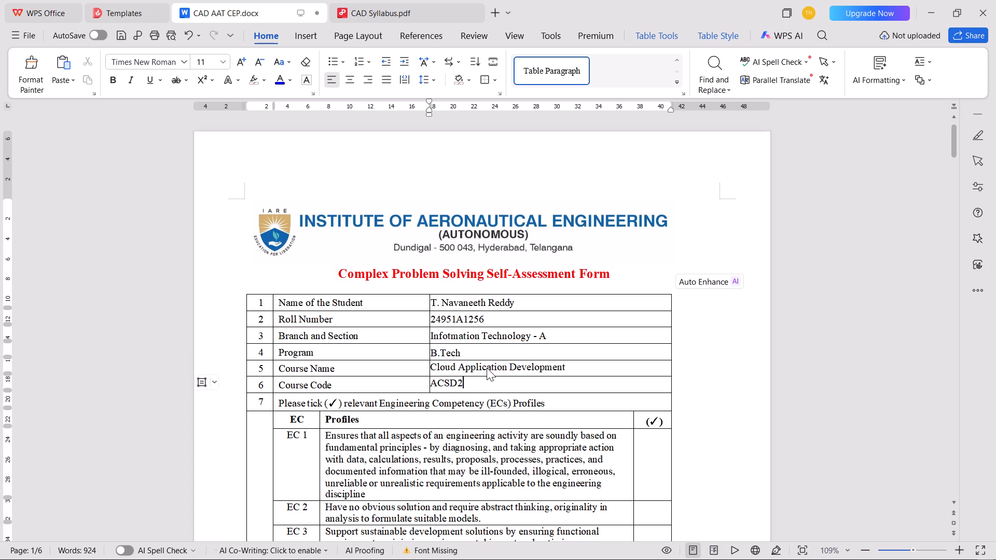
key("0")
Replace the CO 1 text in CAD AAT CEP.docx with CO1 from CAD Syllabus.pdf, "Understand the fundamentals of cloud computing and service models.", without a trailing blank line.
scroll(730, 135, "down", 20)
scroll(730, 135, "down", 3)
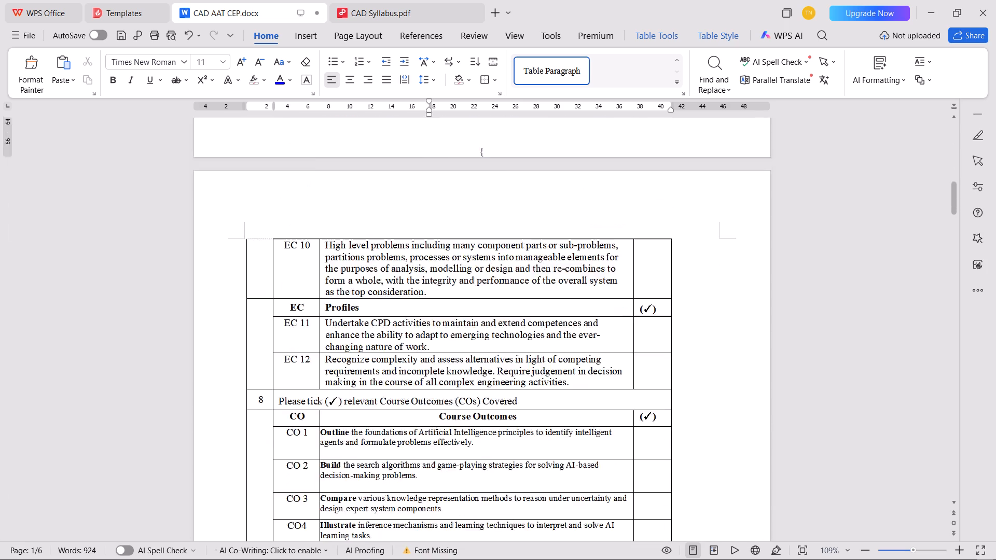
scroll(528, 210, "down", 2)
key("alt+Tab")
left_click(324, 325)
key("alt+Tab")
key("ctrl+Tab")
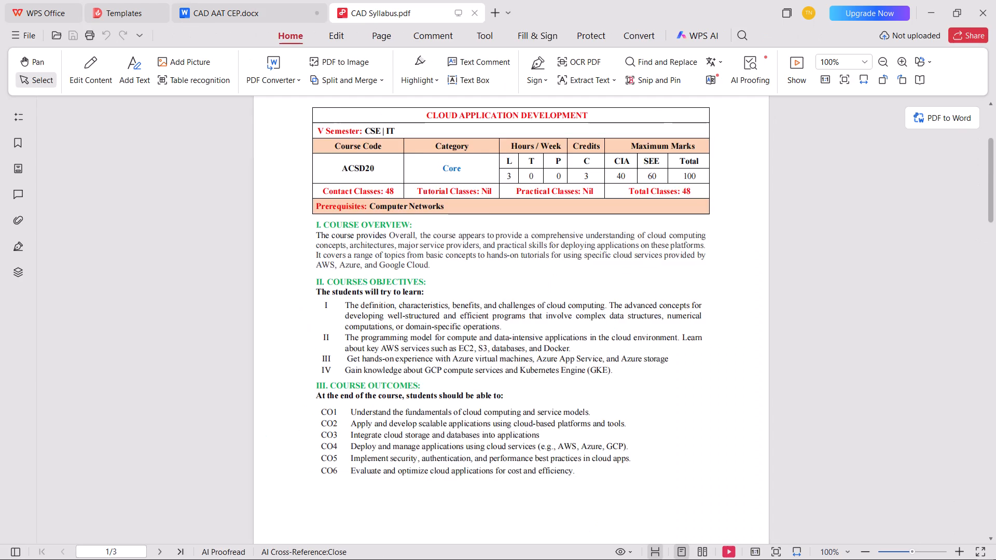
scroll(351, 307, "down", 6)
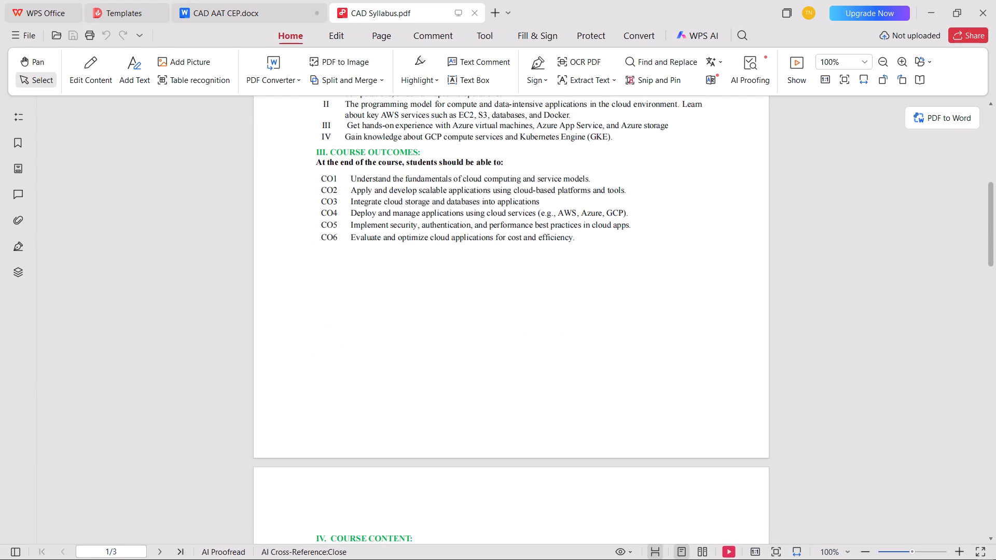
double_click(352, 180)
left_click(352, 180)
key("ctrl+c")
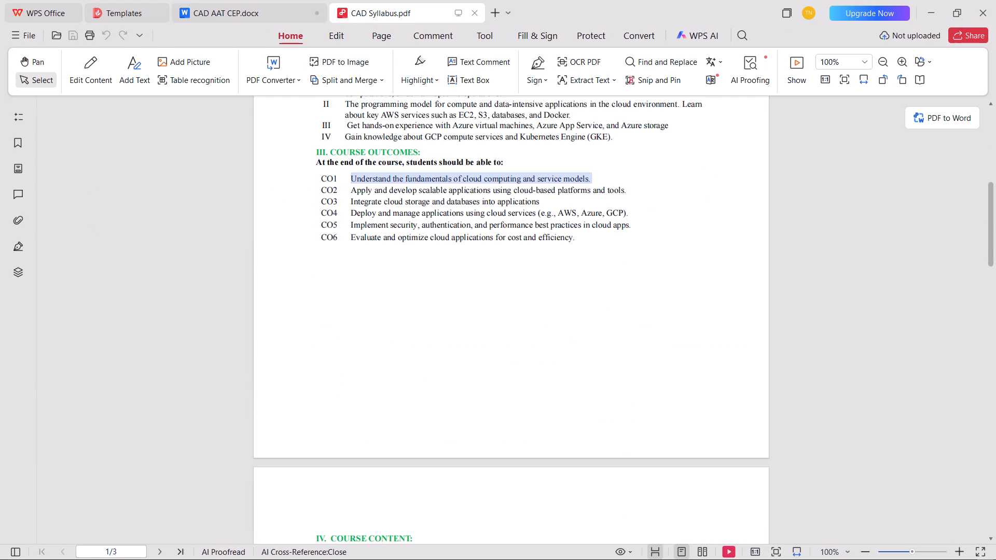
key("alt+Tab")
key("alt+Tab")
key("ctrl+Tab")
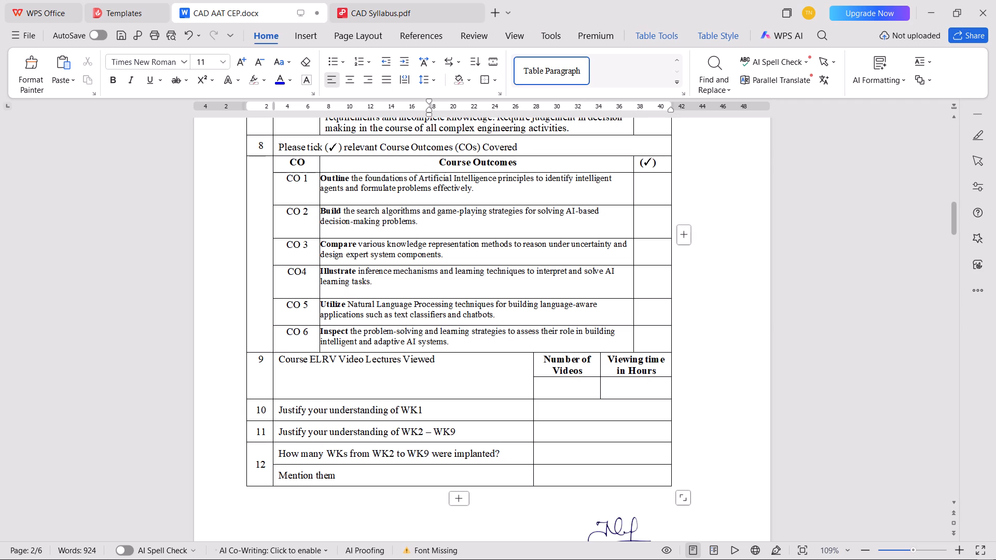
triple_click(365, 185)
key("ctrl+v")
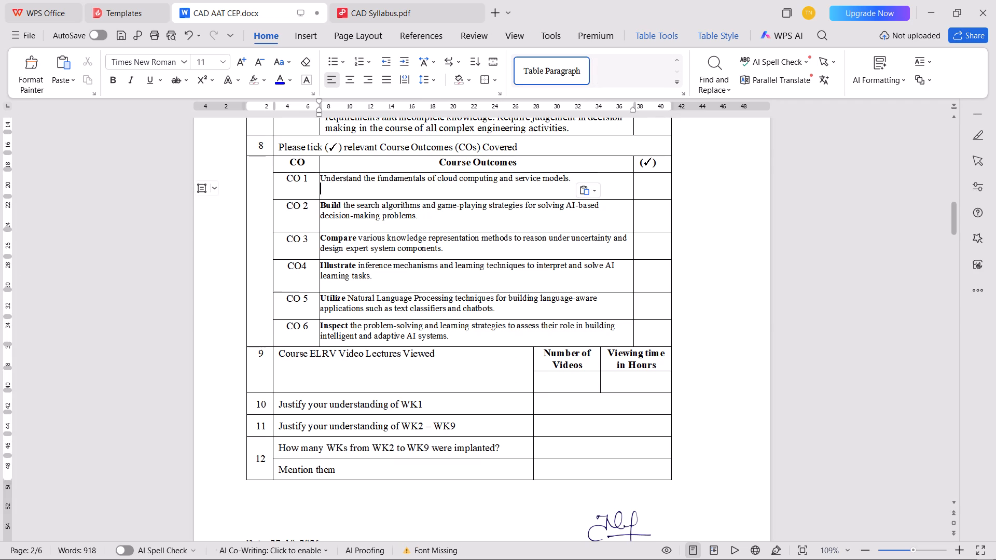
key("BackSpace")
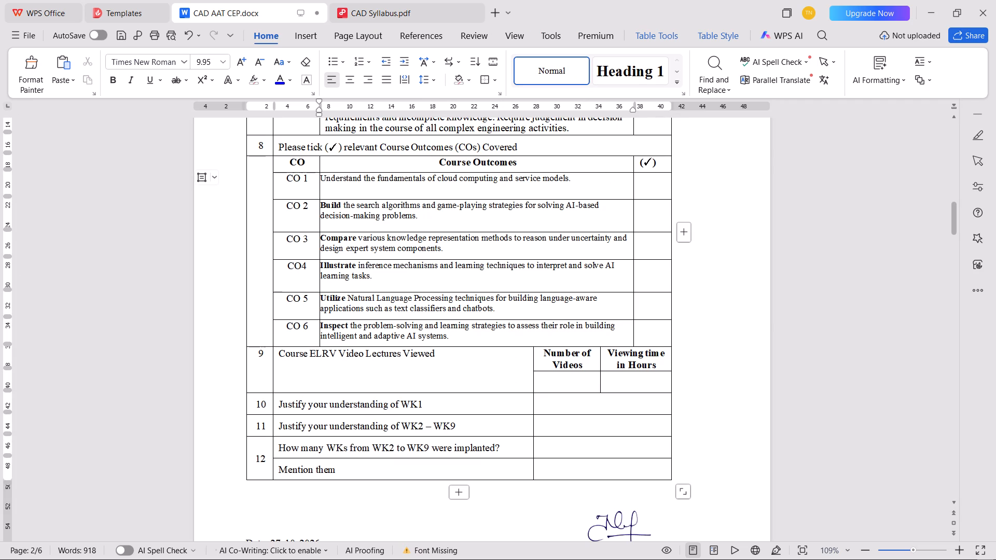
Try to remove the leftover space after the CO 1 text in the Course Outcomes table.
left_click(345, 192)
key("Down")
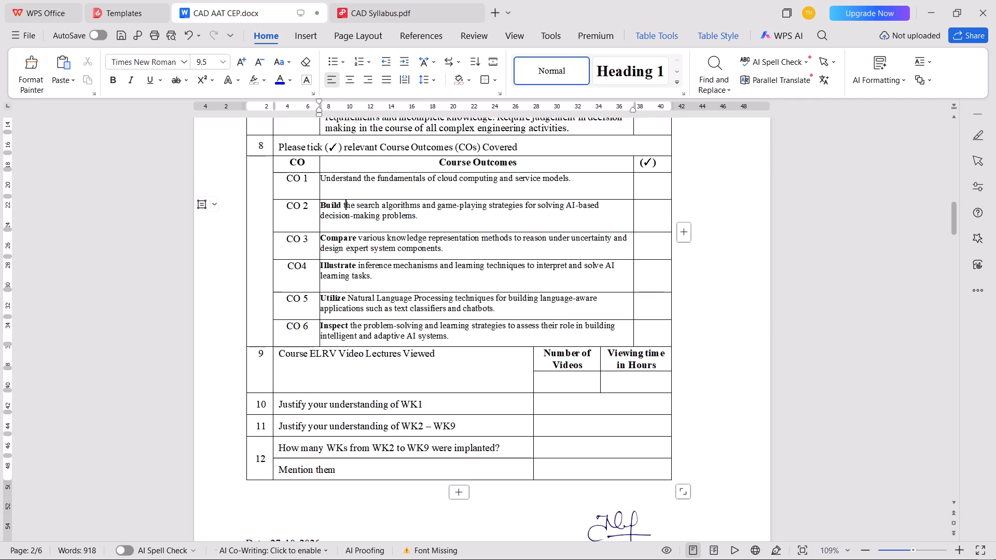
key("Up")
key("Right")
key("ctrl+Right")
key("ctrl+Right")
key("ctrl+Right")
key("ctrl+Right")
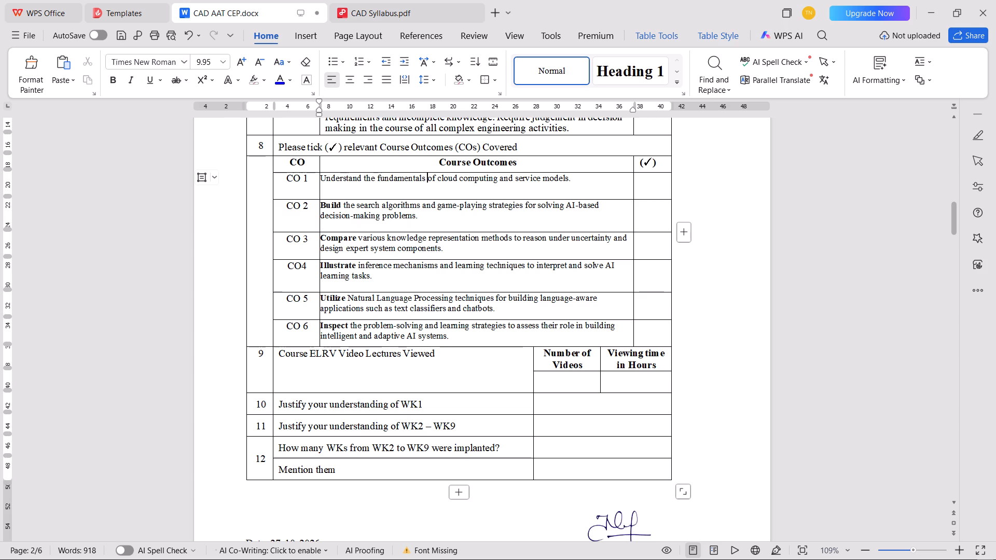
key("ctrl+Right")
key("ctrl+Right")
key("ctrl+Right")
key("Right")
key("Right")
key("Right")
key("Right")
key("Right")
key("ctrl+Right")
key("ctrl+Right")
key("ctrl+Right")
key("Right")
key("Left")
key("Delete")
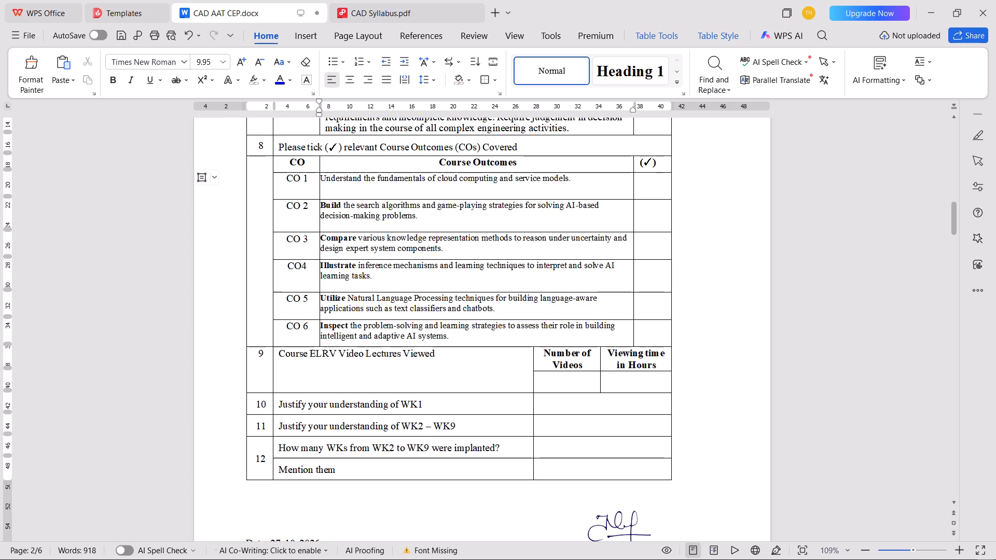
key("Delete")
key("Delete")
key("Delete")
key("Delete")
Replace the CO 2 text with CO2 from CAD Syllabus.pdf, "Apply and develop scalable applications using cloud-based platforms and tools.".
key("alt+Tab")
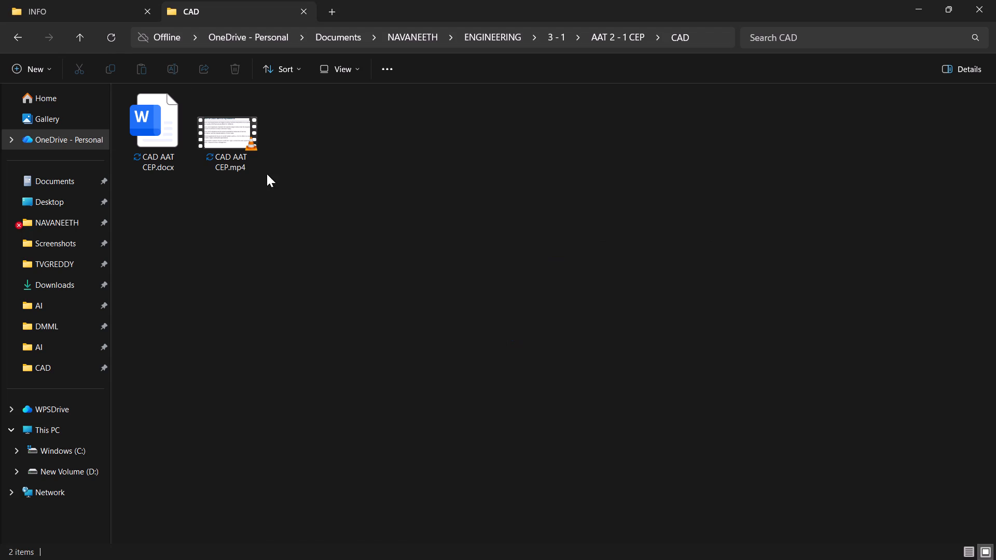
key("alt+Tab")
key("ctrl+Tab")
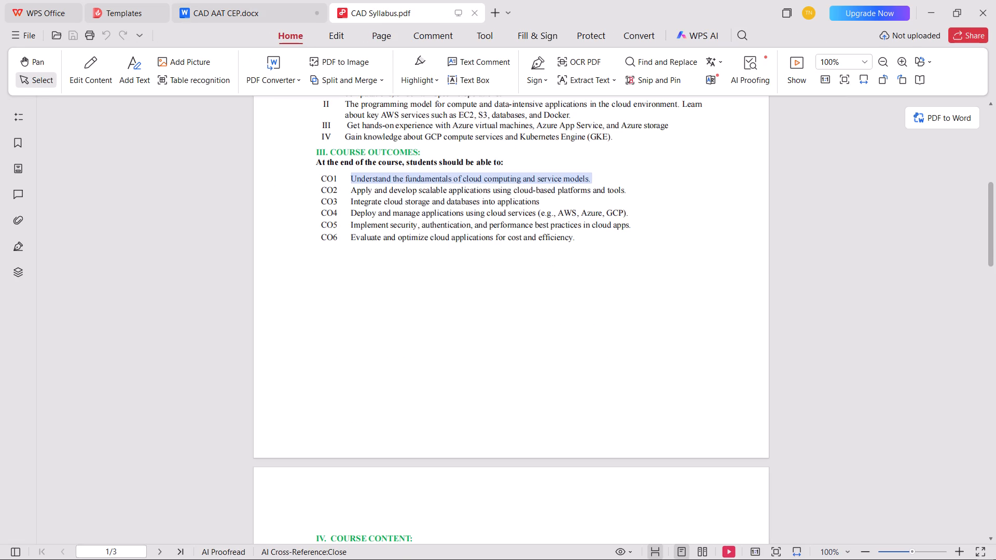
triple_click(369, 190)
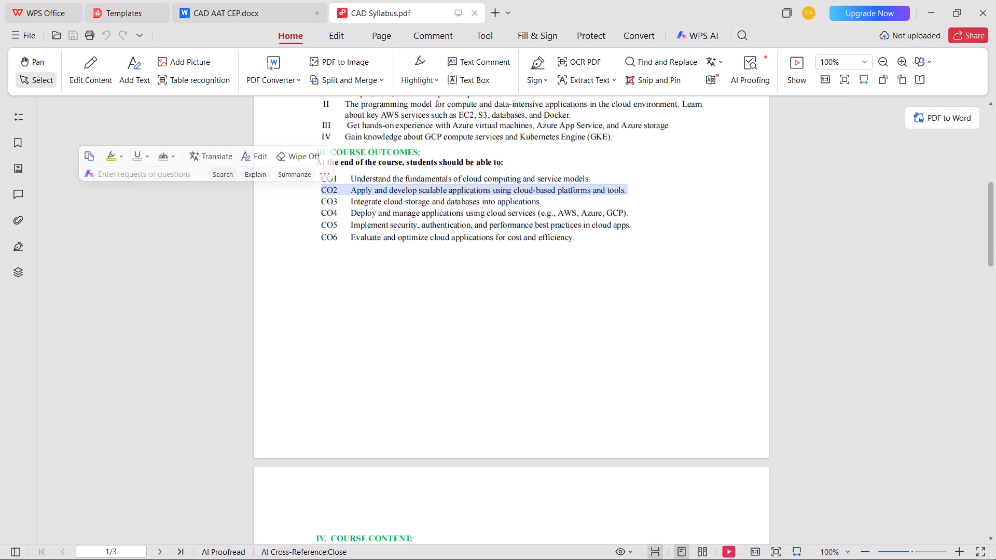
left_click_drag(351, 194, 628, 197)
key("ctrl+c")
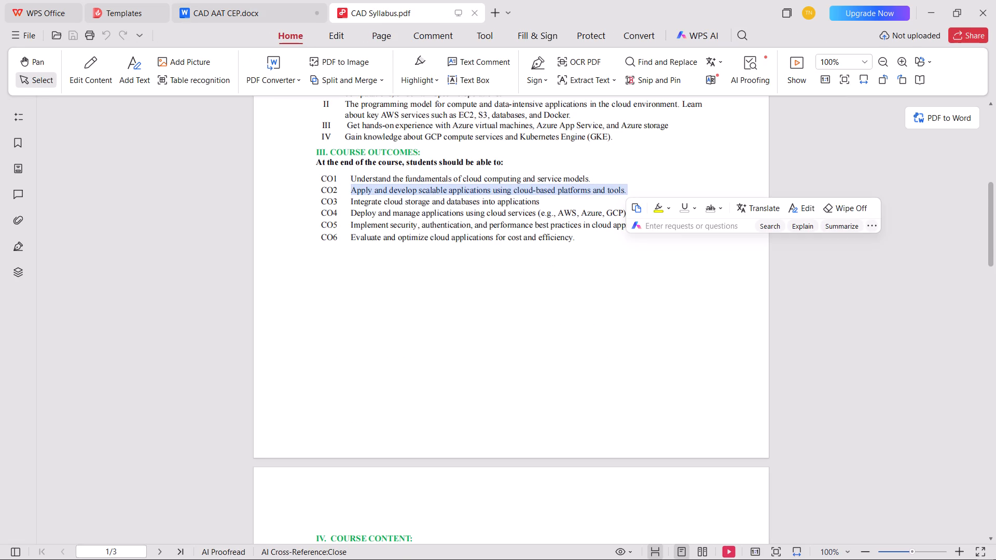
key("alt+Tab")
key("alt+Tab")
key("alt+Tab")
key("ctrl+Tab")
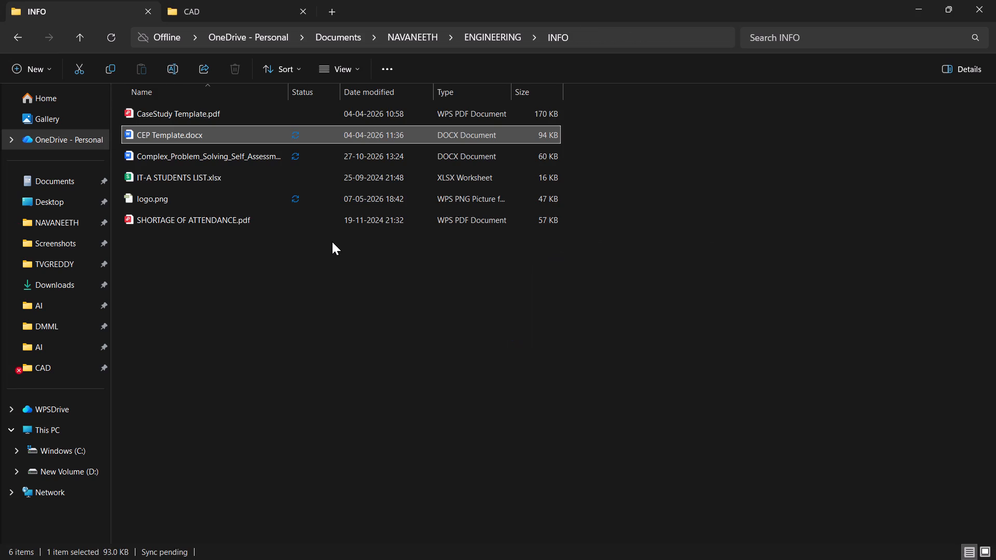
key("ctrl+Tab")
key("alt+Tab")
key("ctrl+Tab")
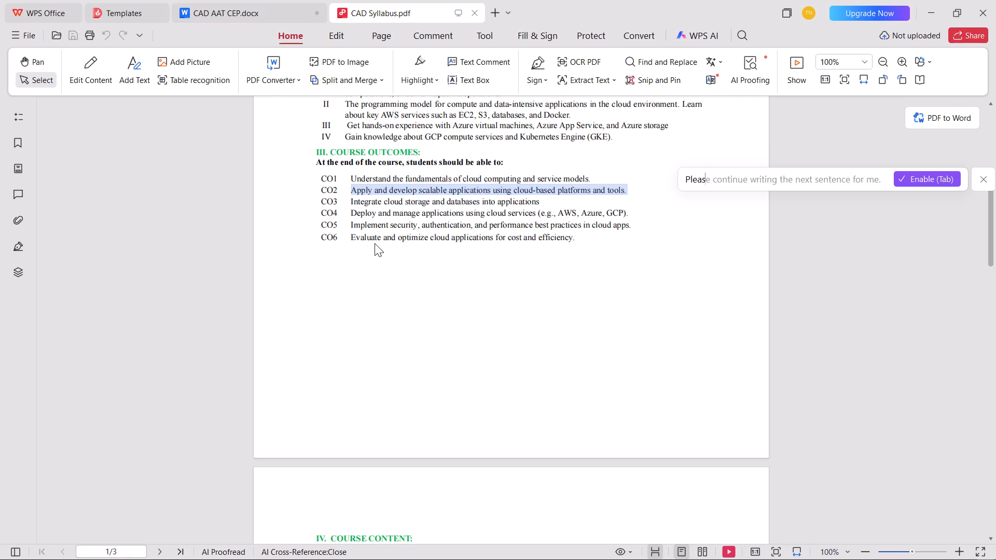
triple_click(365, 211)
key("ctrl+v")
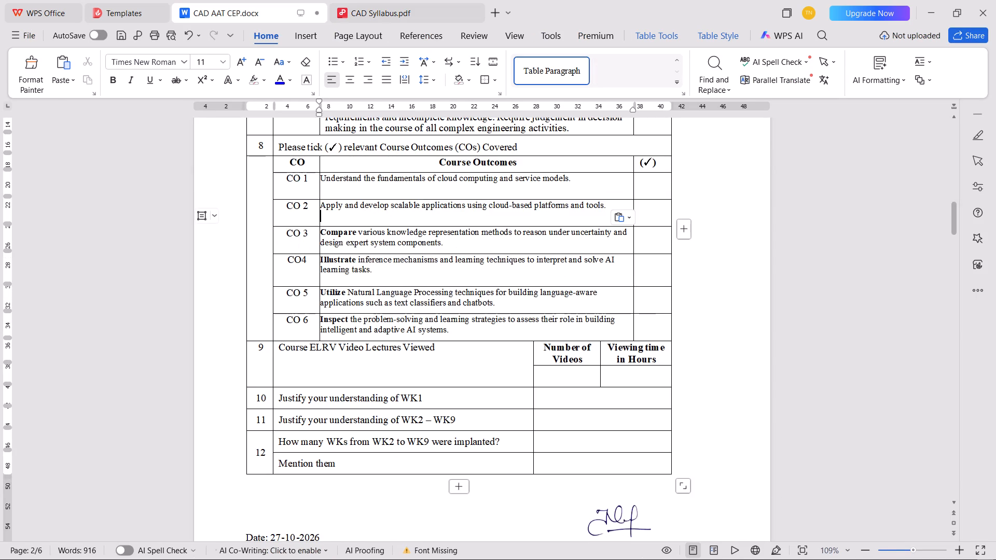
Replace the CO 3 text with CO3 from CAD Syllabus.pdf, "Integrate cloud storage and databases into applications", using the clipboard history.
key("alt+Tab")
key("alt+Tab")
key("ctrl+Tab")
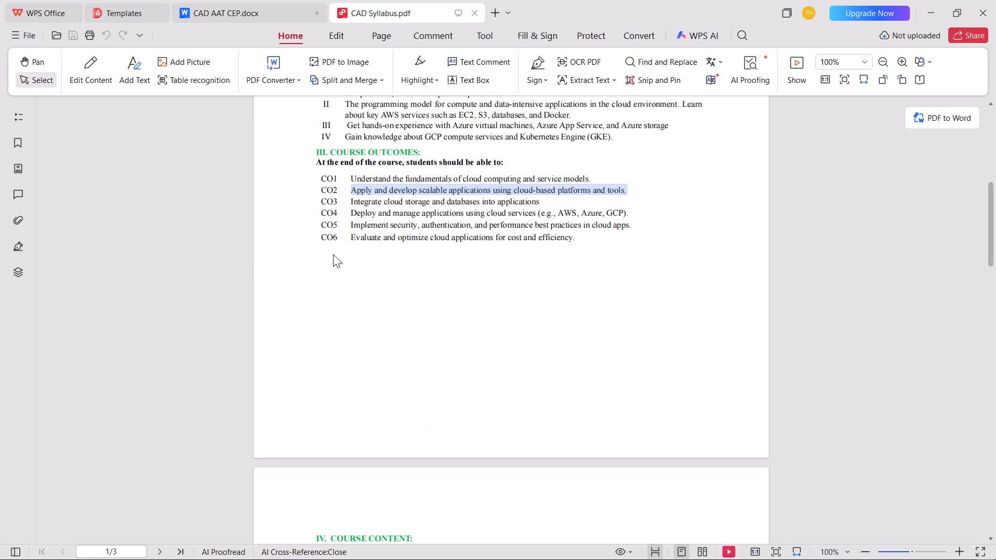
left_click_drag(353, 206, 517, 204)
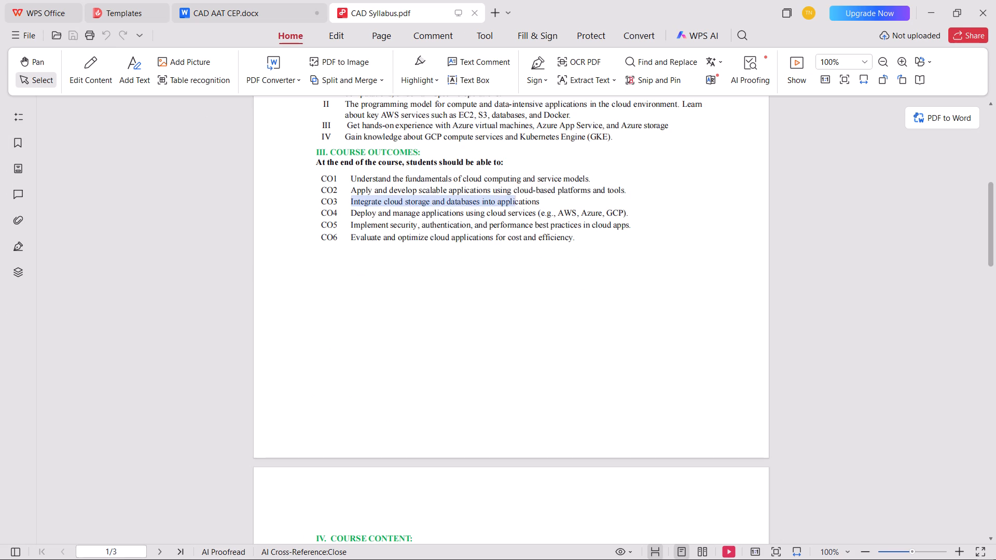
left_click_drag(517, 204, 539, 203)
left_click_drag(539, 203, 539, 205)
key("ctrl+c")
key("alt+Tab")
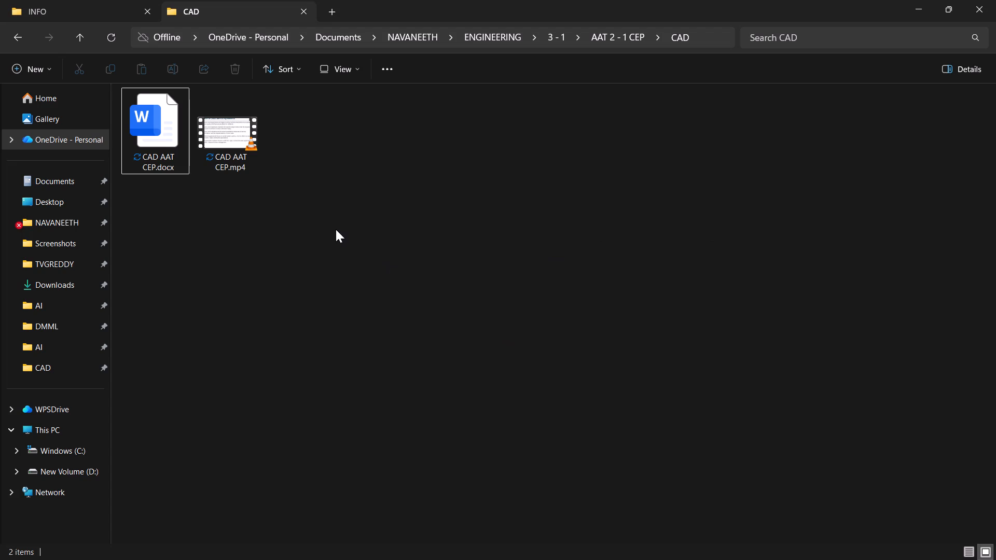
key("alt+Tab")
key("ctrl+Tab")
triple_click(375, 235)
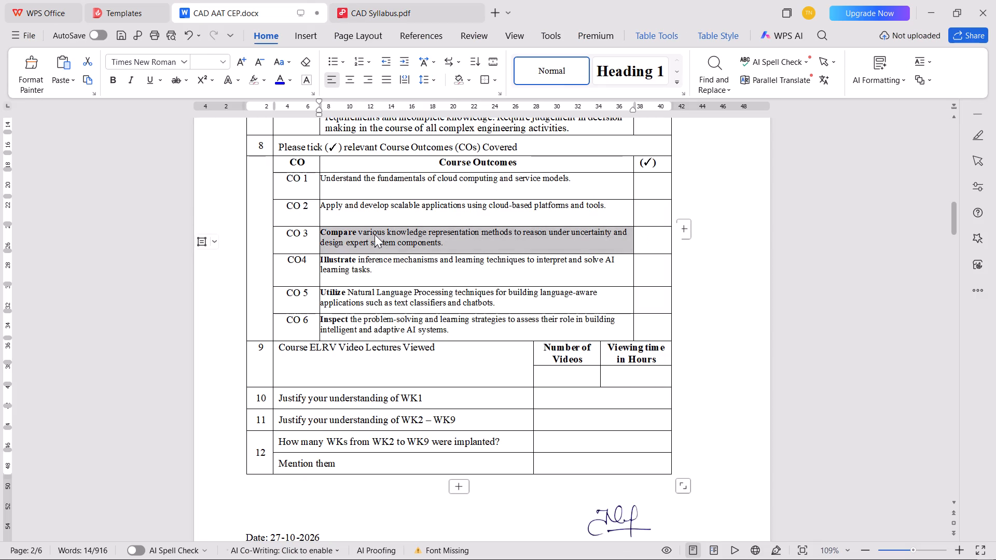
key("ctrl+c")
key("ctrl+v")
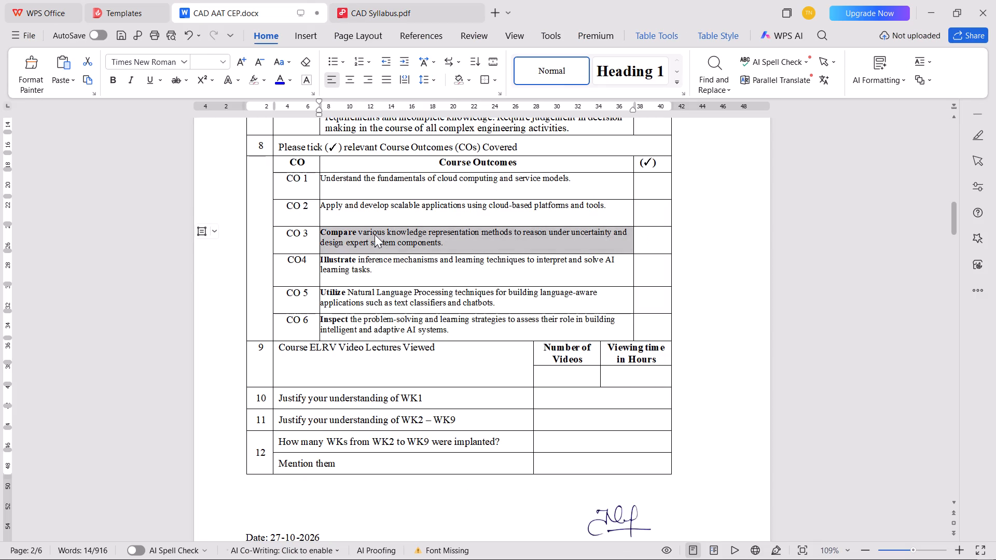
key("super+period")
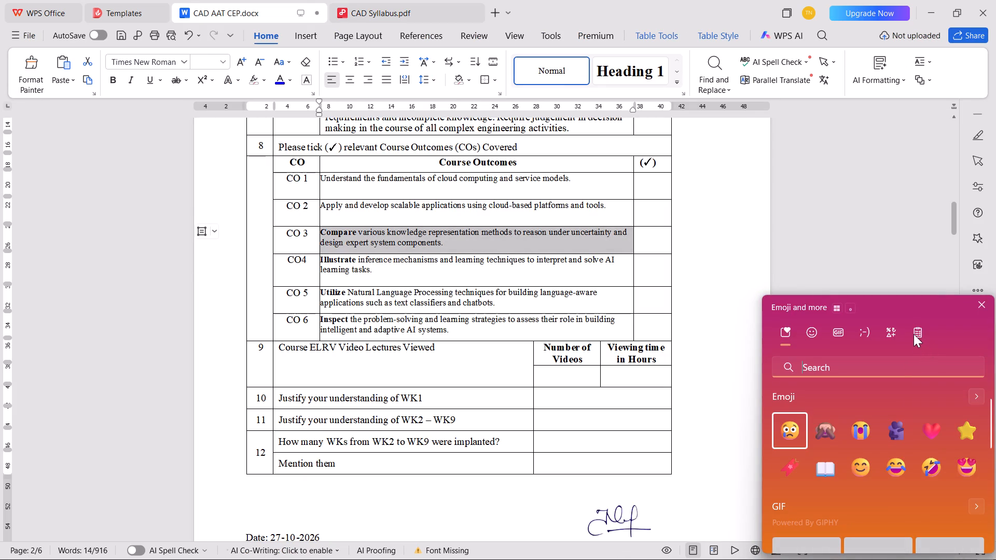
left_click(914, 334)
left_click(833, 455)
key("ctrl+v")
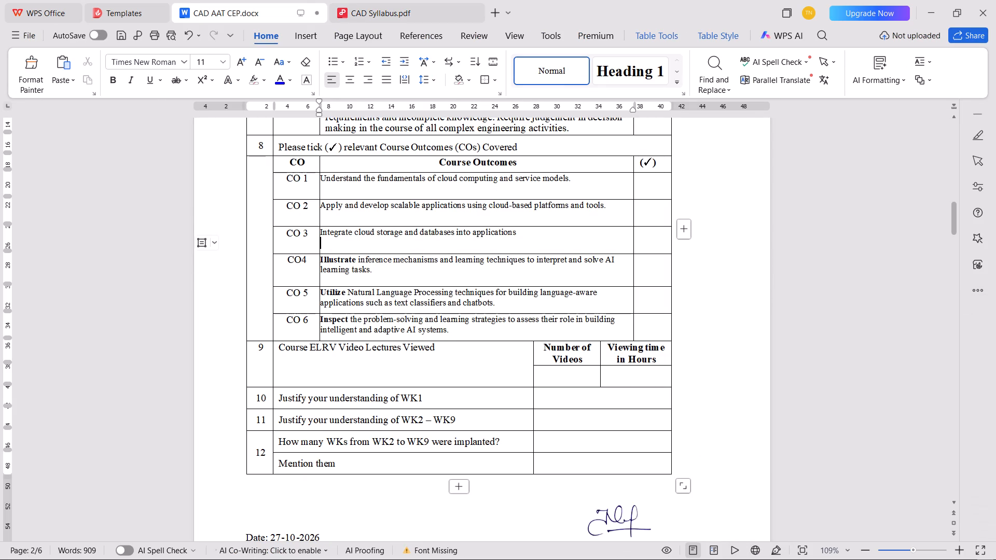
Remove the trailing blank lines from the CO 3 and CO 2 cells of the Course Outcomes table.
scroll(417, 314, "up", 4, "ctrl")
key("BackSpace")
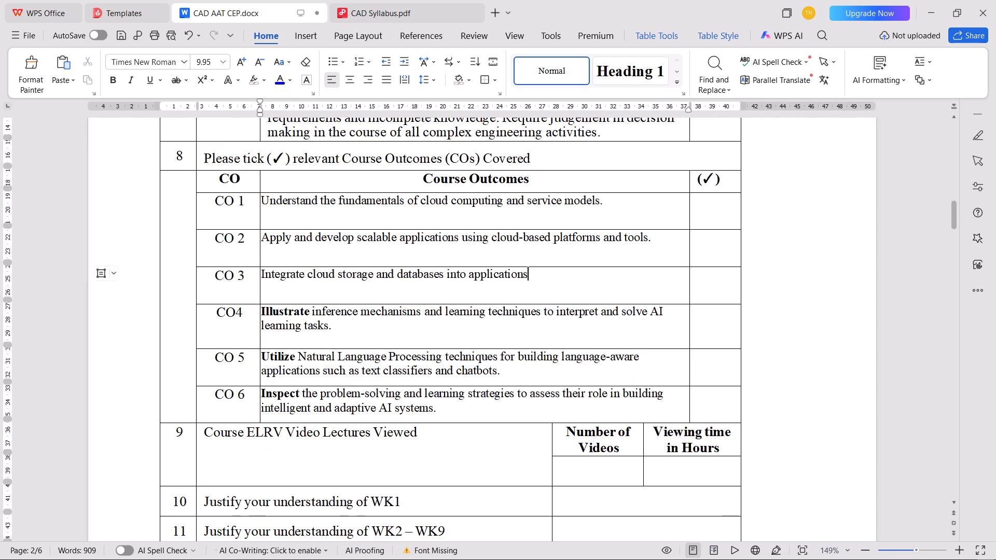
key("Up")
key("BackSpace")
Replace the CO 4 text with CO4 from CAD Syllabus.pdf, "Deploy and manage applications using cloud services (e.g., AWS, Azure, GCP).", without a trailing blank line.
key("alt+Tab")
key("alt+Tab")
key("ctrl+Tab")
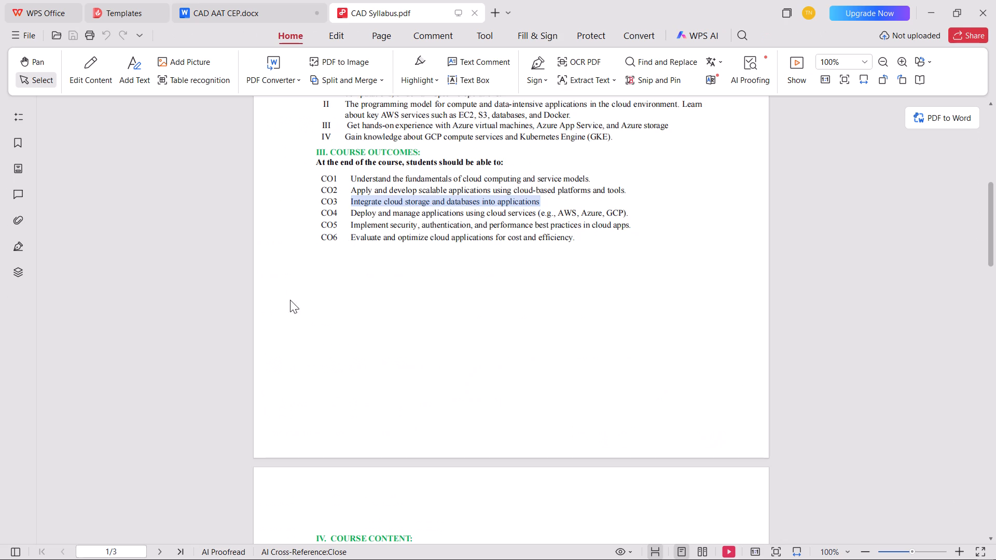
scroll(388, 230, "up", 6, "ctrl")
scroll(108, 195, "down", 2, "ctrl")
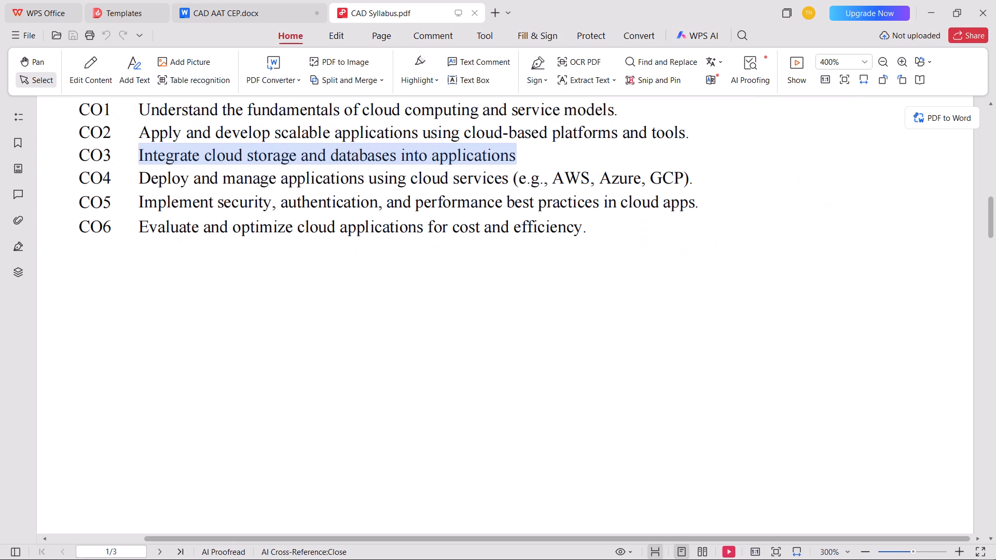
left_click_drag(139, 183, 672, 194)
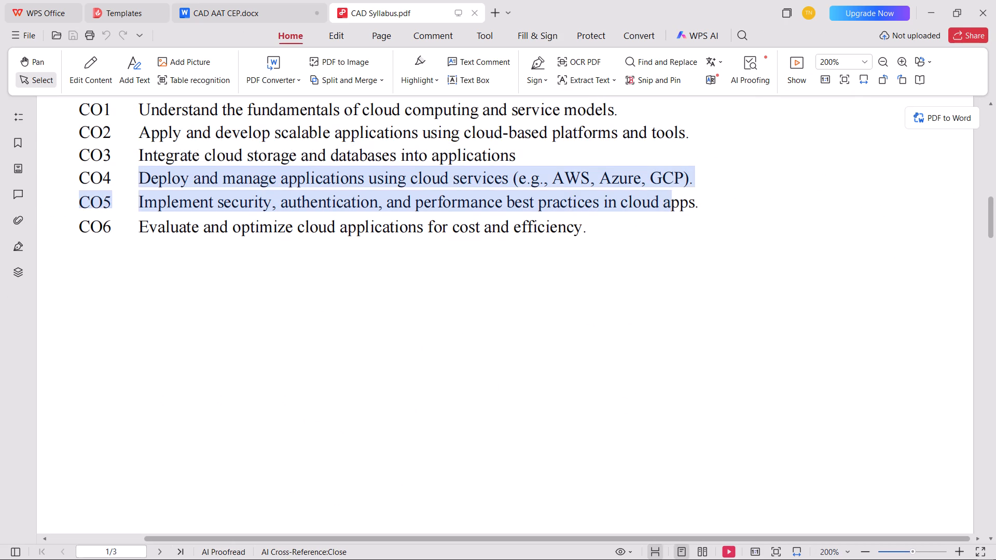
left_click_drag(672, 194, 695, 181)
key("ctrl+c")
key("alt+Tab")
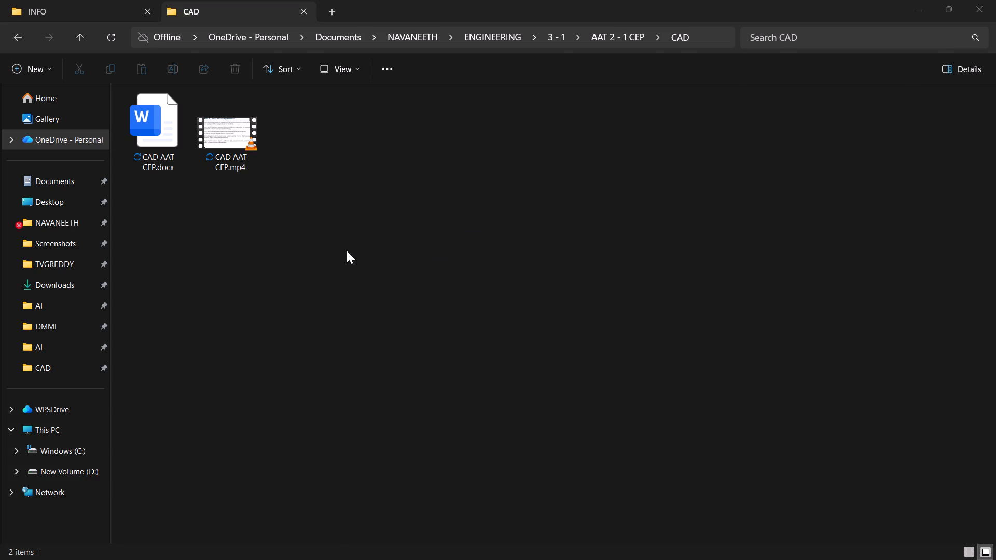
key("alt+Tab")
key("ctrl+Tab")
triple_click(289, 312)
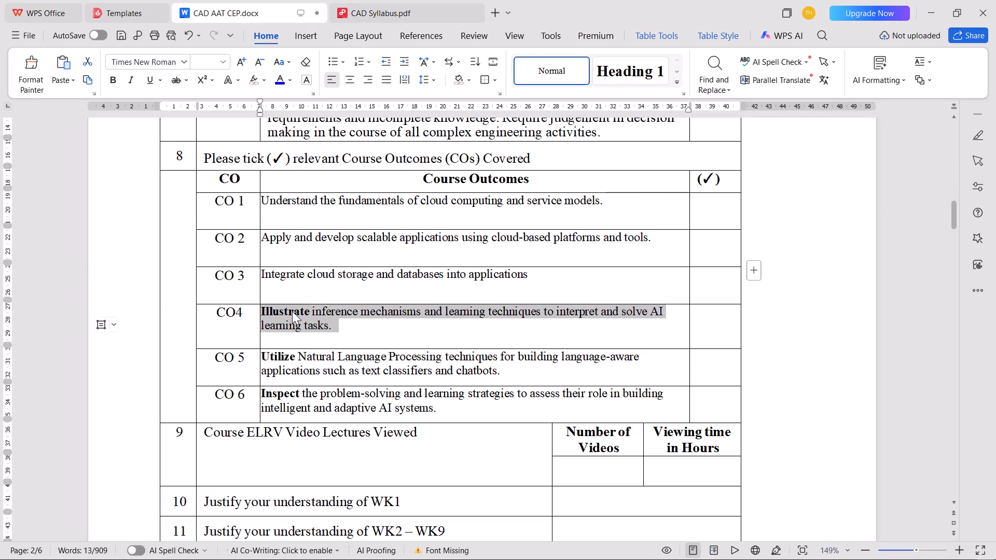
key("ctrl+v")
key("BackSpace")
Replace the CO 5 text with CO5 from CAD Syllabus.pdf, "Implement security, authentication, and performance best practices in cloud apps.", without a trailing blank line.
key("alt+Tab")
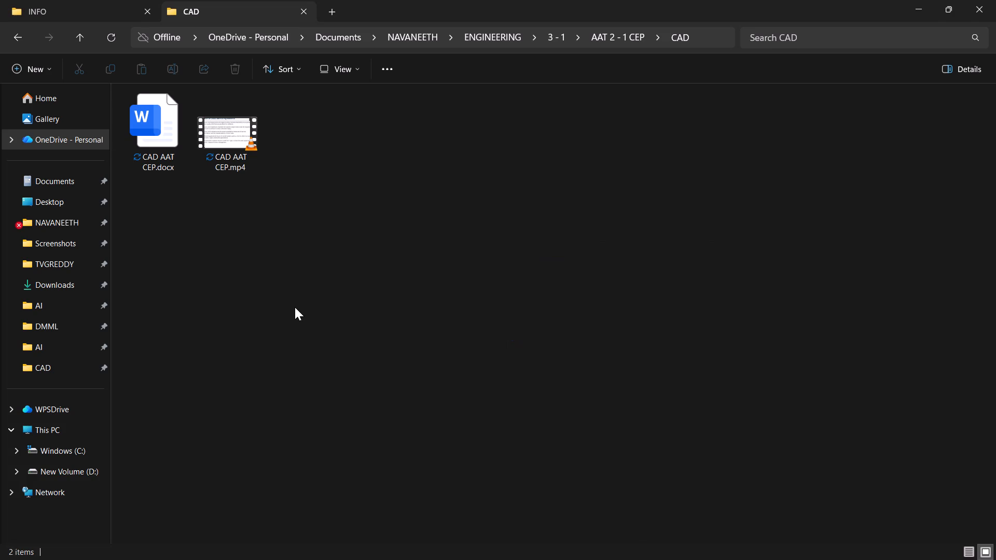
key("alt+Tab")
key("ctrl+Tab")
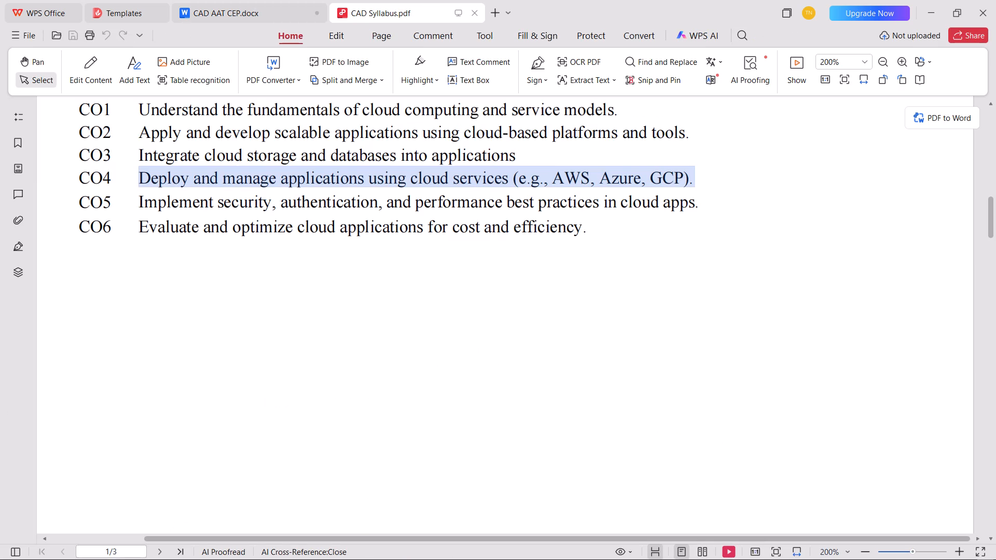
left_click_drag(139, 207, 699, 204)
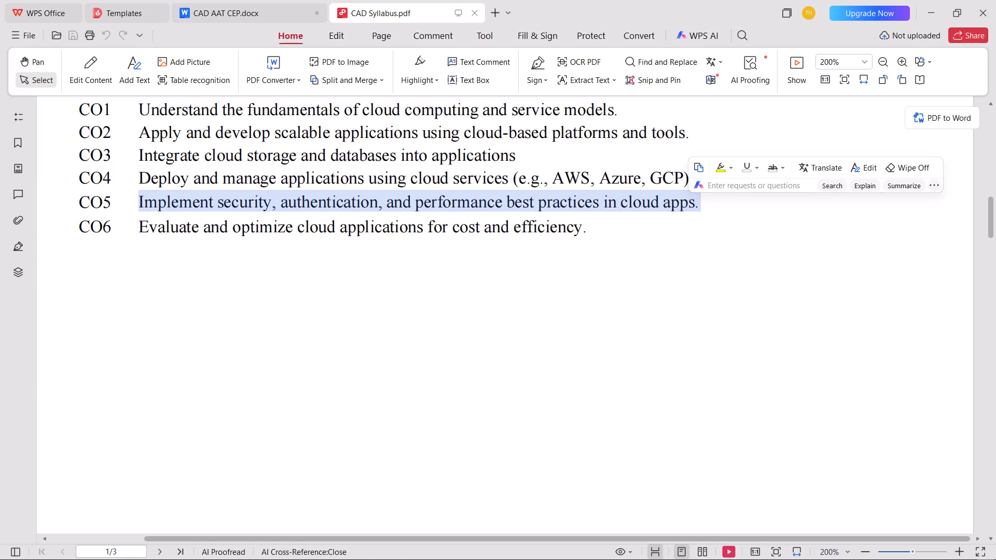
key("ctrl+c")
key("alt+Tab")
key("alt+Tab")
key("ctrl+Tab")
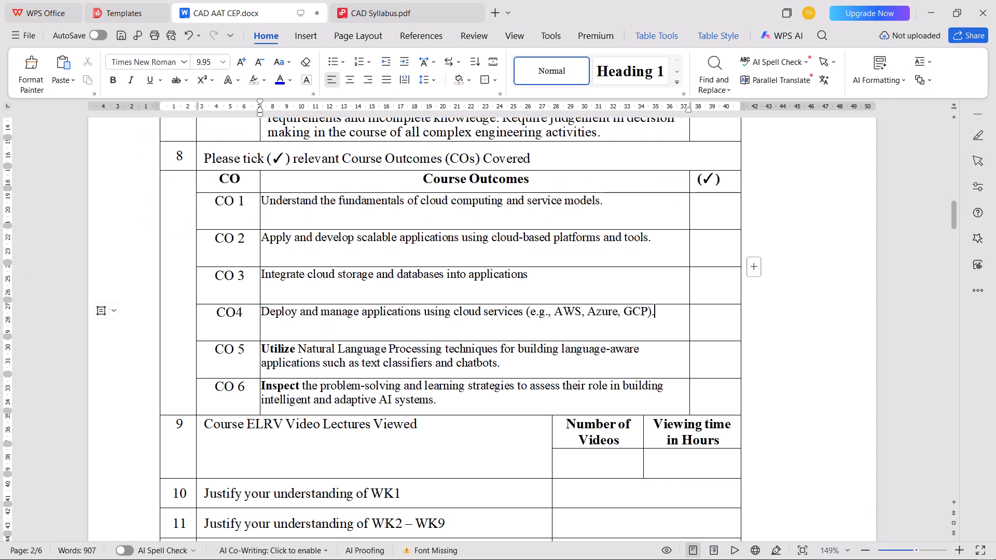
left_click(289, 341)
triple_click(293, 352)
key("ctrl+v")
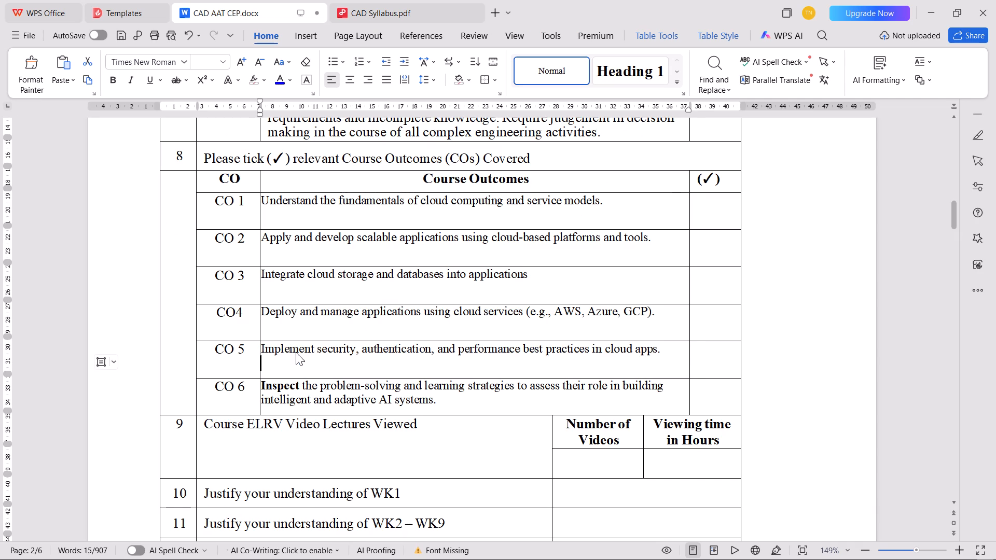
key("BackSpace")
key("Up")
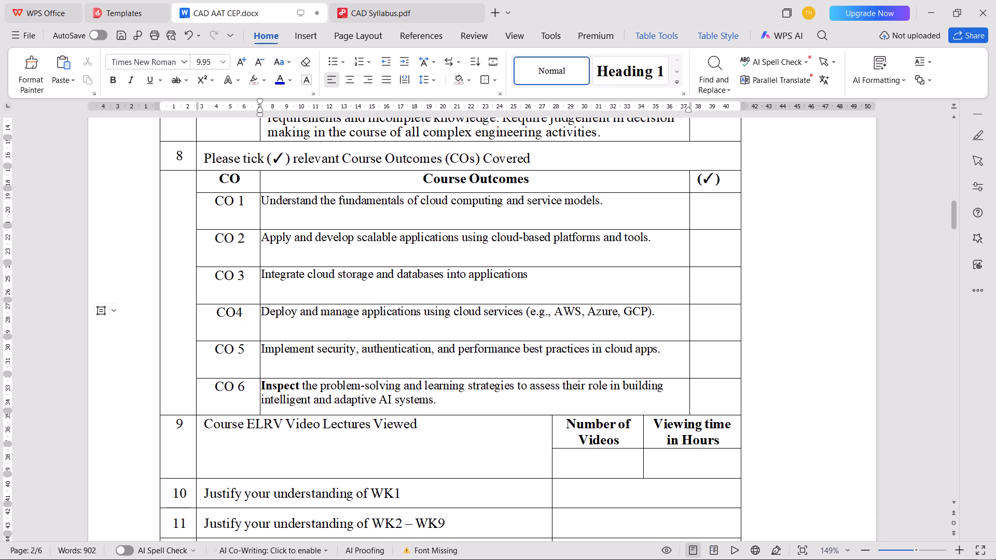
key("Down")
key("Up")
key("Up")
Replace the CO 6 text with CO6 from CAD Syllabus.pdf, "Evaluate and optimize cloud applications for cost and efficiency.", and save the report.
key("alt+Tab")
key("alt+Tab")
key("ctrl+Tab")
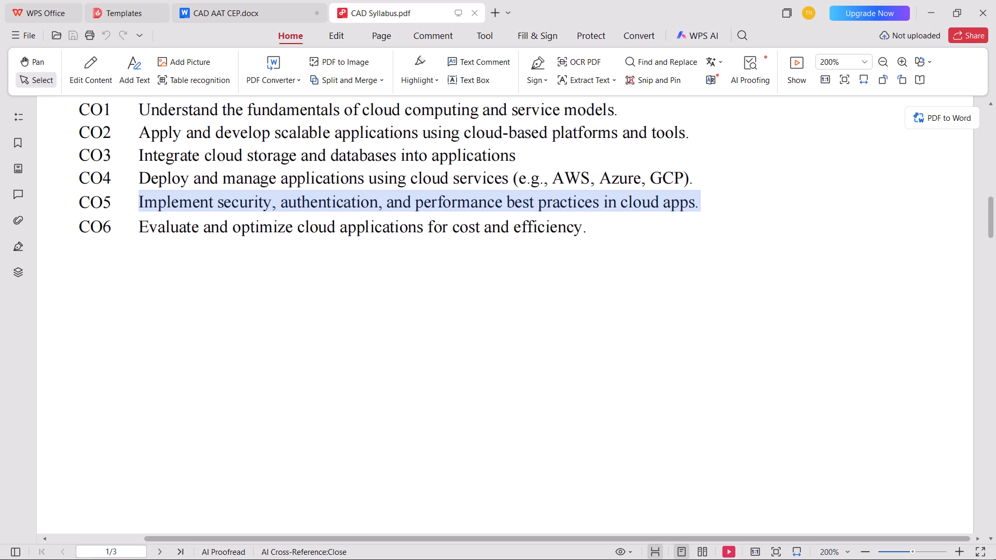
left_click_drag(137, 232, 599, 232)
key("ctrl+c")
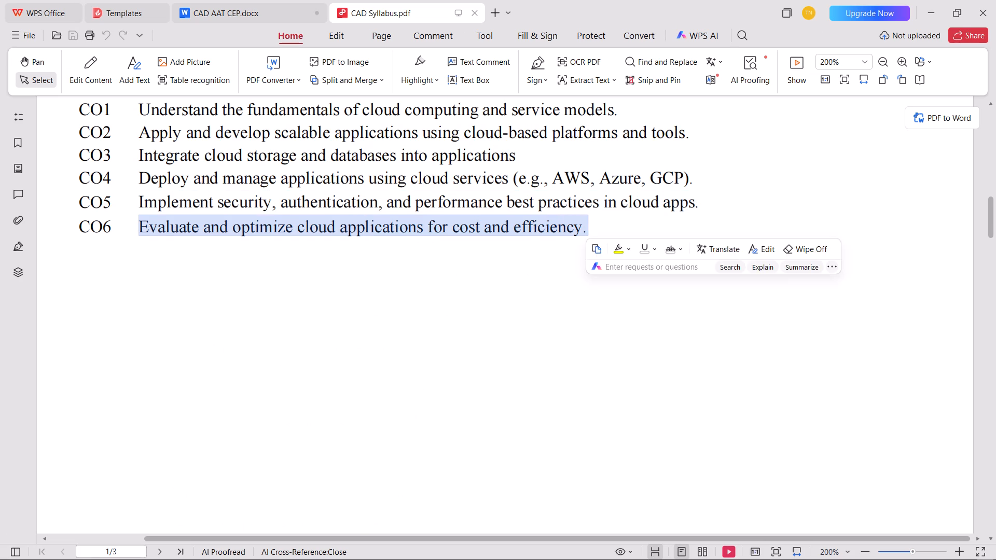
key("alt+Tab")
key("alt+Tab")
key("ctrl+Tab")
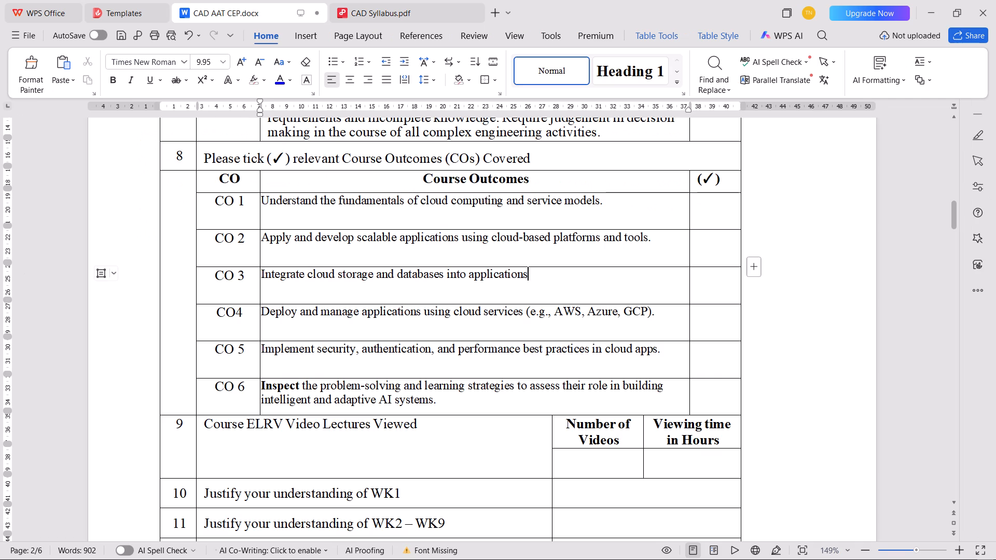
triple_click(300, 385)
key("ctrl+v")
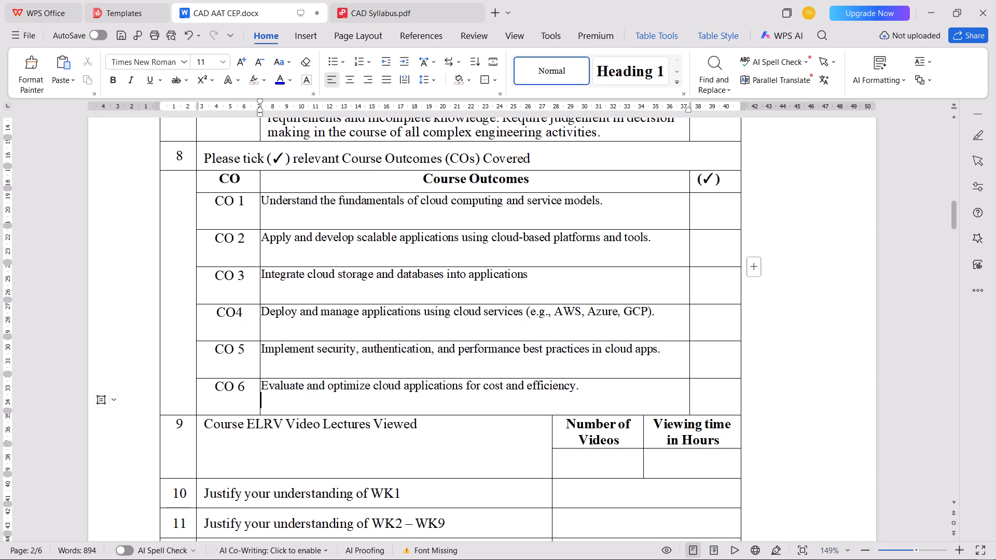
key("Delete")
key("BackSpace")
key("ctrl+s")
Review the rest of the report, from the end of the evaluation table through the declaration to the certificate, for details specific to the old course.
scroll(364, 340, "down", 6)
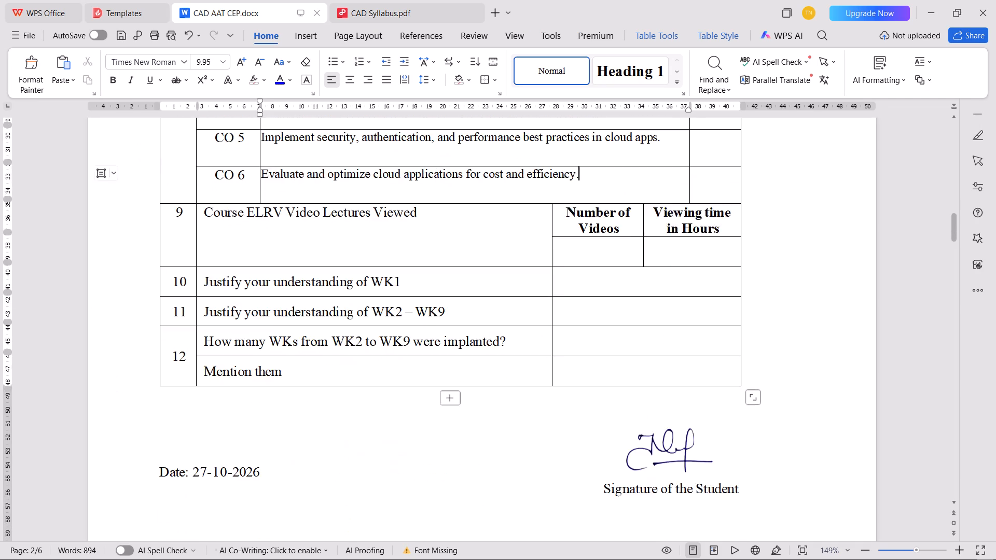
scroll(363, 338, "down", 7)
scroll(298, 290, "down", 13)
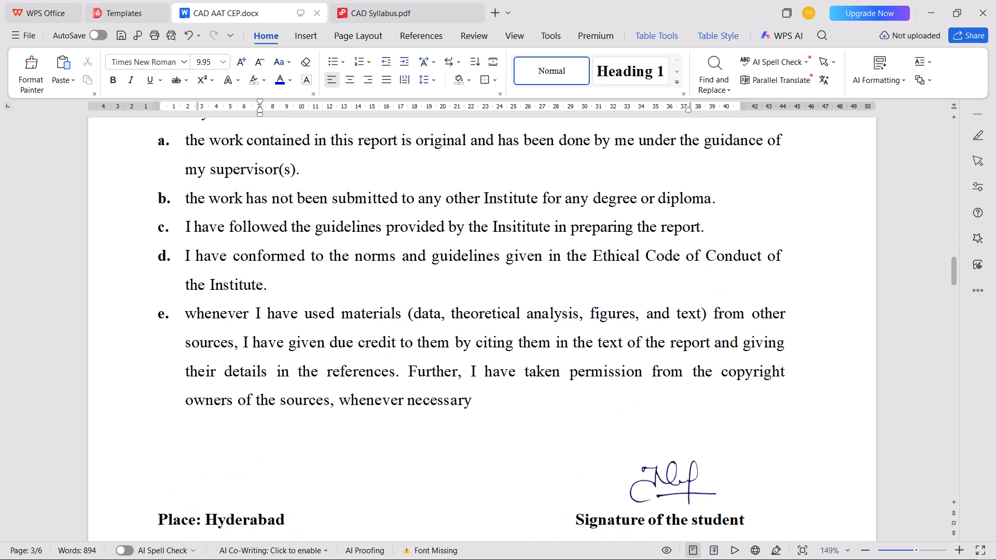
scroll(278, 304, "down", 1)
scroll(279, 303, "up", 3)
scroll(284, 304, "down", 9)
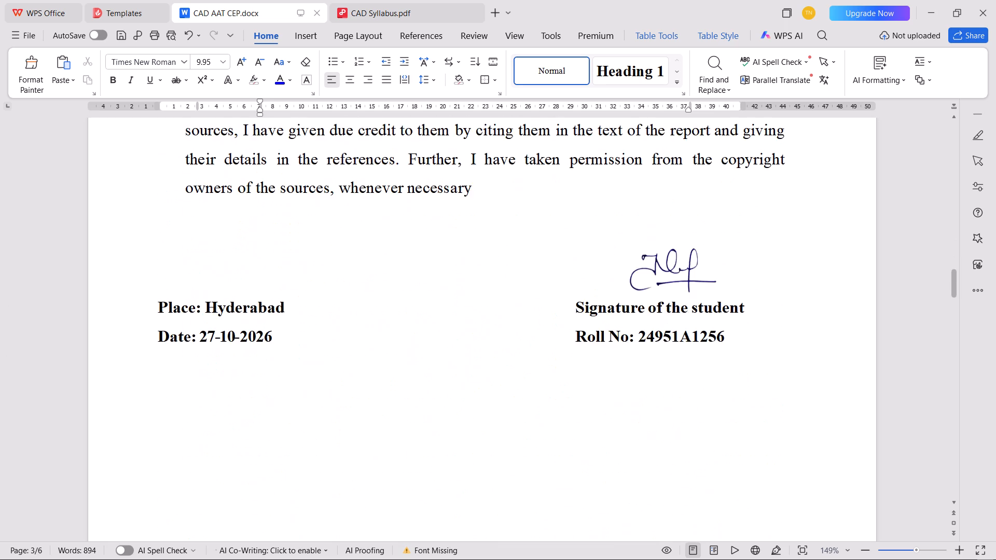
scroll(294, 304, "down", 1)
scroll(294, 304, "up", 1)
scroll(294, 304, "down", 5)
scroll(294, 304, "down", 20)
scroll(294, 304, "down", 1)
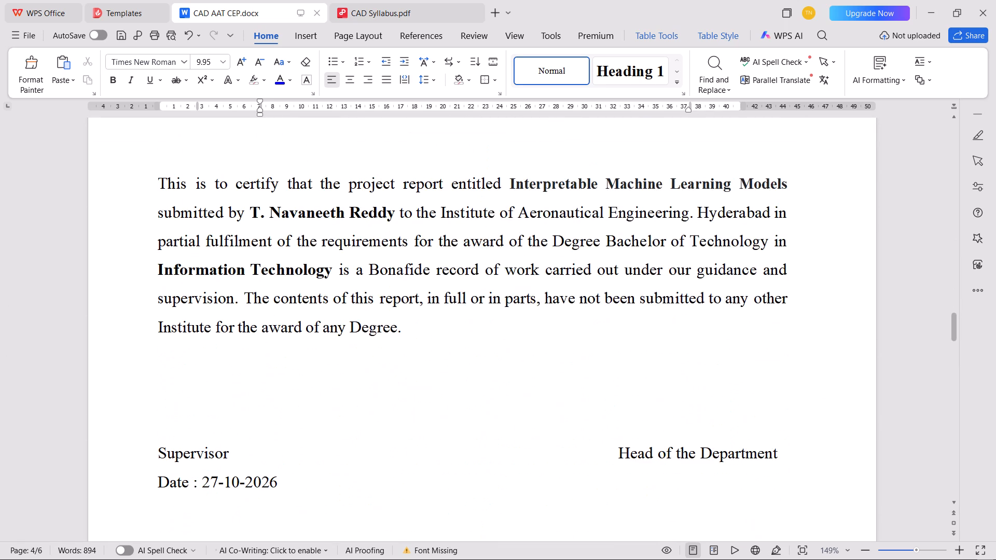
On the AAT-II portal page in Chrome, get the Cloud Application Development question and copy its title, "Event-driven serverless architecture with guaranteed delivery".
key("alt+Tab")
key("alt+Tab")
key("ctrl+super+Right")
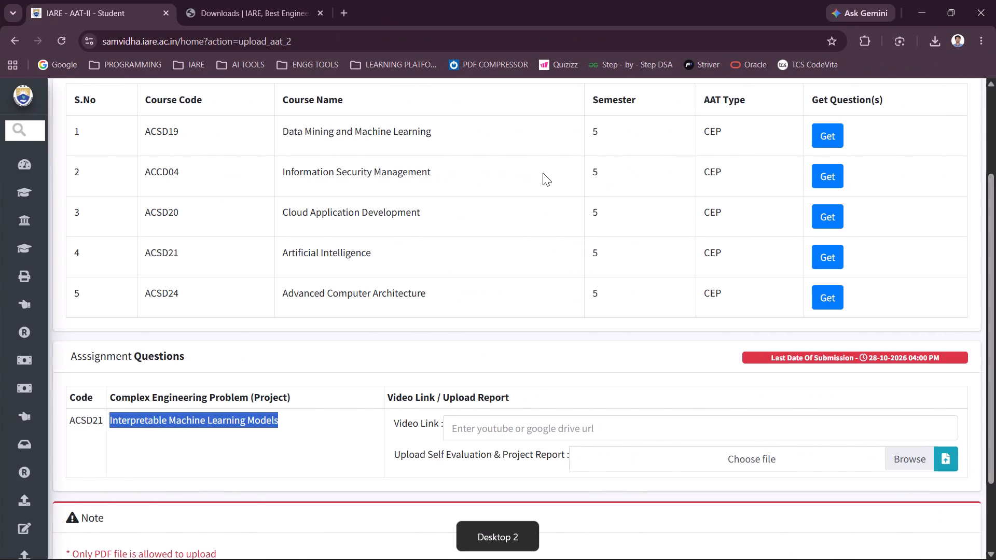
scroll(448, 258, "up", 2)
left_click(814, 349)
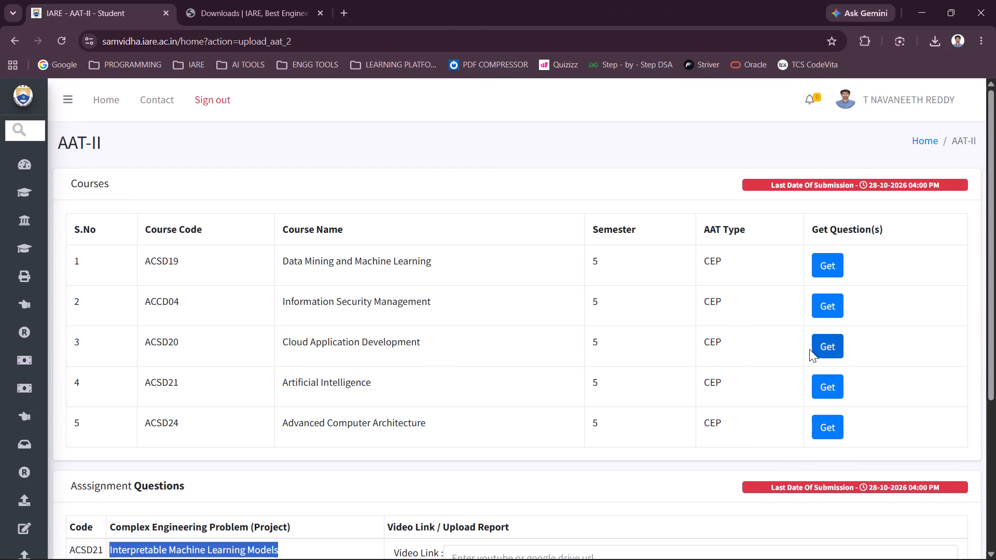
key("Return")
key("Return")
scroll(268, 400, "down", 3)
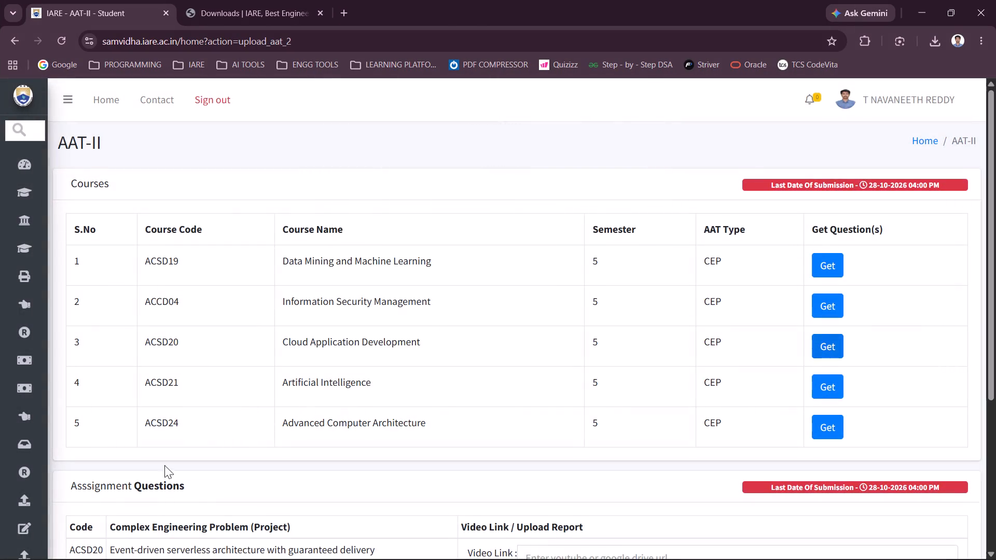
scroll(149, 487, "down", 4)
double_click(152, 314)
triple_click(153, 320)
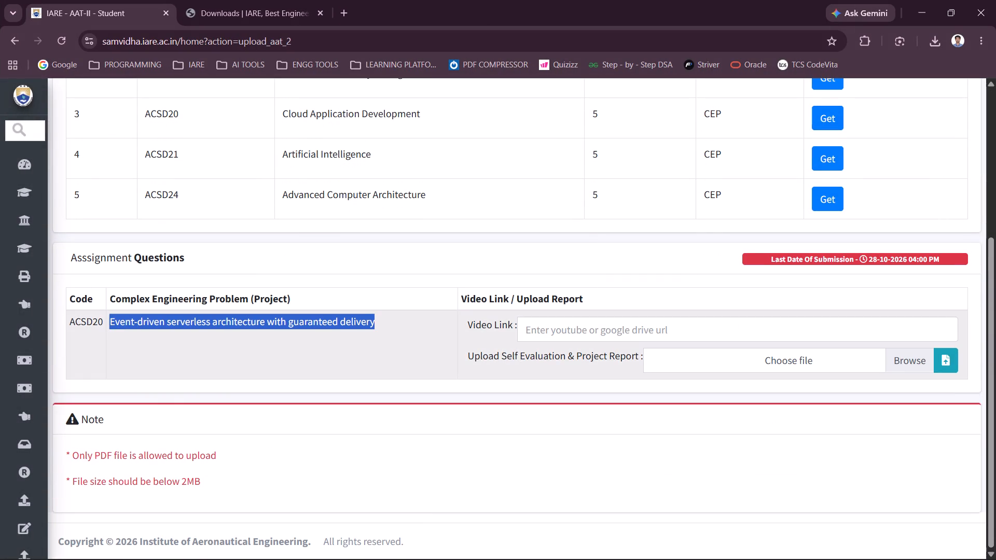
key("ctrl+c")
In CAD AAT CEP.docx, replace the project title in the certificate paragraph with "Event-driven serverless architecture with guaranteed delivery" and remove the stray trailing "s".
key("alt+Tab")
key("alt+Tab")
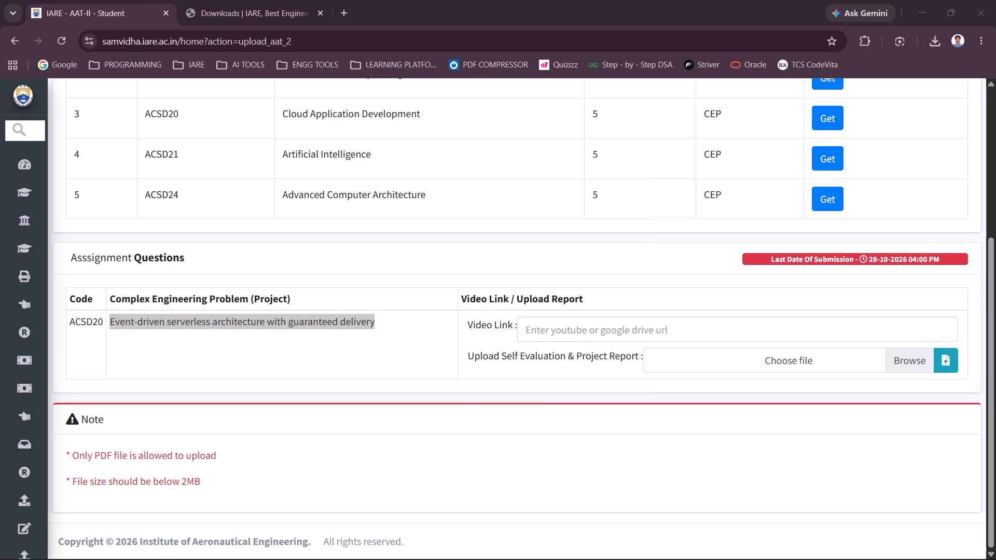
key("ctrl+super+Left")
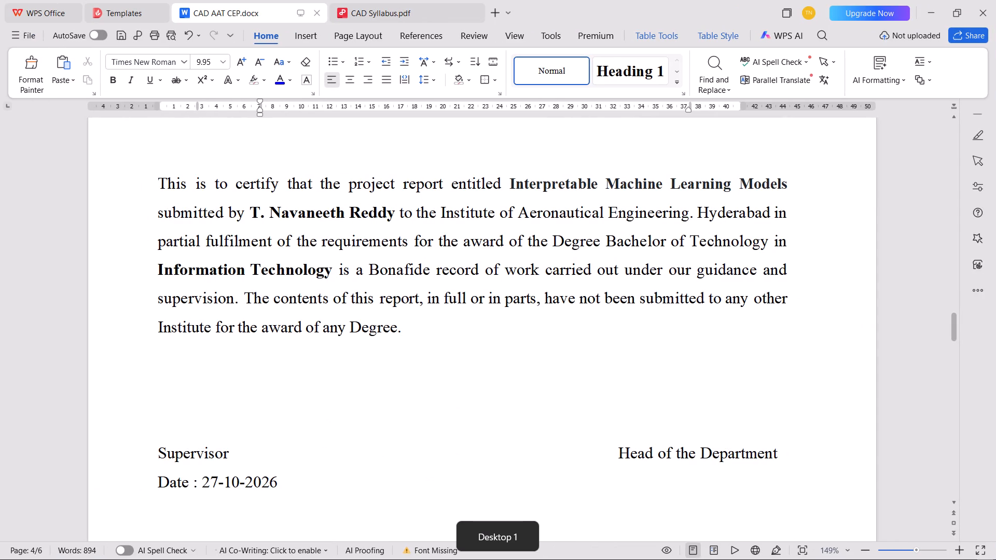
left_click_drag(781, 183, 534, 180)
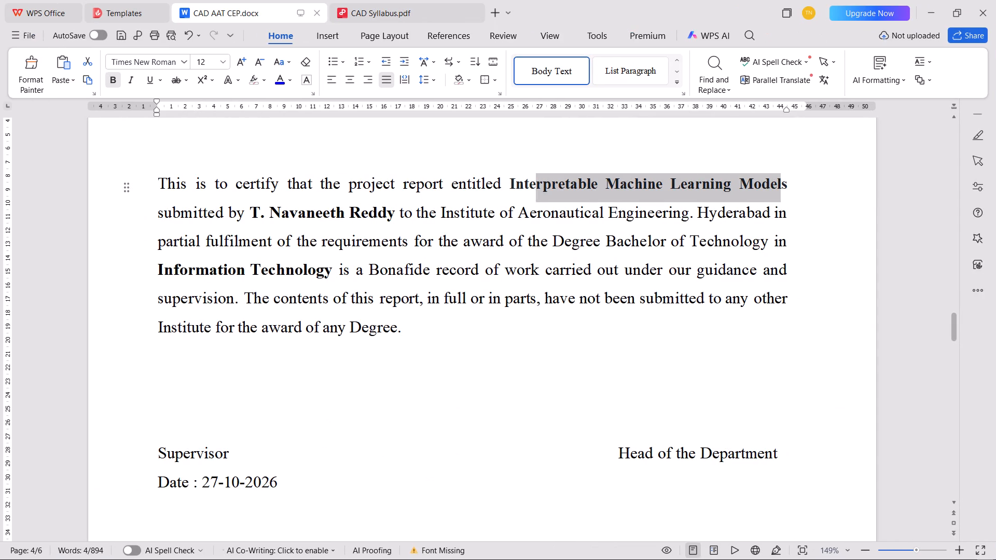
left_click_drag(534, 180, 522, 177)
key("ctrl+v")
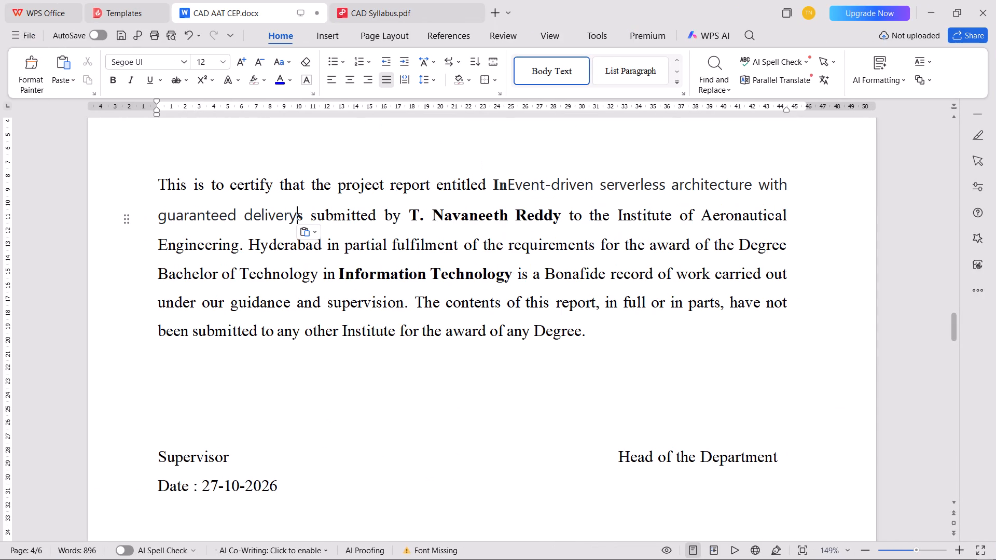
key("BackSpace")
key("ctrl+z")
key("Right")
key("BackSpace")
Make the inserted project title in the certificate paragraph bold and set its font to Times New Roman.
key("ctrl+shift+Left")
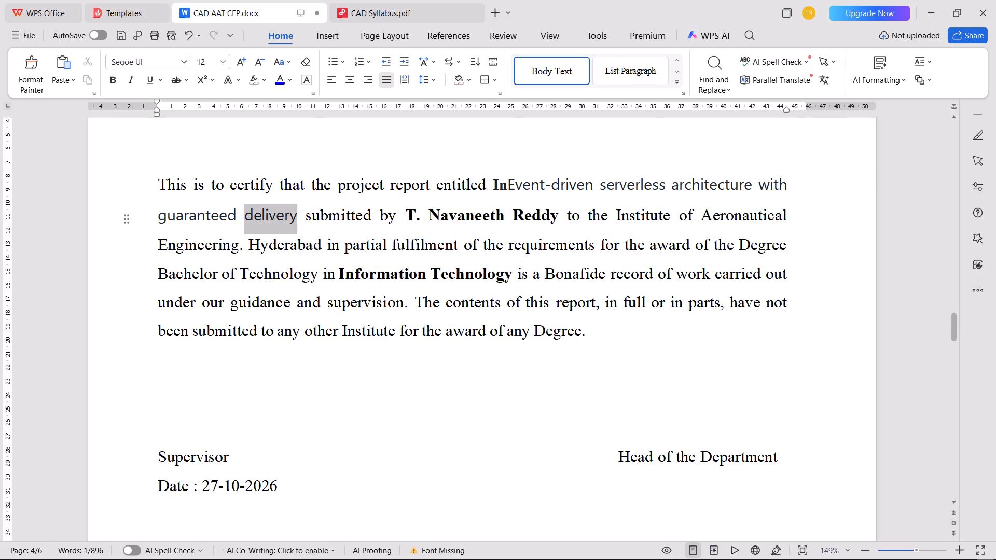
key("ctrl+shift+Left")
key("ctrl+shift+Left")
key("ctrl+shift+Left")
key("ctrl+shift+Left")
key("ctrl+shift+Left")
key("ctrl+shift+Left")
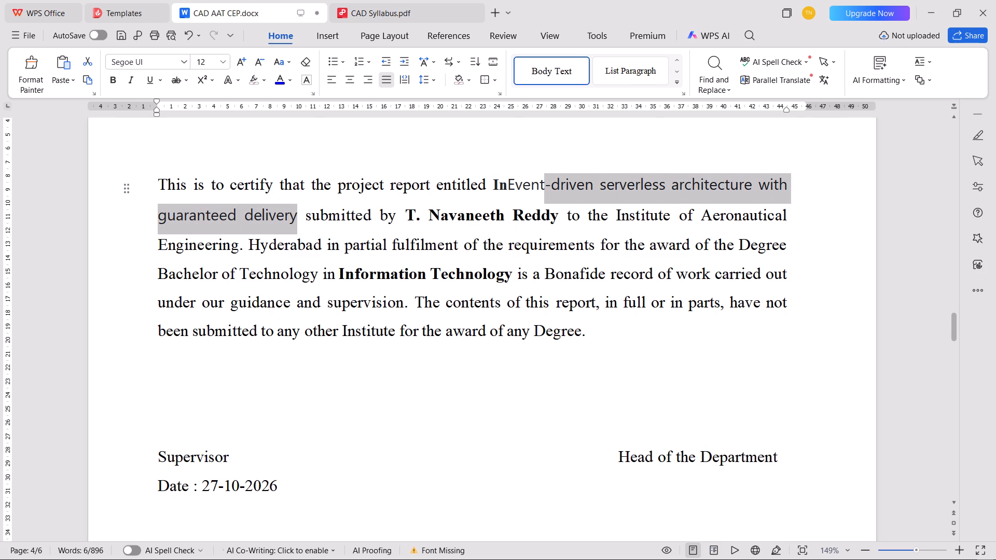
key("ctrl+shift+Left")
key("shift+Right")
key("shift+Right")
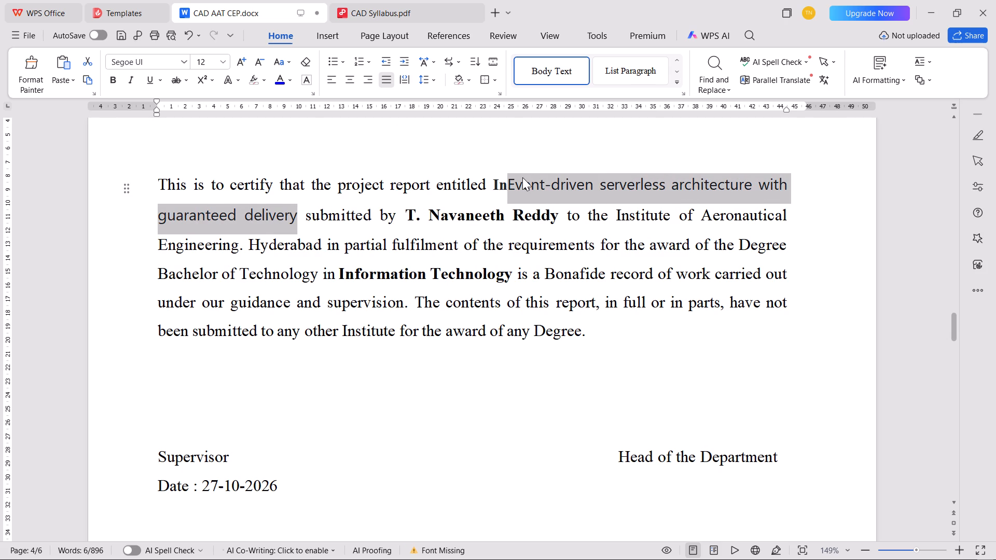
key("ctrl+b")
left_click(186, 64)
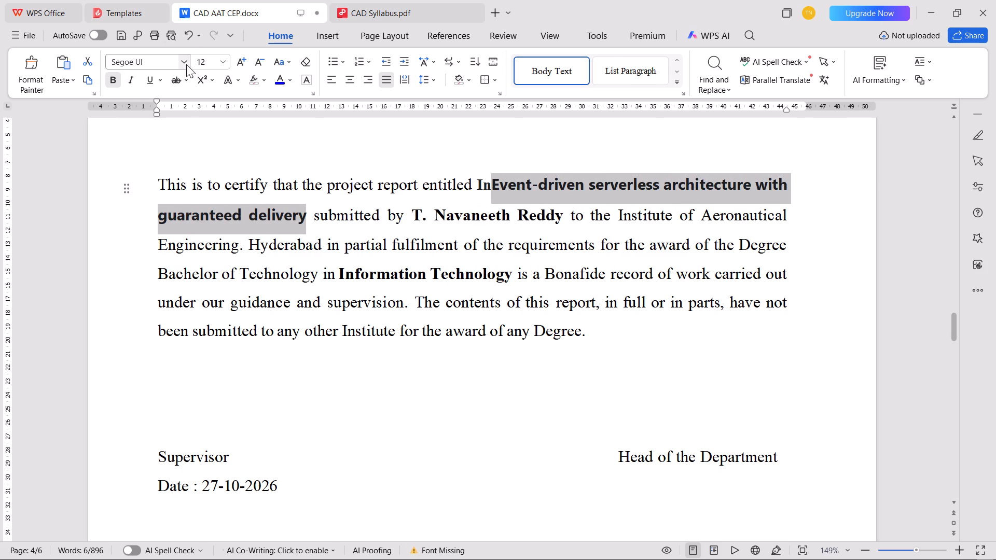
left_click(171, 122)
key("Left")
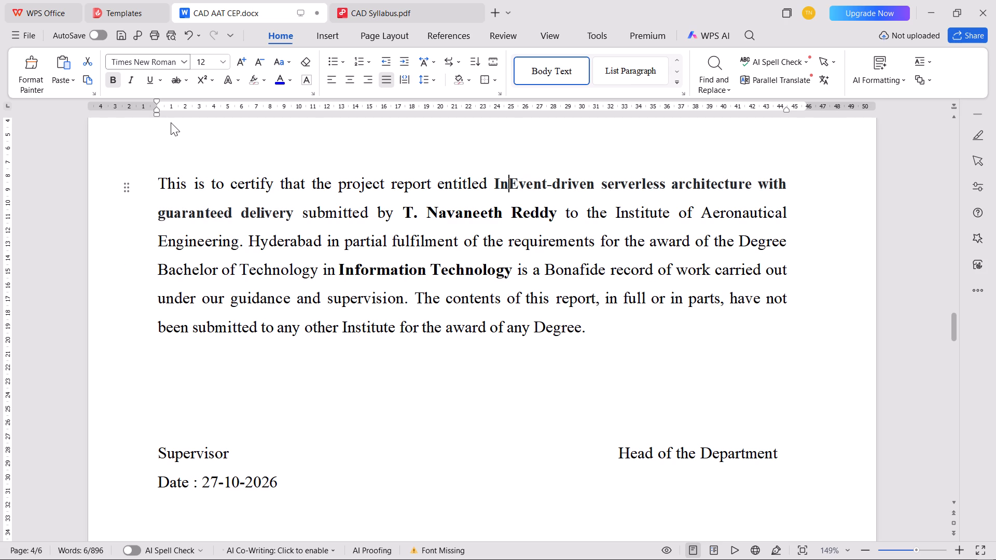
Delete the stray "In" in front of the project title in the certificate paragraph.
key("BackSpace")
key("BackSpace")
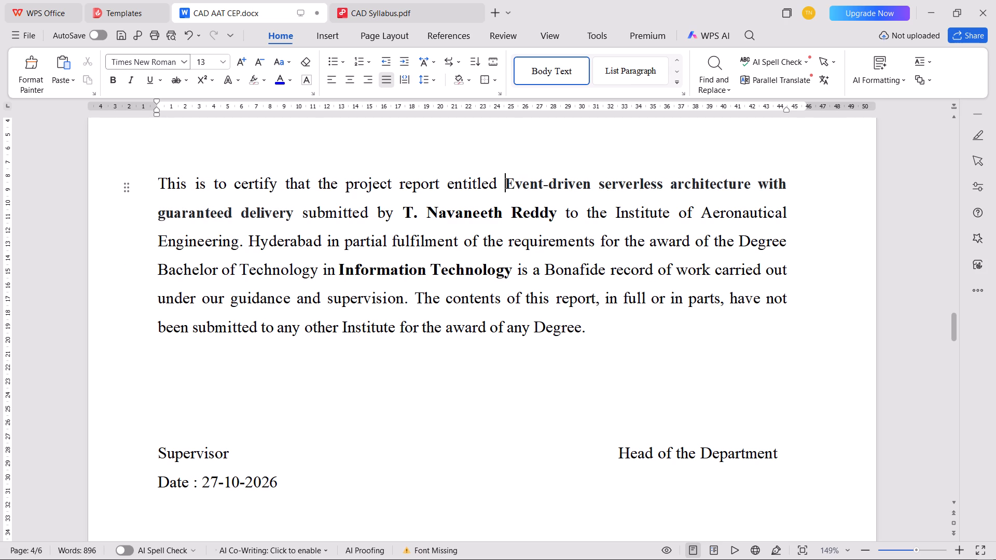
Copy the formatted project title "Event-driven serverless architecture with guaranteed delivery" from the certificate paragraph.
scroll(327, 352, "down", 20)
scroll(327, 352, "down", 3)
scroll(361, 274, "up", 1)
scroll(361, 274, "down", 7)
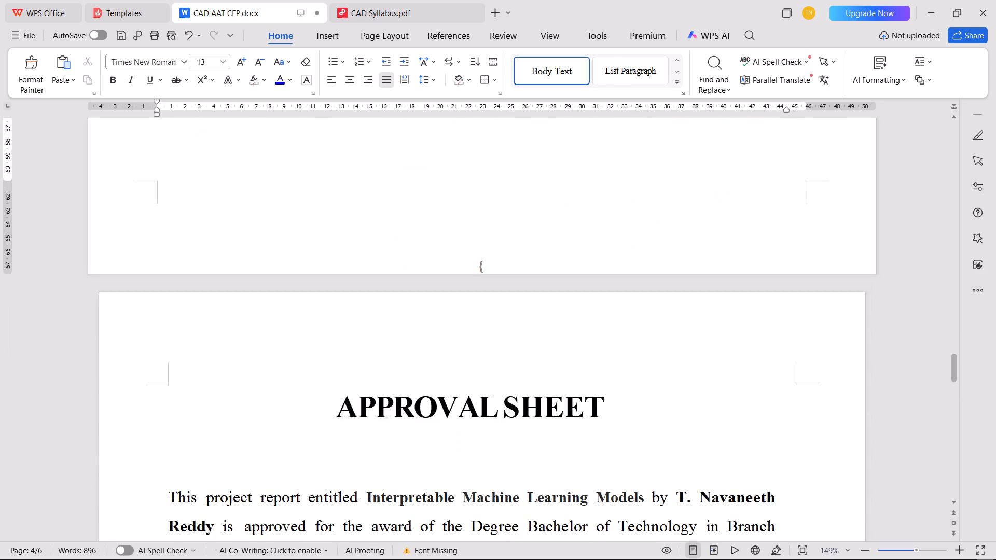
scroll(361, 273, "down", 4)
scroll(371, 264, "up", 3)
scroll(371, 264, "down", 2)
scroll(371, 264, "up", 20)
scroll(371, 264, "up", 11)
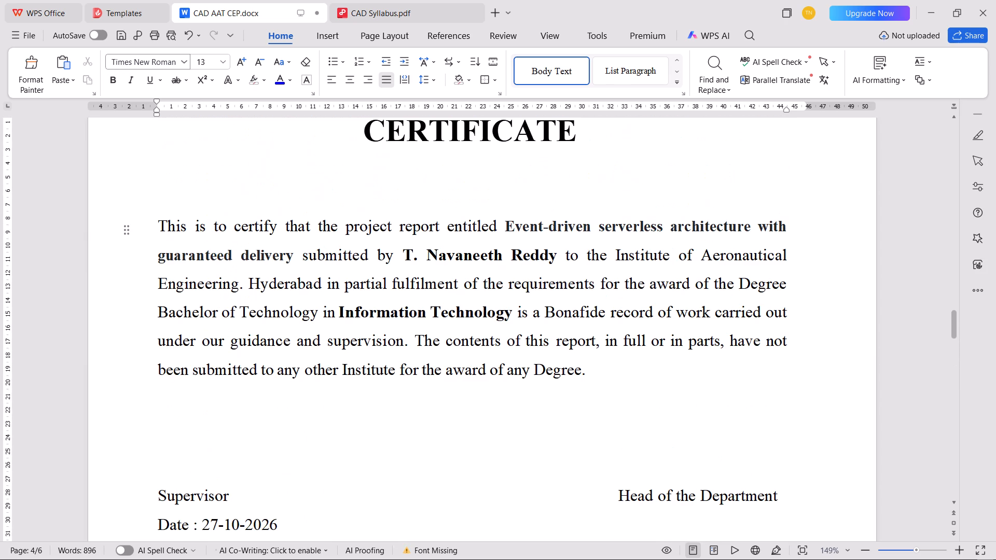
key("ctrl+shift+Right")
key("ctrl+shift+Right")
key("ctrl+shift+Right")
key("ctrl+shift+Right")
key("ctrl+shift+Right")
key("ctrl+shift+Right")
key("ctrl+shift+Right")
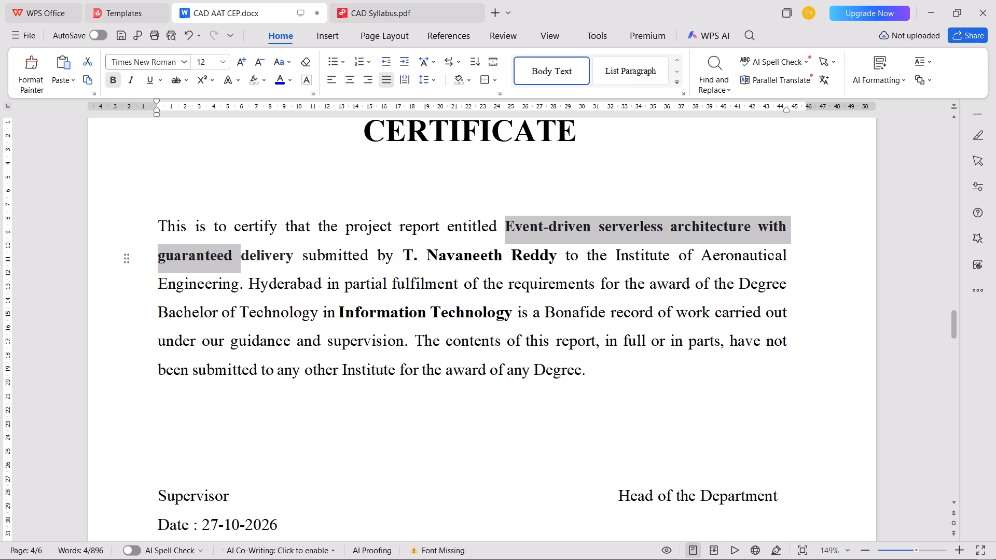
key("ctrl+shift+Right")
key("shift+Left")
key("ctrl+c")
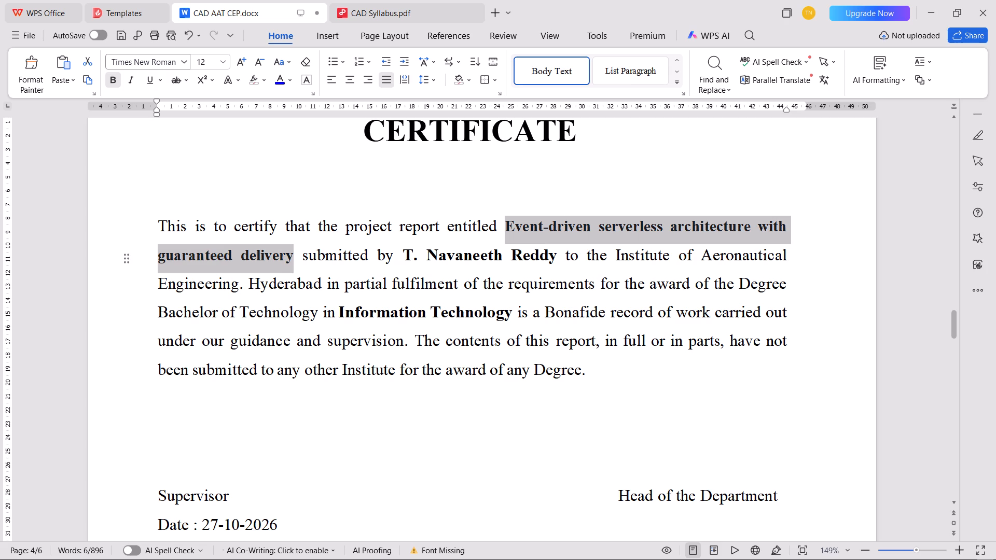
Replace the project title in the approval sheet paragraph with "Event-driven serverless architecture with guaranteed delivery" and save the document.
scroll(435, 345, "down", 8)
scroll(430, 366, "up", 1)
scroll(432, 365, "down", 6)
scroll(440, 353, "up", 1)
scroll(440, 353, "down", 20)
scroll(440, 353, "down", 8)
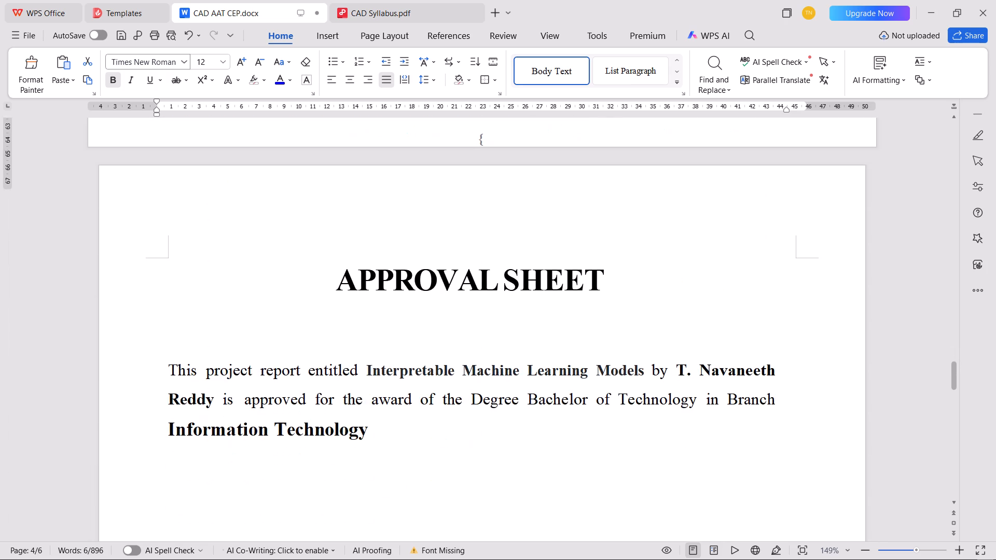
left_click_drag(367, 371, 632, 376)
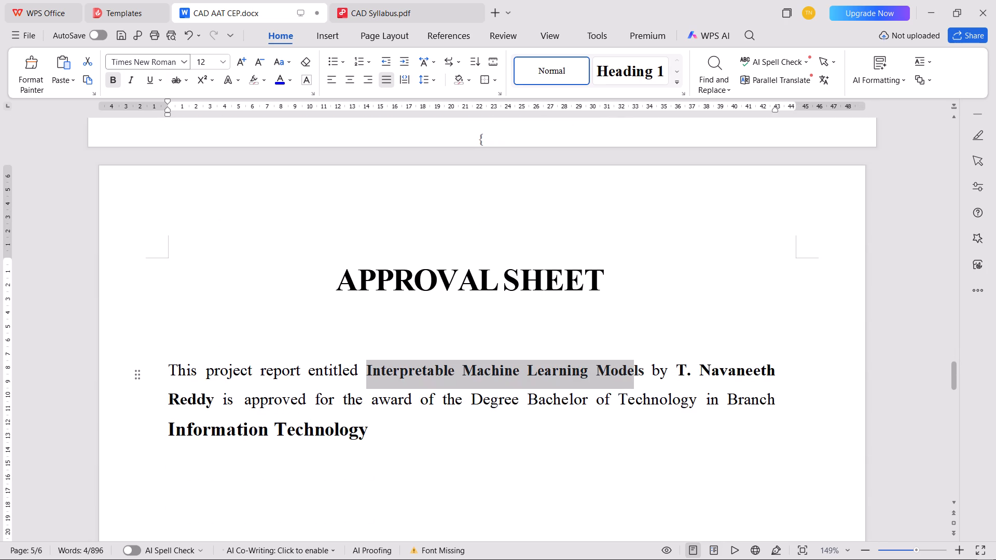
left_click_drag(632, 376, 643, 376)
key("ctrl+v")
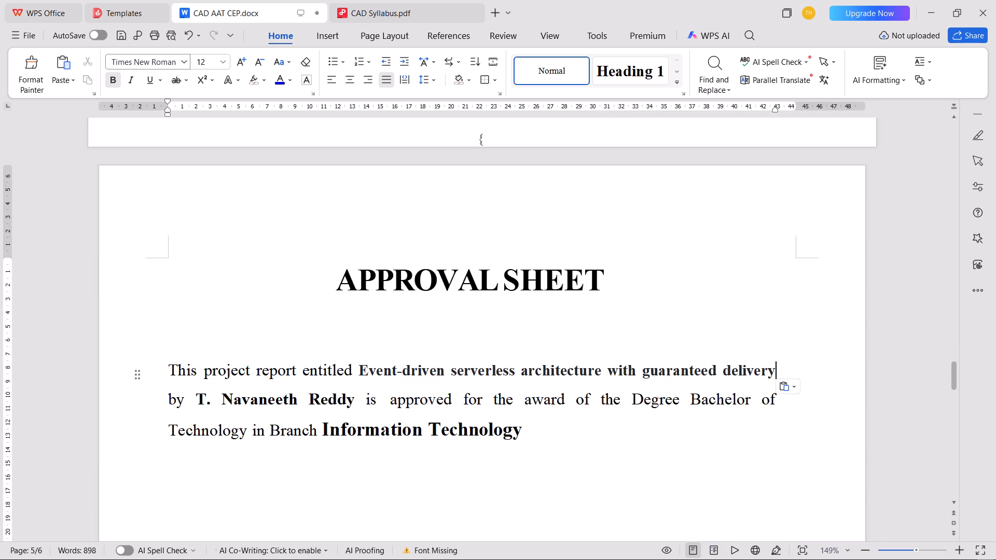
key("ctrl+s")
In the acknowledgement paragraph, replace the project guide's title and name with those of the CAD course guide, keeping the comma.
scroll(531, 325, "down", 20)
scroll(531, 325, "down", 3)
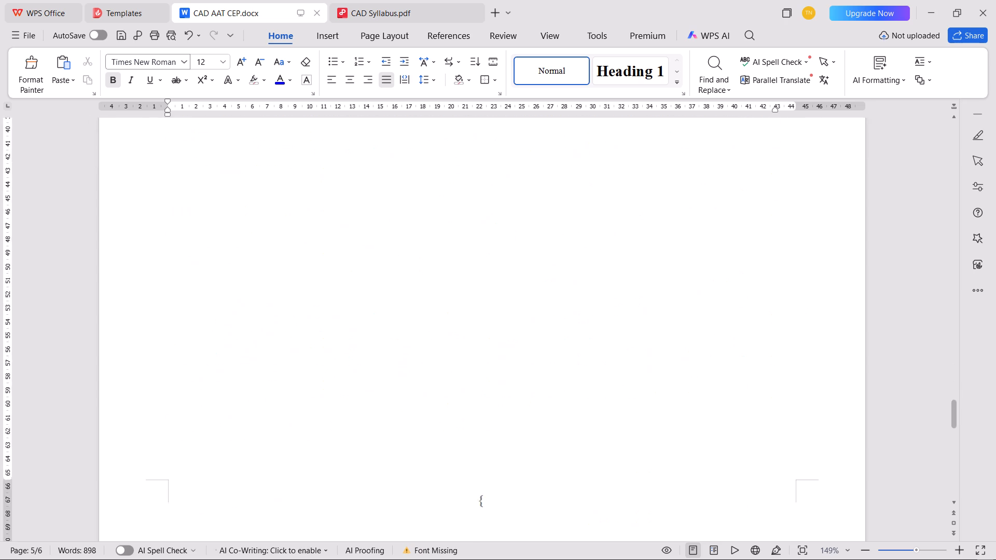
scroll(526, 321, "down", 2)
scroll(525, 320, "up", 1)
scroll(525, 320, "down", 20)
scroll(525, 320, "down", 10)
scroll(515, 315, "up", 5)
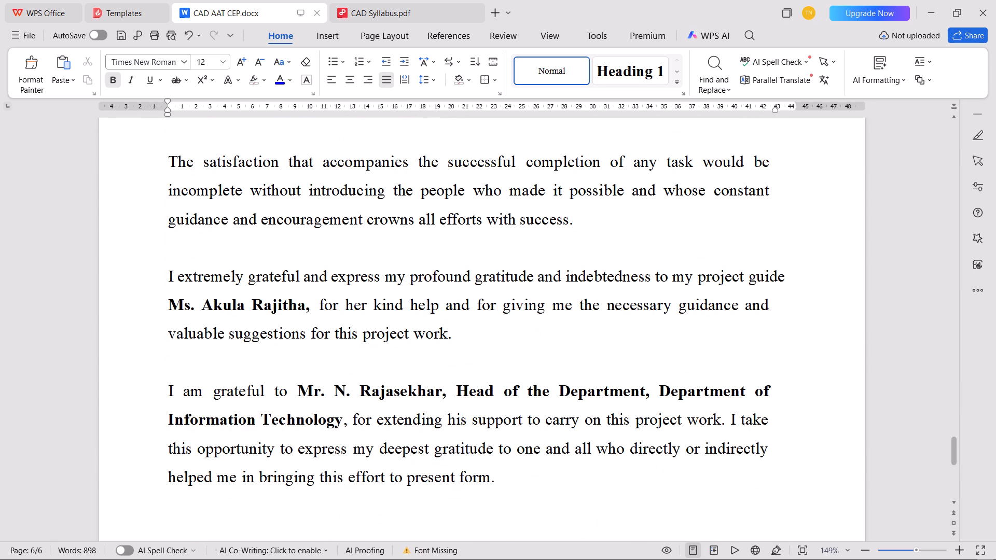
left_click(304, 306)
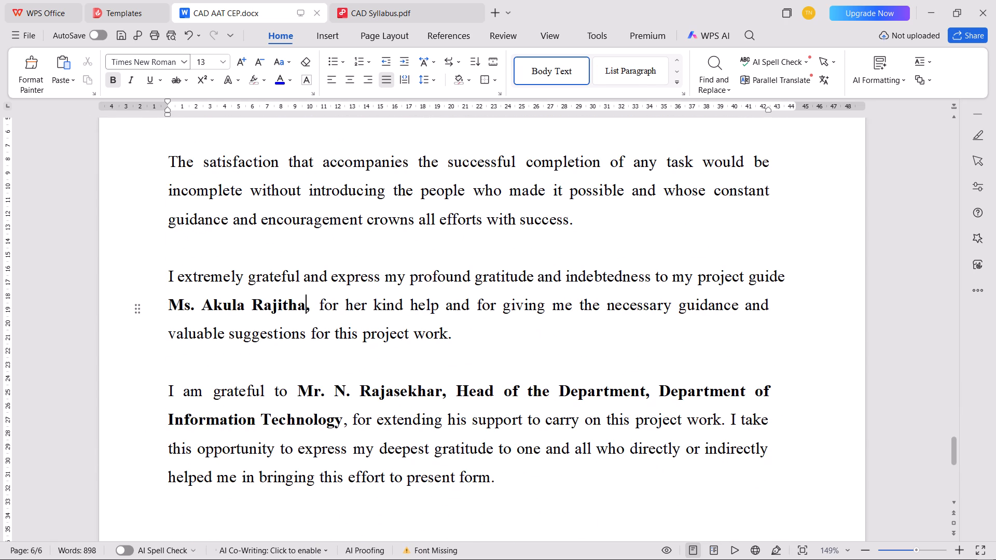
key("ctrl+BackSpace")
key("ctrl+BackSpace")
key("ctrl+BackSpace")
key("BackSpace")
key("BackSpace")
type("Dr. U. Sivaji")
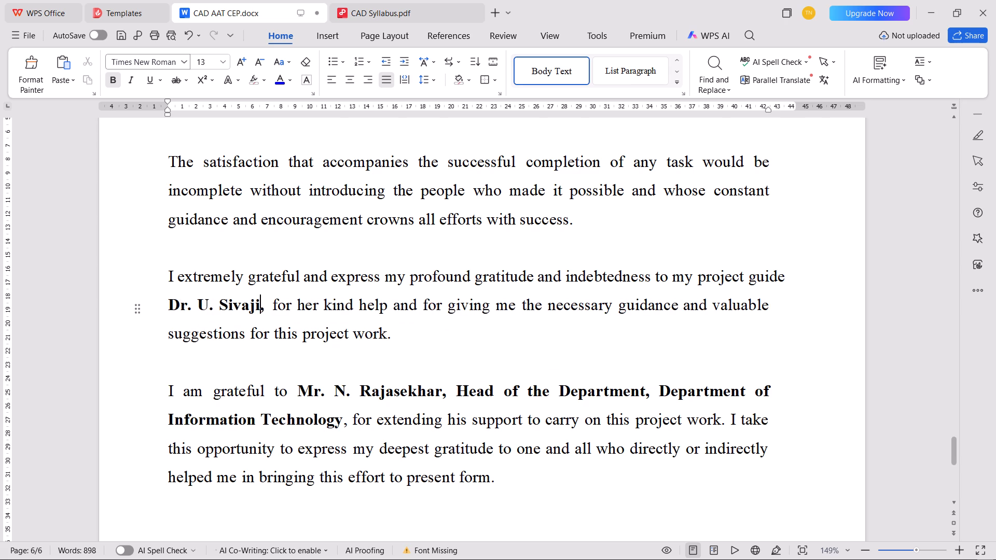
Change the pronoun "her" to "his" in the project guide's acknowledgement sentence and save the document.
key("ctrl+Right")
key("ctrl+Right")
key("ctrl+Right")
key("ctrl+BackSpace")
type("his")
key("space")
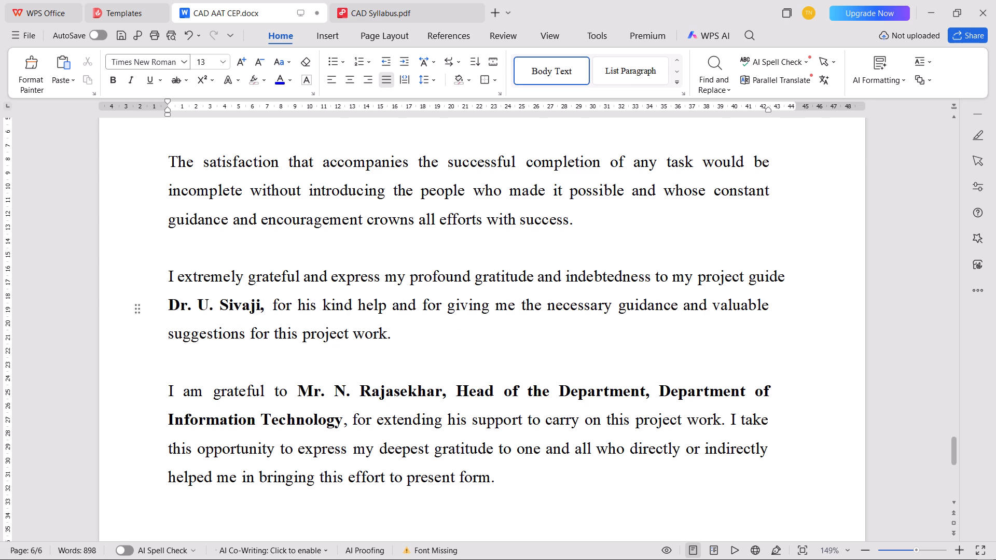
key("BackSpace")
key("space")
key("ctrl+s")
Close the WPS Office window containing the finished CAD report.
scroll(297, 382, "down", 20)
scroll(297, 382, "down", 2)
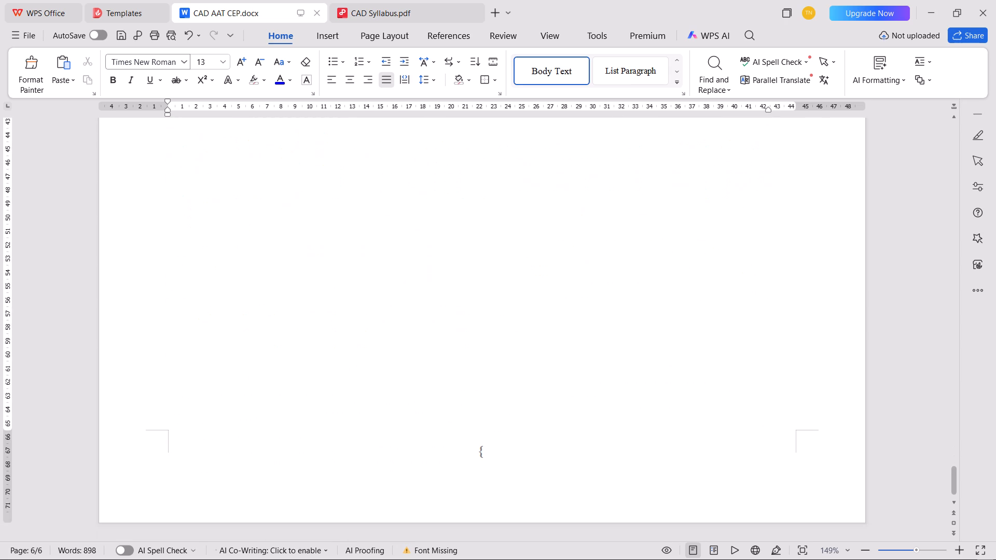
left_click(995, 2)
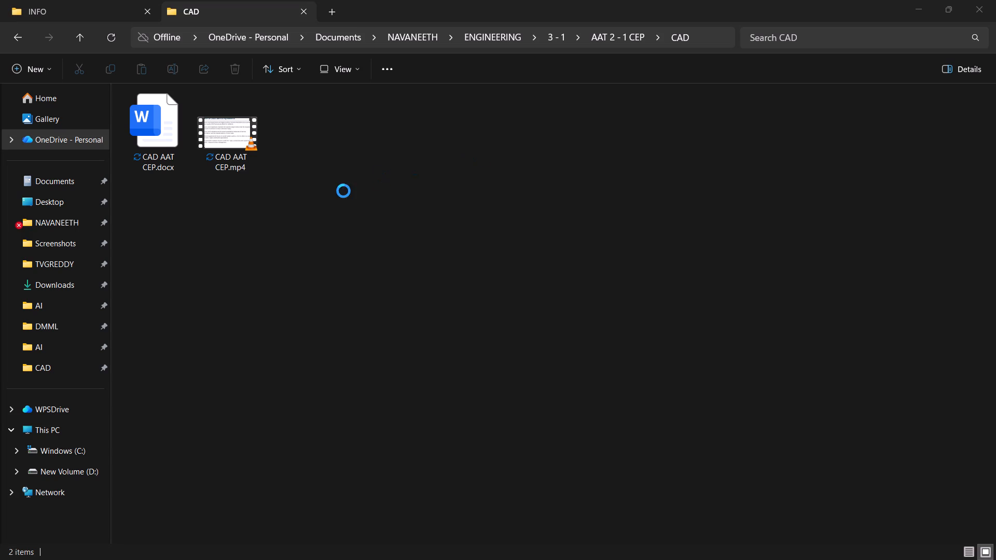
In File Explorer's CAD folder, select the report file CAD AAT CEP.docx.
left_click(160, 149)
left_click(202, 323)
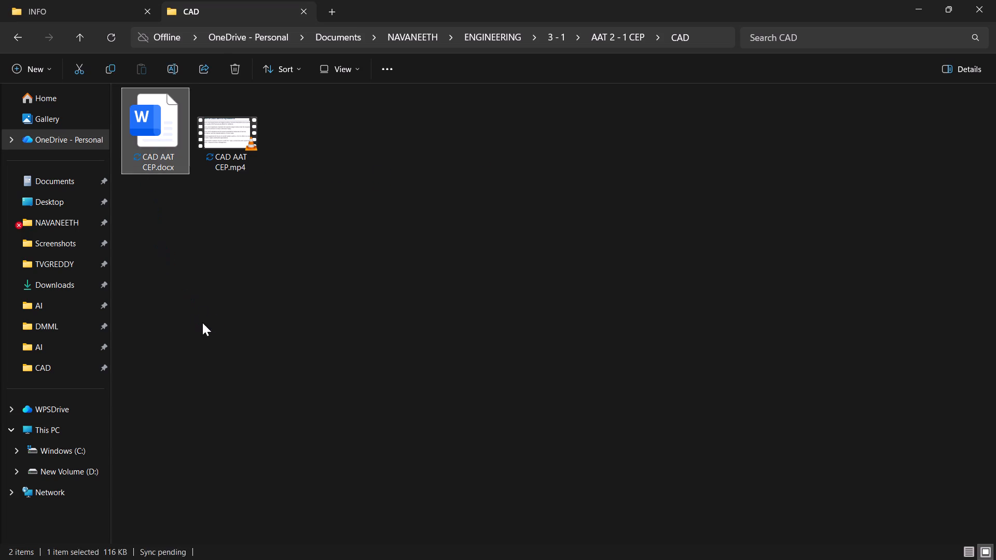
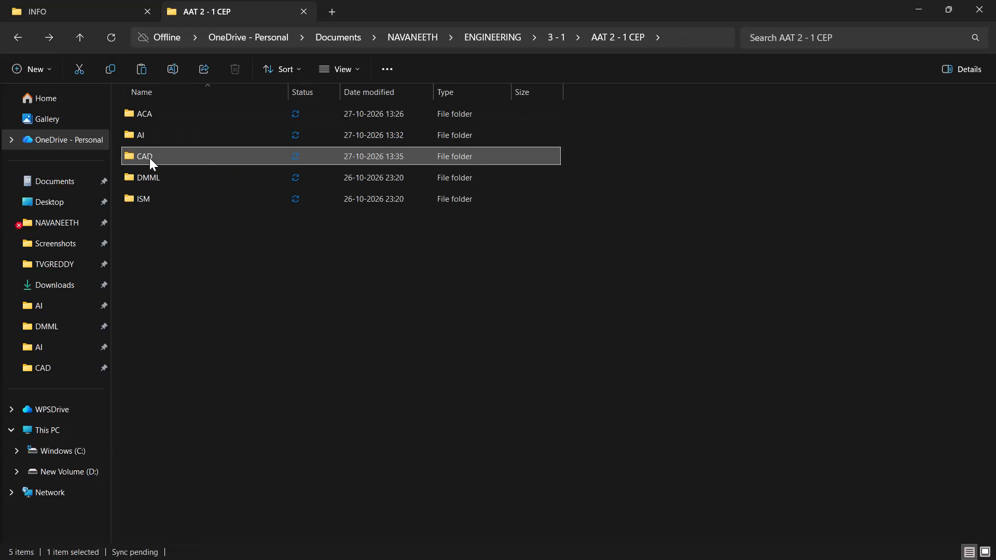
Paste the copied CAD report into the DMML folder and rename it DMML AAT CEP.
key("Down")
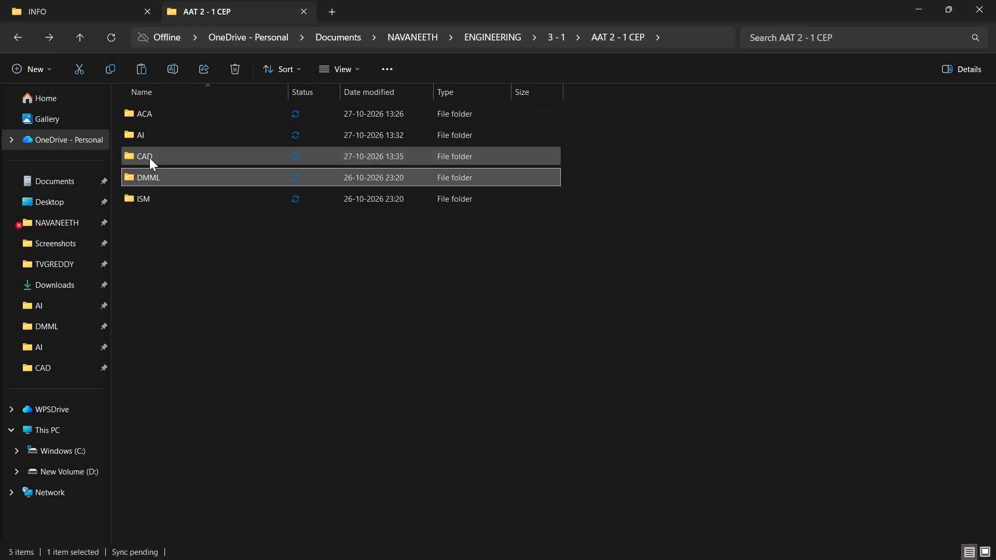
key("Return")
key("ctrl+v")
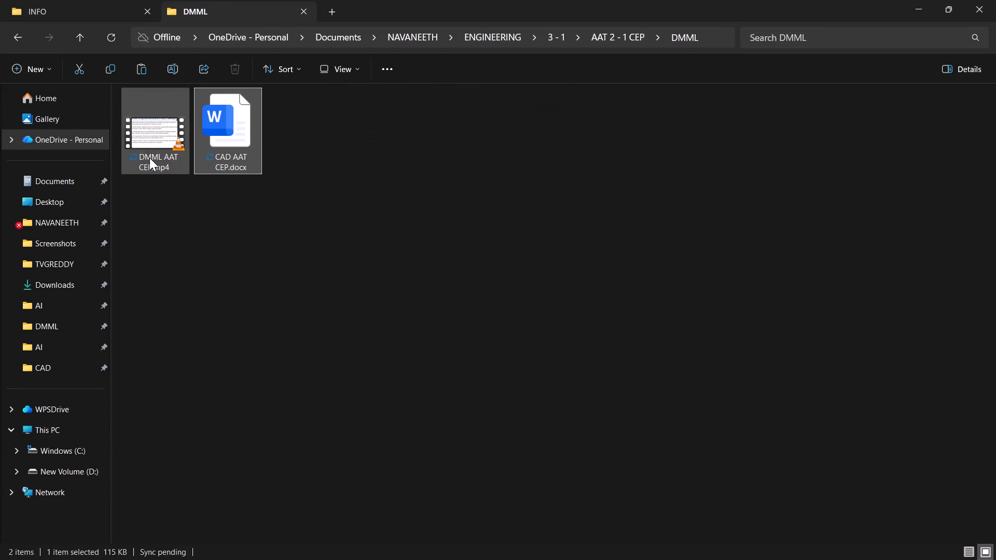
key("F2")
type("DMML AAT CEP")
key("Return")
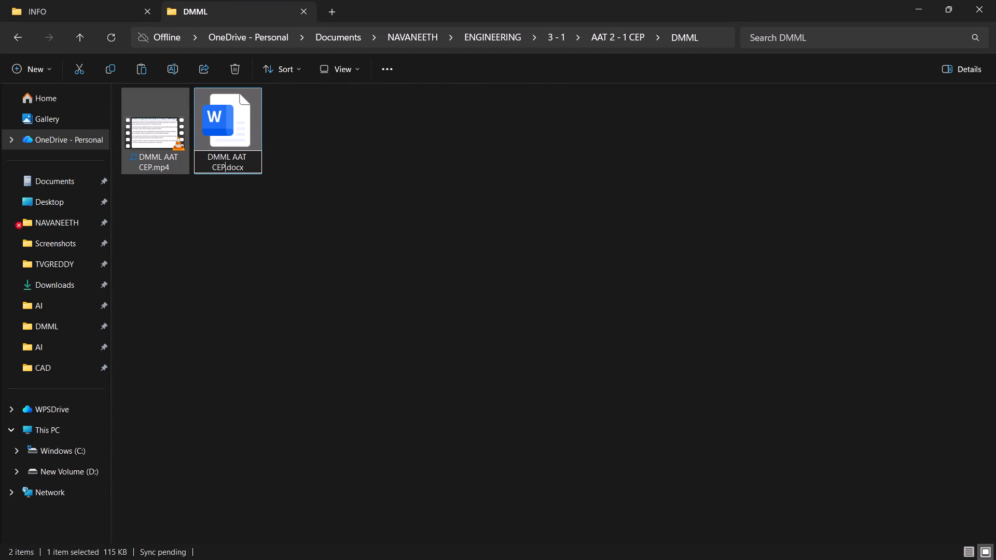
Open the DMML AAT CEP document and set the Course Name in the self-assessment form to Data Mining and Machine Learning.
key("Return")
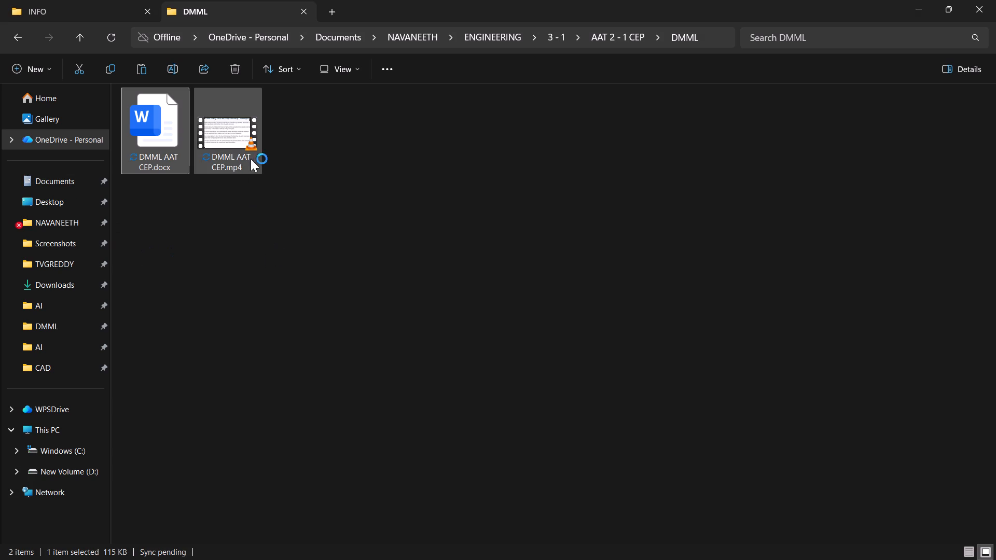
key("alt+Tab")
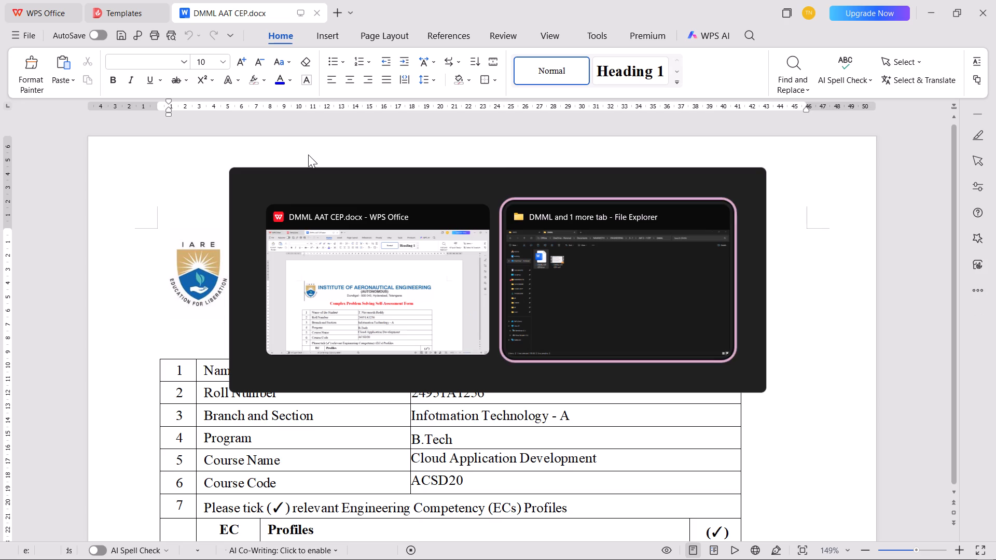
key("alt+Tab")
scroll(422, 356, "down", 4)
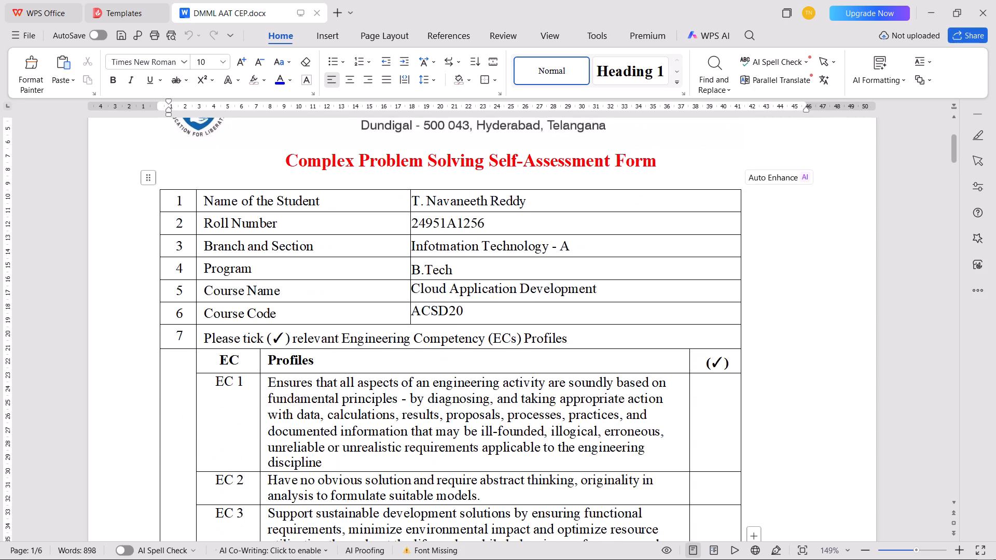
triple_click(451, 289)
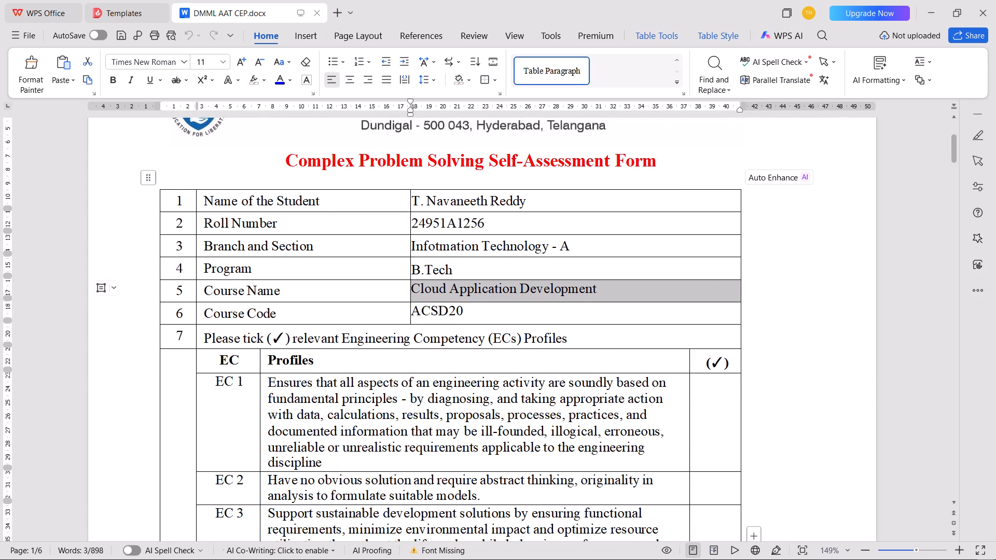
type("Data Minin")
type("g and Machine Learningh")
key("Tab")
key("Tab")
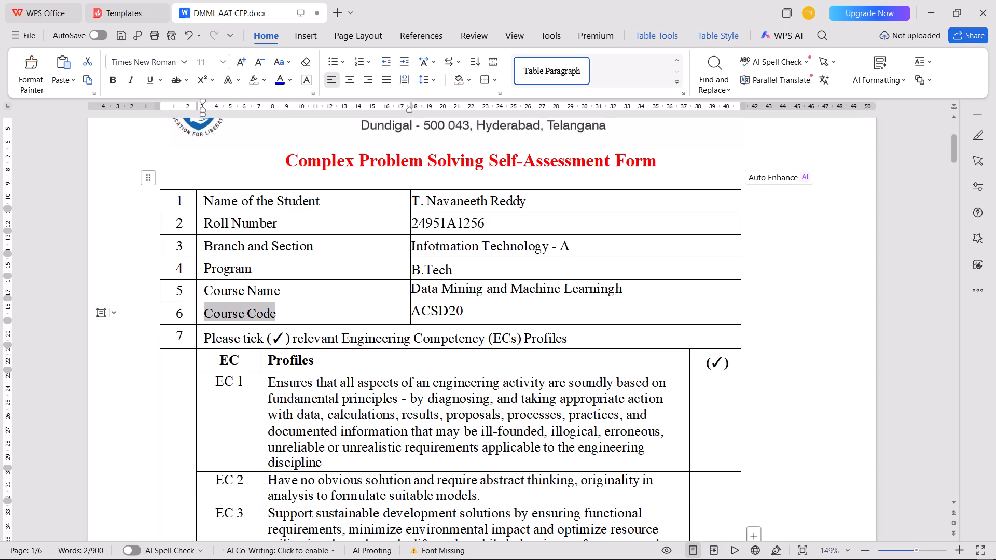
left_click(637, 297)
key("BackSpace")
Get the Data Mining and Machine Learning question in the AAT-II portal, and set the form's Course Code to ACSD19.
key("Tab")
key("Tab")
key("Tab")
key("alt+Tab")
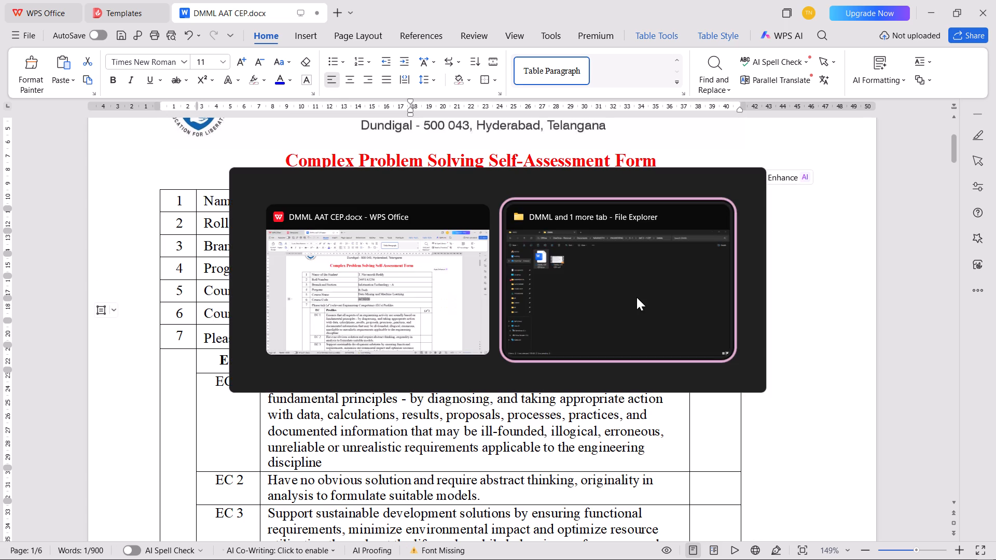
key("alt+Tab")
key("ctrl+super+Right")
scroll(734, 239, "up", 2)
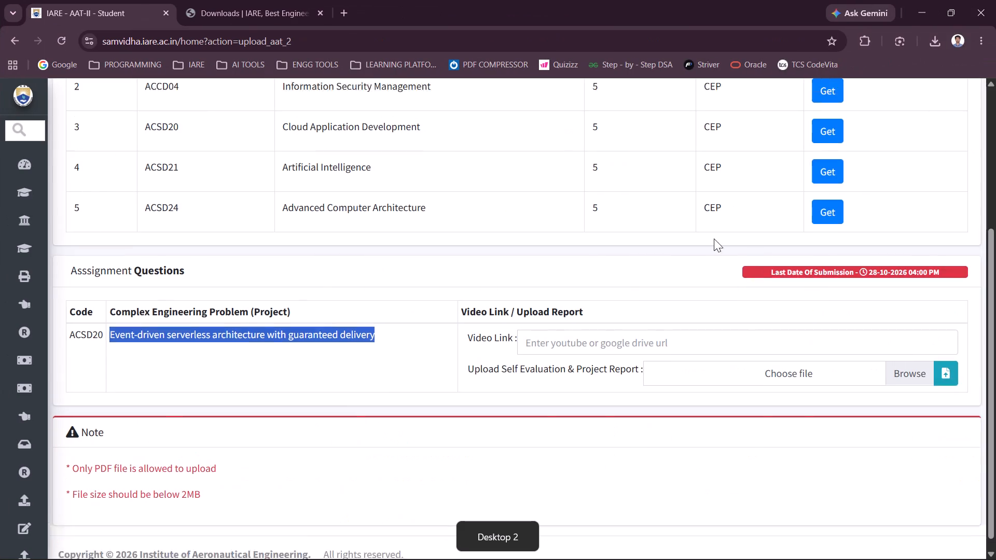
scroll(714, 239, "up", 2)
left_click(840, 266)
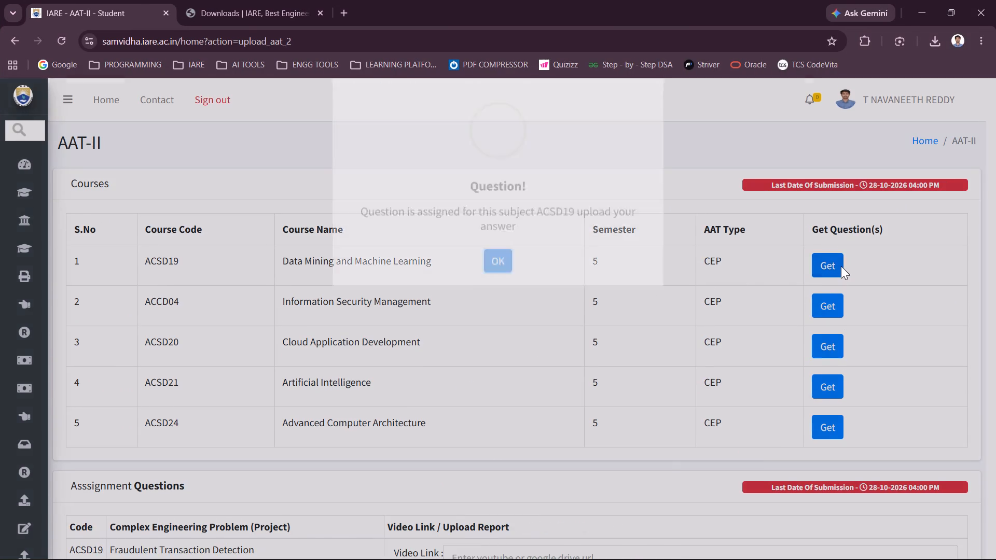
key("Return")
scroll(646, 324, "down", 3)
key("alt+Tab")
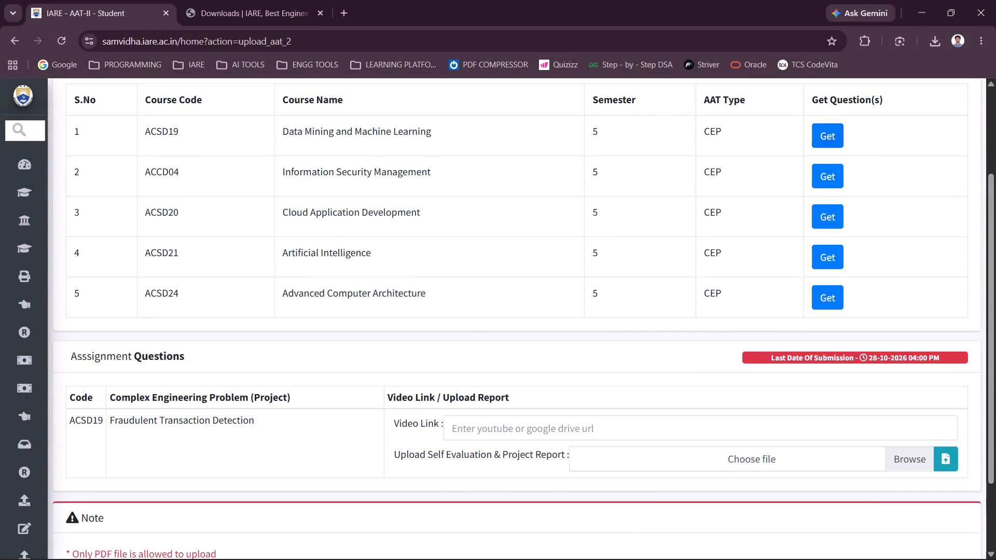
key("alt+Tab")
key("ctrl+super+Left")
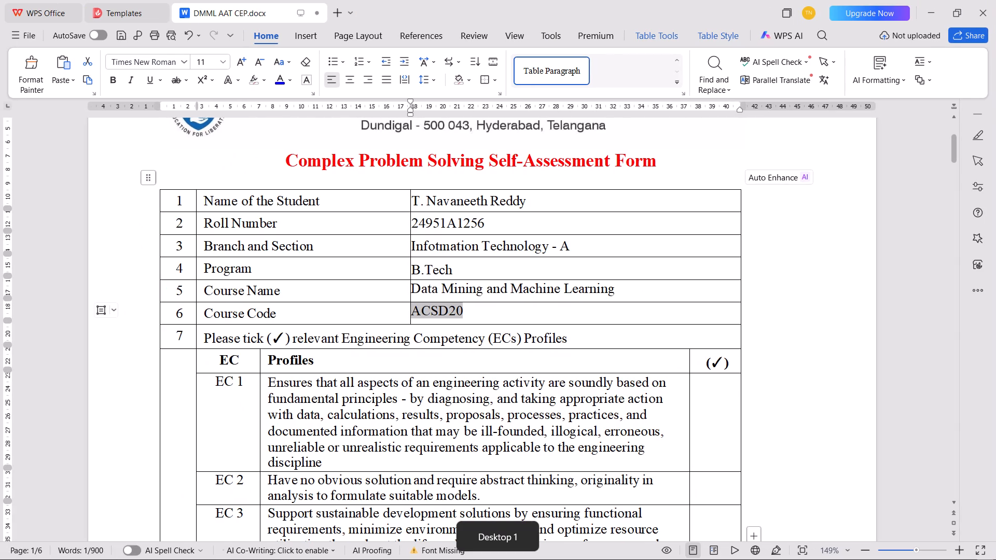
type("ACSD19")
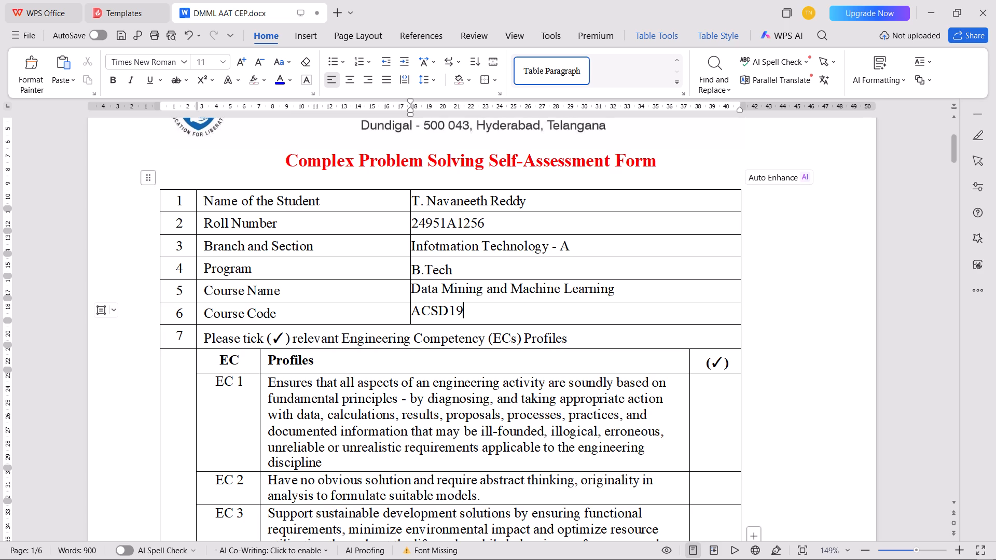
Search the computer for "dmml sy" and open the DMML Syllabus PDF.
scroll(166, 250, "down", 5)
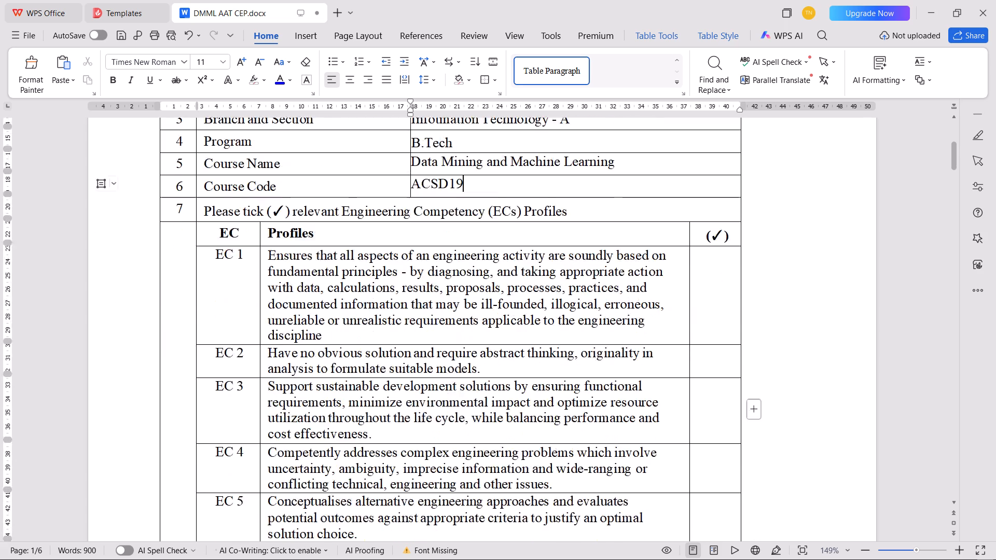
scroll(217, 259, "down", 10)
key("alt+Tab")
key("alt+Tab")
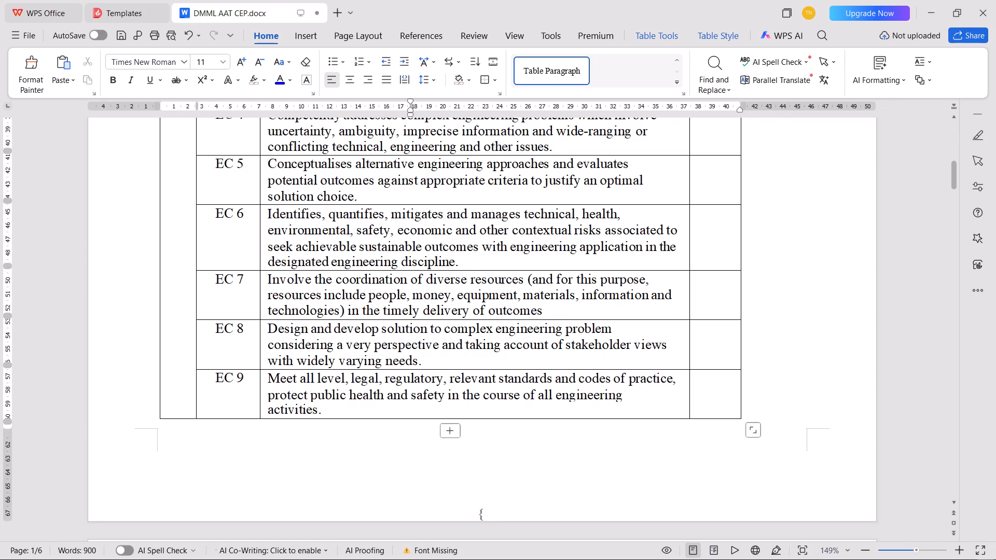
type("dmml sy")
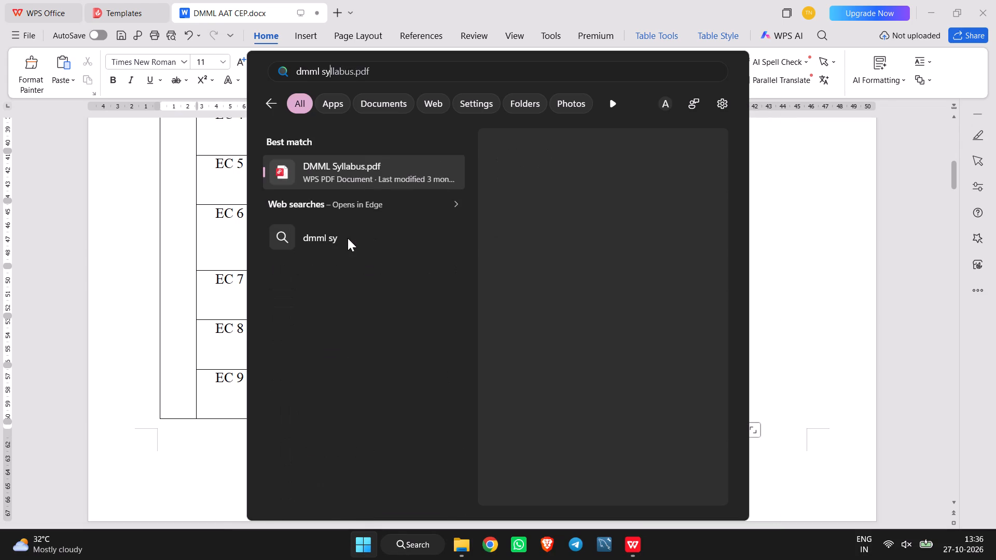
key("Return")
Look through the DMML syllabus for the Course Outcomes section.
scroll(320, 218, "down", 1)
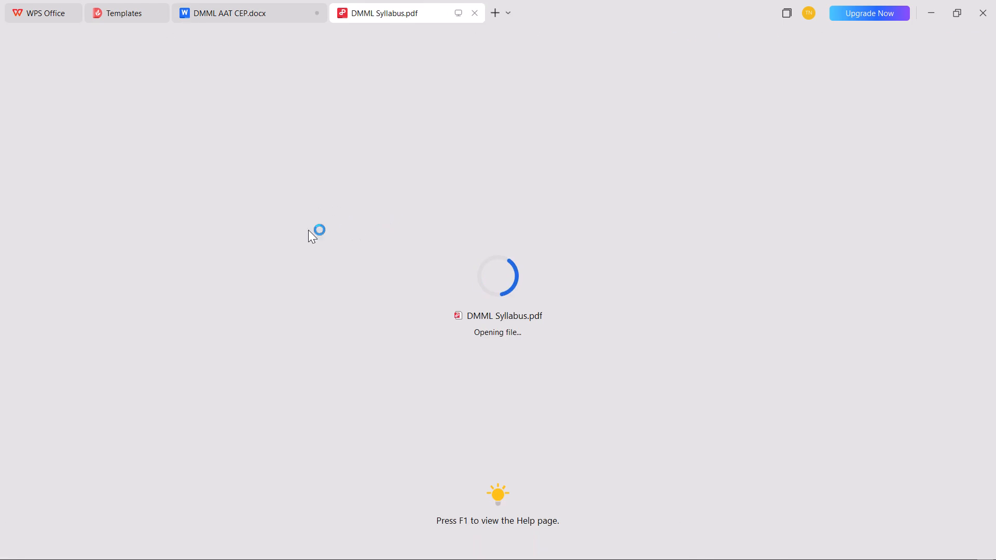
scroll(306, 243, "down", 20)
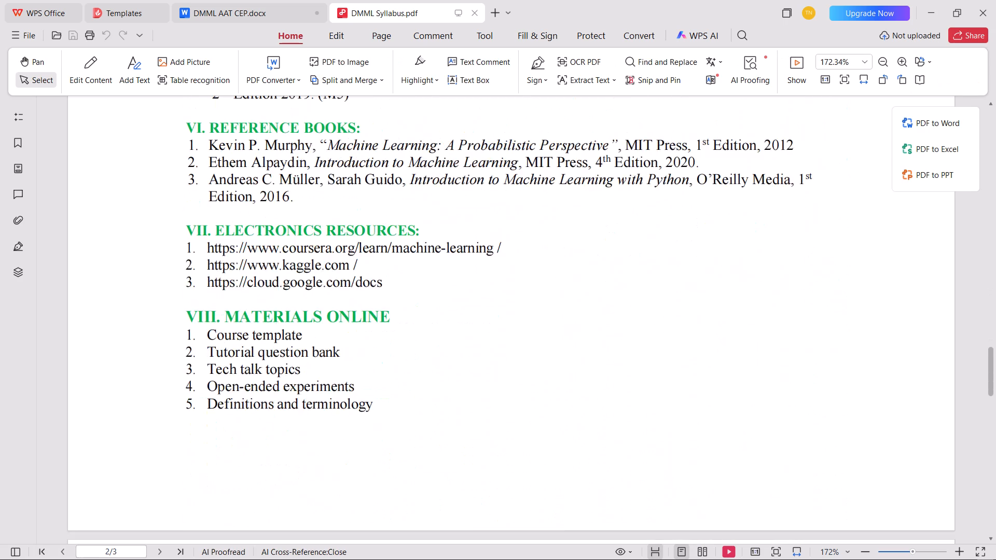
scroll(306, 247, "up", 1)
scroll(306, 247, "down", 1)
scroll(306, 247, "up", 5)
scroll(307, 246, "down", 3)
scroll(307, 246, "up", 8)
scroll(307, 246, "down", 1)
scroll(307, 246, "up", 5)
scroll(307, 246, "down", 2)
scroll(307, 246, "up", 8)
scroll(306, 247, "down", 1)
scroll(303, 248, "up", 10)
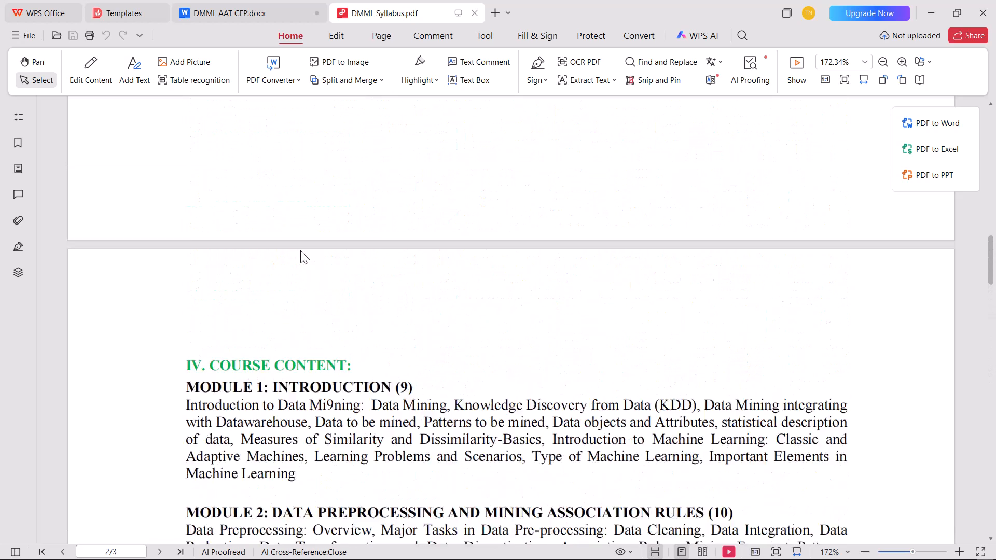
scroll(300, 250, "up", 5)
scroll(300, 250, "down", 1)
scroll(300, 250, "up", 8)
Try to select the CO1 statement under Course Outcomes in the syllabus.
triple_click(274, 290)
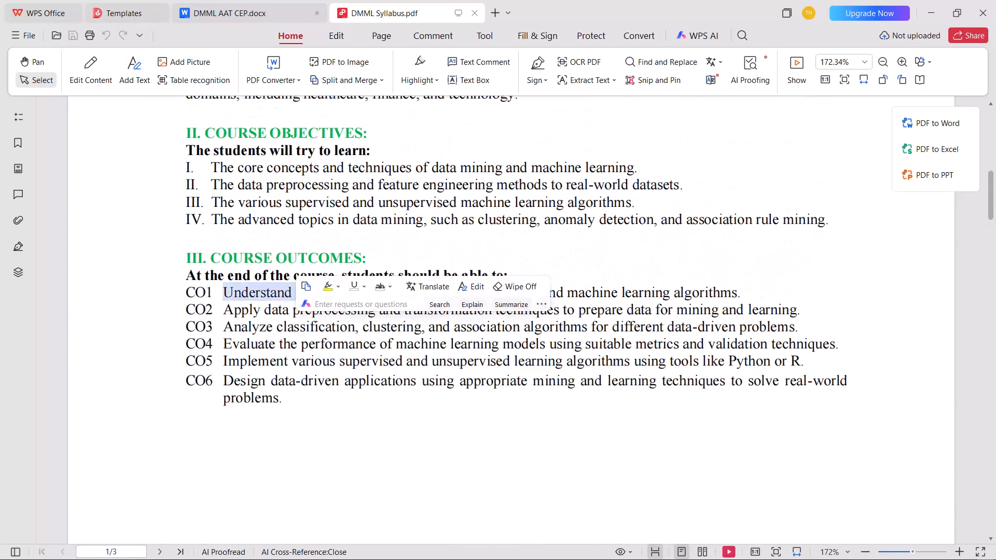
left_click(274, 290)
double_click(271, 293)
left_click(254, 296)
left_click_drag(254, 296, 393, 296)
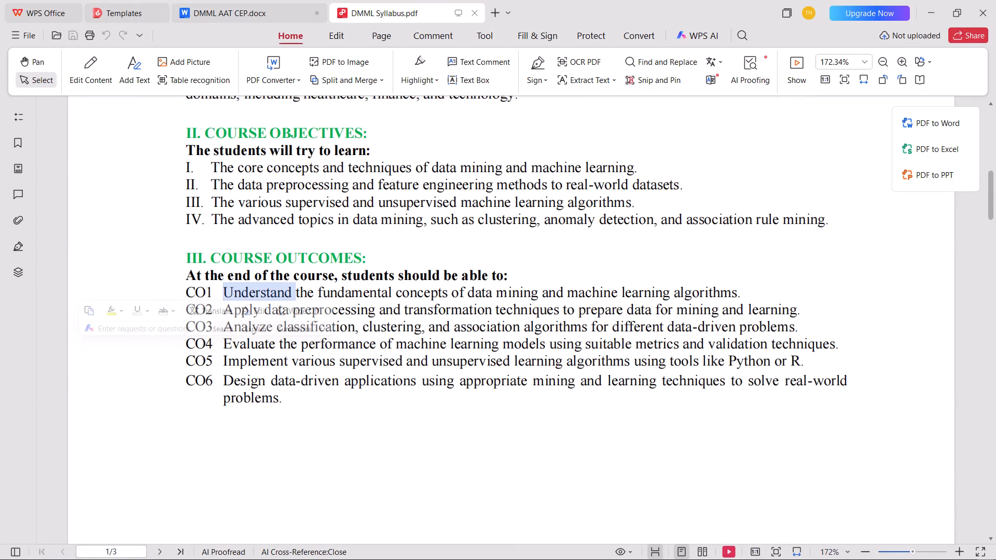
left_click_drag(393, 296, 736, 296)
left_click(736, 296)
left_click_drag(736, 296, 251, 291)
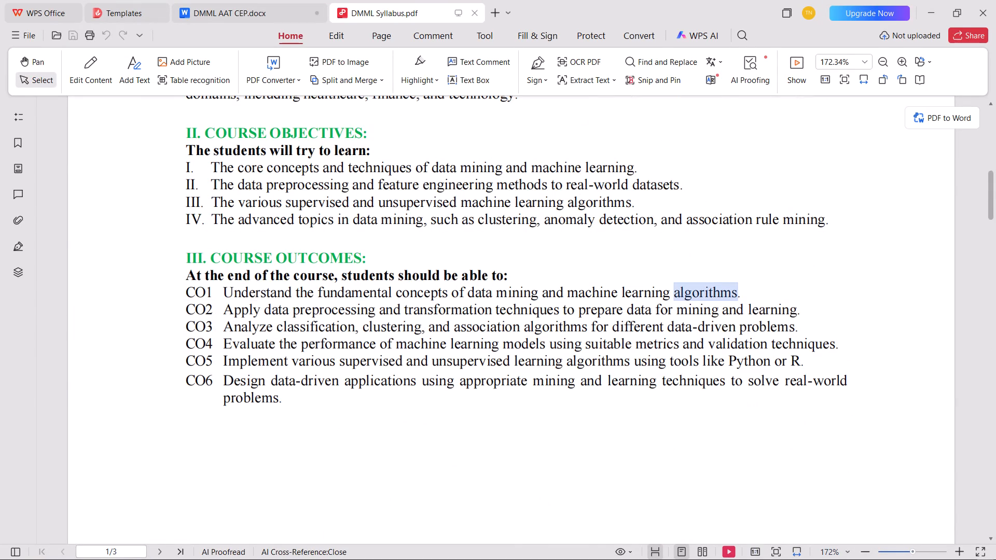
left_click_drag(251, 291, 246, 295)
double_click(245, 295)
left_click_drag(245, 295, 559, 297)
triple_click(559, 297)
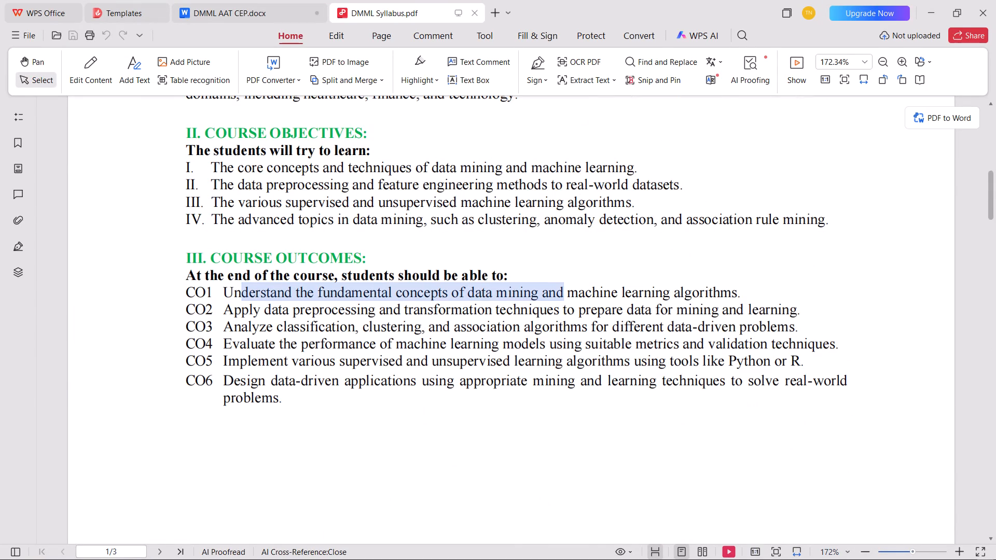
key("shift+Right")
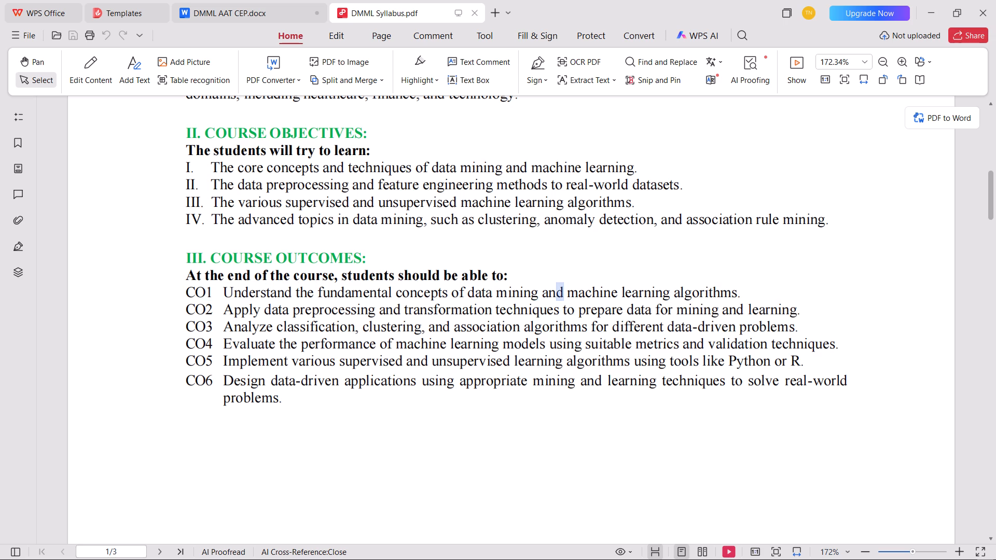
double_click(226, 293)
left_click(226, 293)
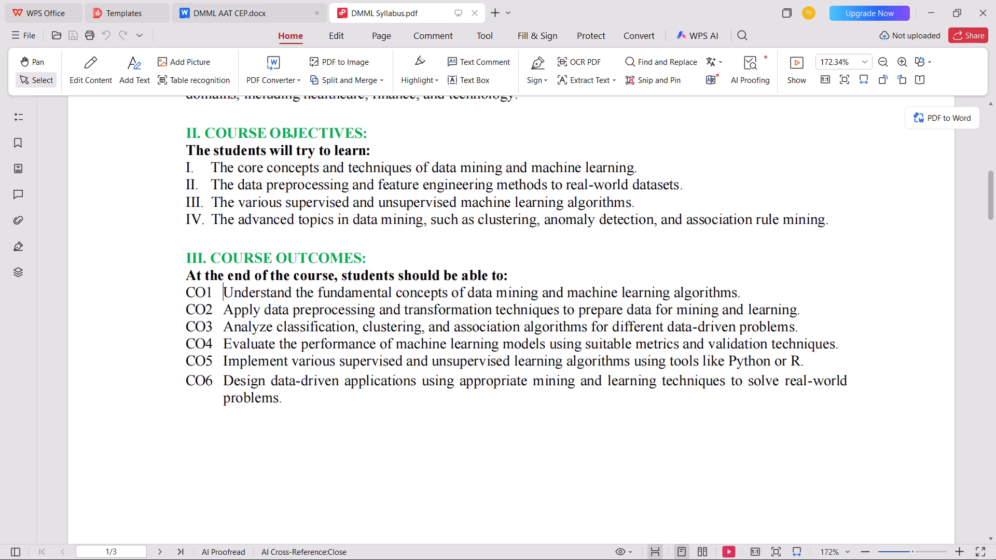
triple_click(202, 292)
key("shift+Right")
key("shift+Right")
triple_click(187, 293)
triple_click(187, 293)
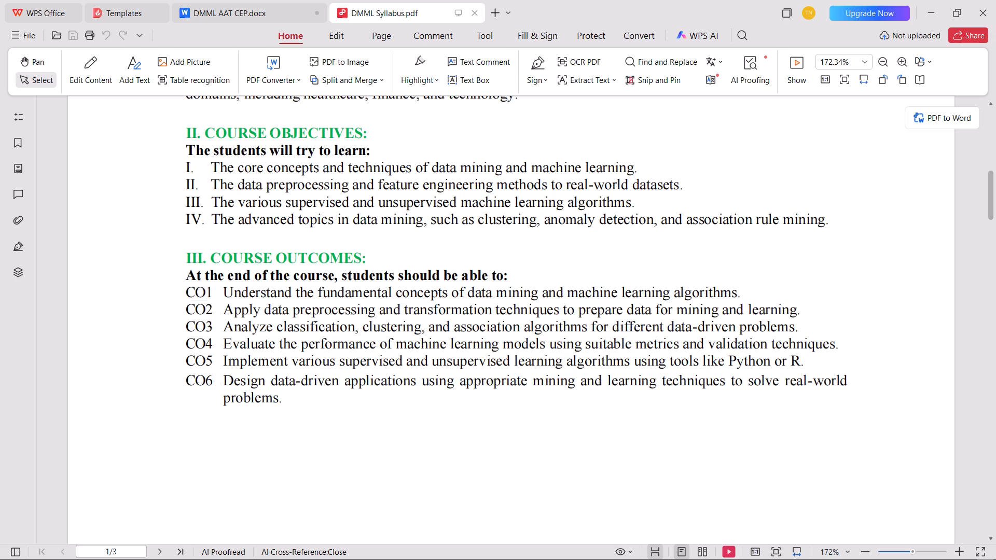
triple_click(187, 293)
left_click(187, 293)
Copy the syllabus's CO1 statement "Understand the fundamental concepts of data mining and machine learning algorithms." over the CO 1 outcome in the DMML report.
left_click_drag(222, 296, 740, 307)
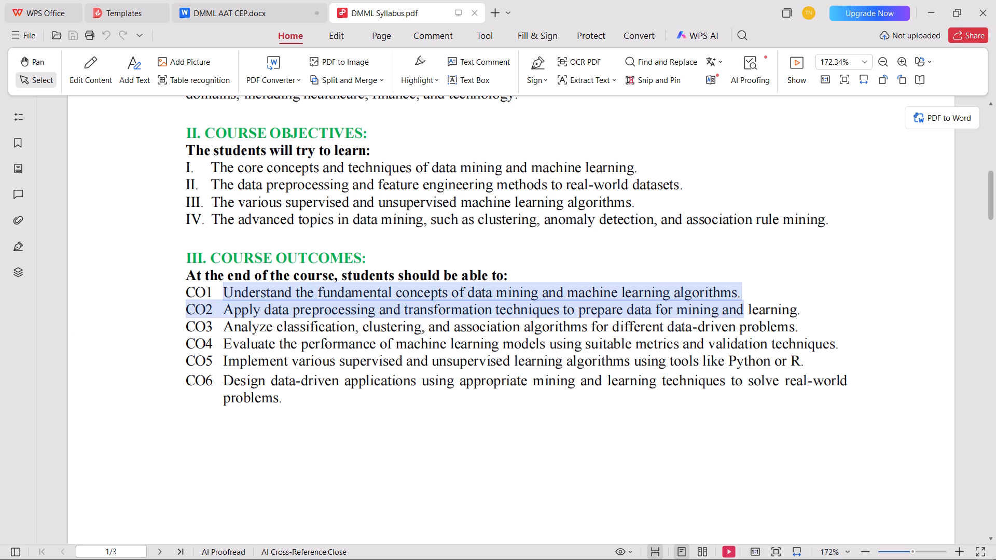
left_click_drag(740, 307, 744, 291)
key("alt+Tab")
key("alt+Tab")
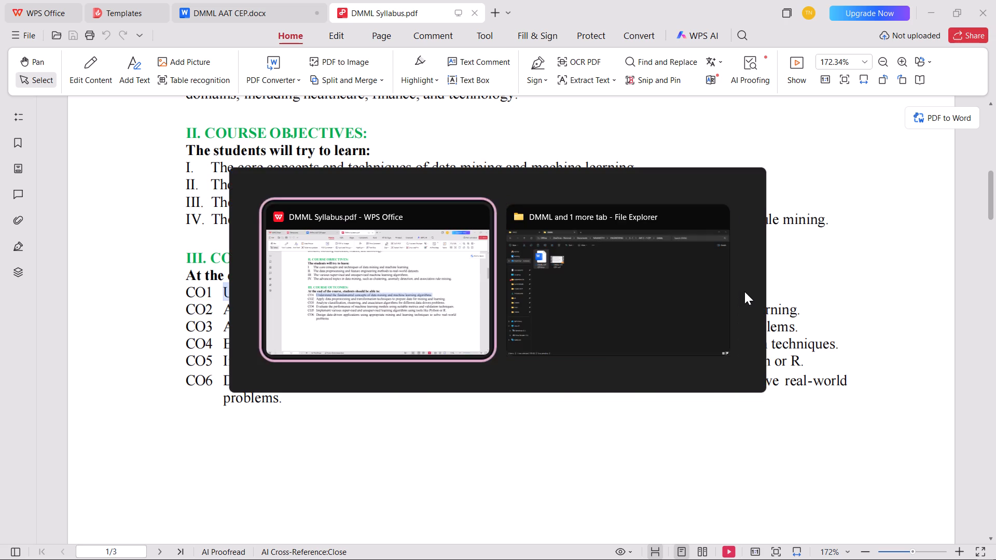
key("ctrl+c")
key("ctrl+Tab")
scroll(361, 275, "up", 4)
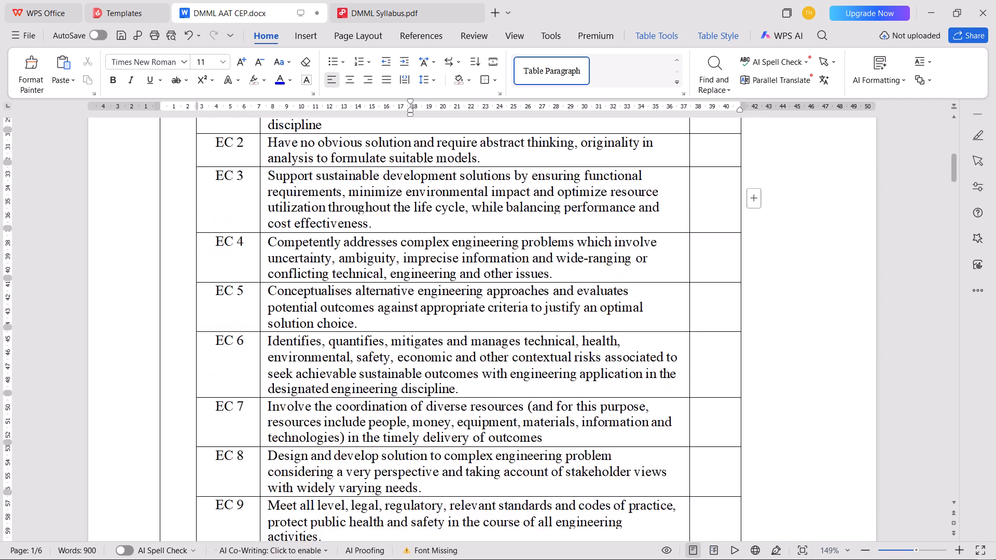
scroll(361, 275, "up", 2)
scroll(369, 270, "down", 20)
scroll(369, 270, "down", 3)
scroll(358, 296, "up", 1)
scroll(356, 301, "down", 9)
triple_click(317, 181)
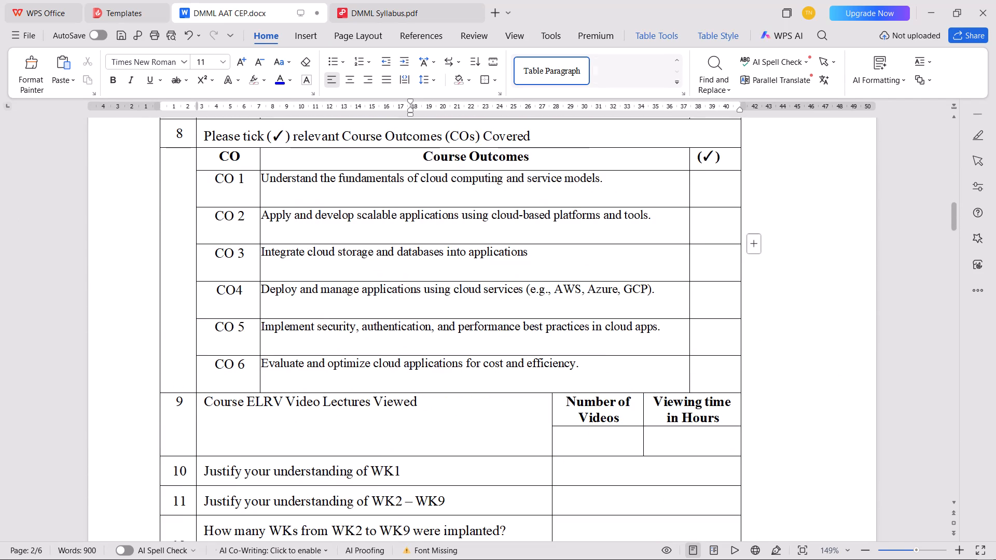
key("ctrl+v")
key("BackSpace")
key("alt+Tab")
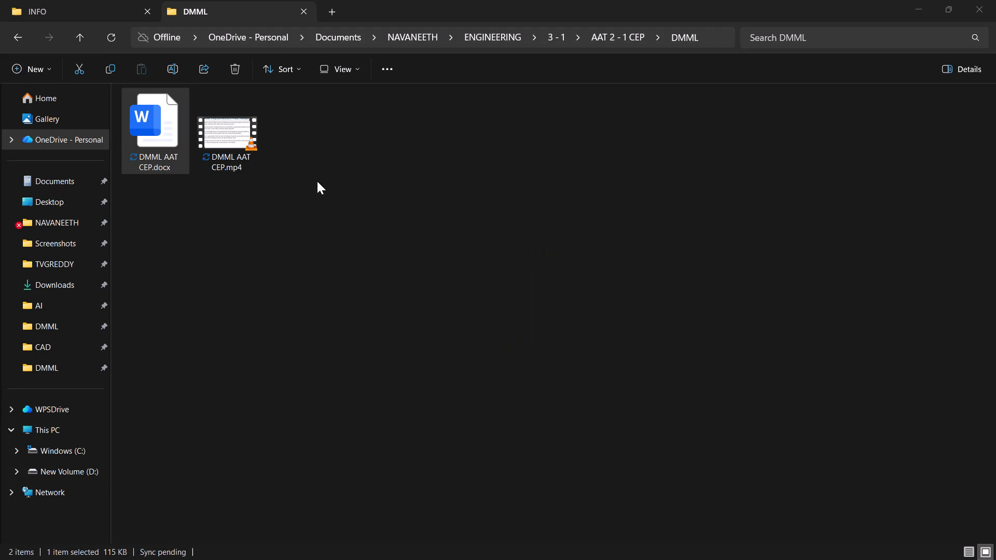
Copy the syllabus's CO2 statement "Apply data preprocessing and transformation techniques to prepare data for mining and learning" over the report's CO 2 outcome.
key("alt+Tab")
key("ctrl+Tab")
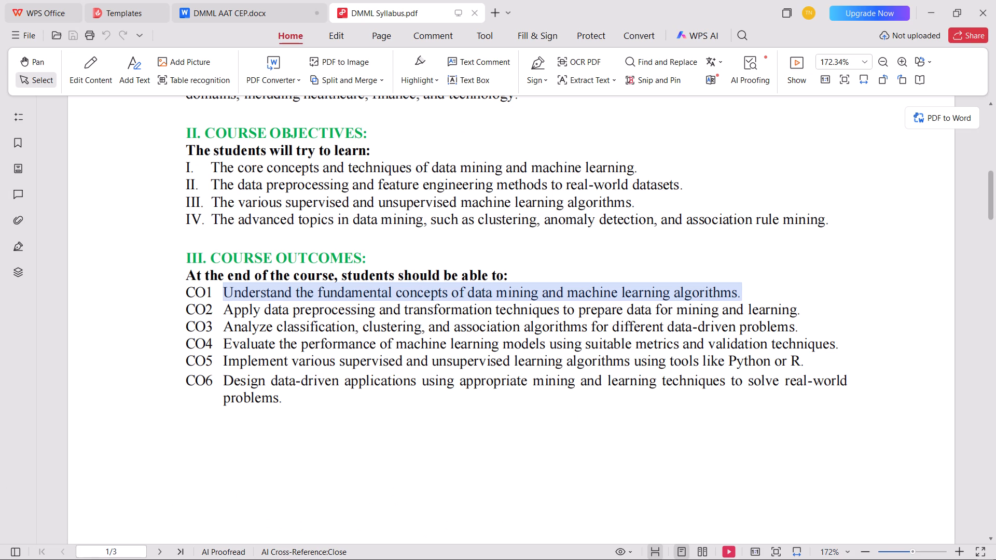
left_click_drag(224, 312, 848, 314)
key("ctrl+c")
key("ctrl+Tab")
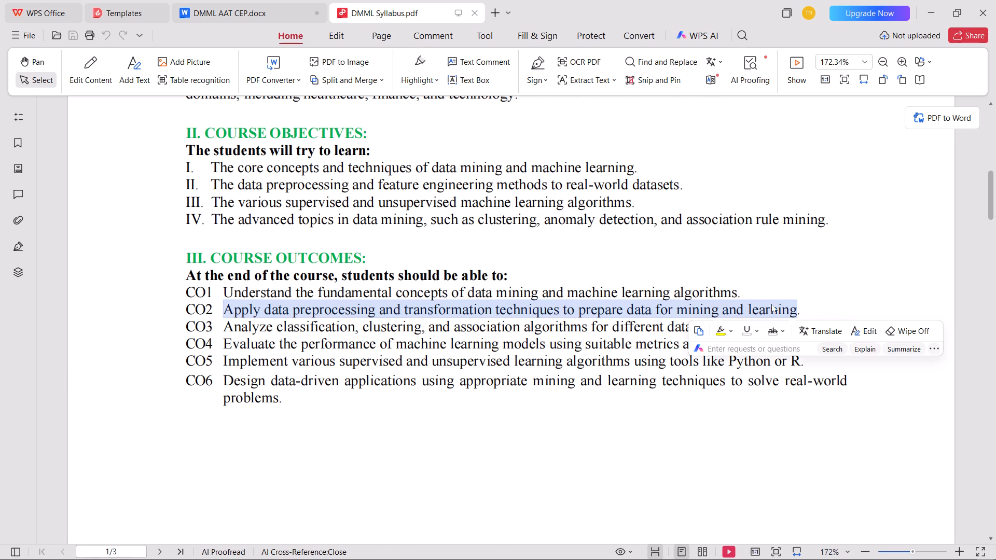
triple_click(340, 220)
key("ctrl+v")
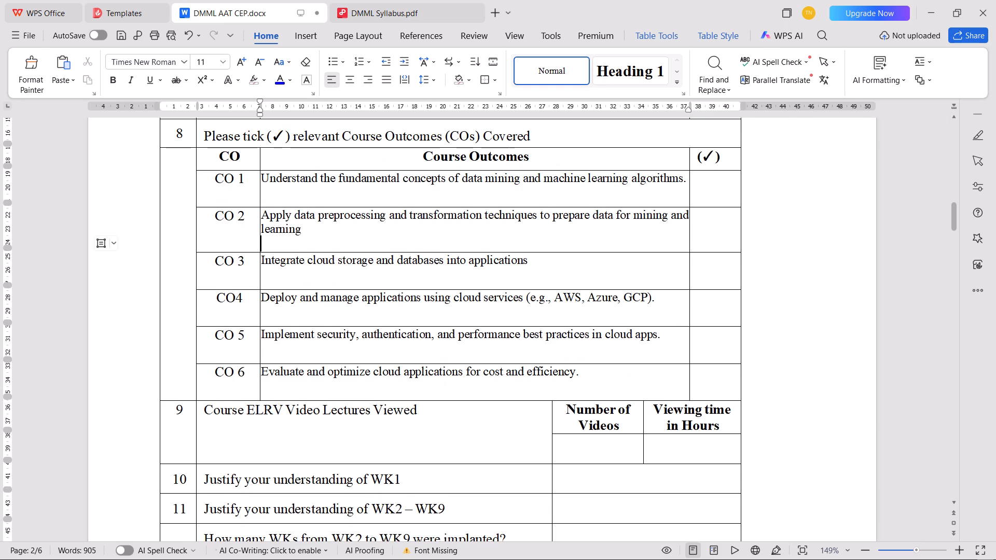
key("BackSpace")
Copy the syllabus's CO3 statement "Analyze classification, clustering, and association algorithms for different data-driven problems." over the report's CO 3 outcome, ending with a period.
key("ctrl+Tab")
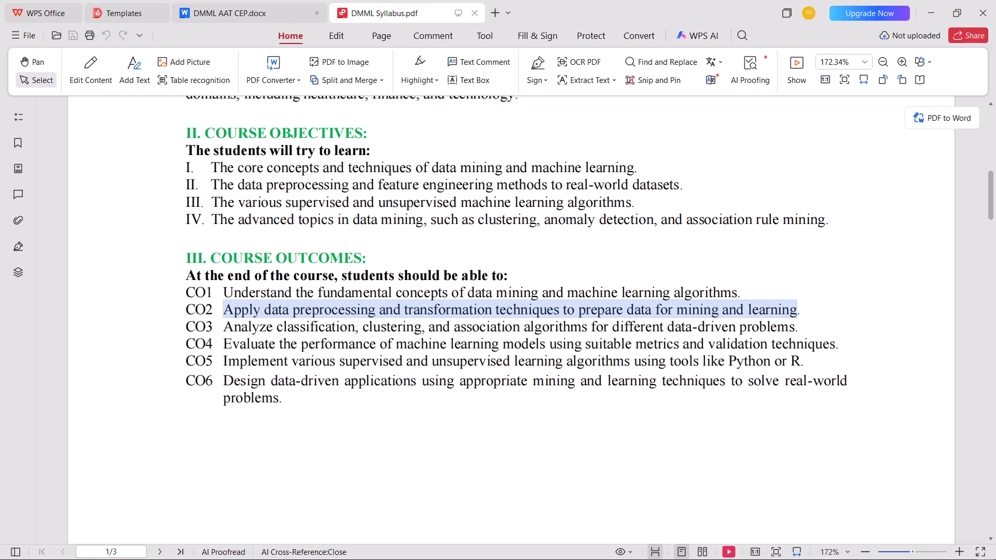
left_click_drag(226, 328, 800, 335)
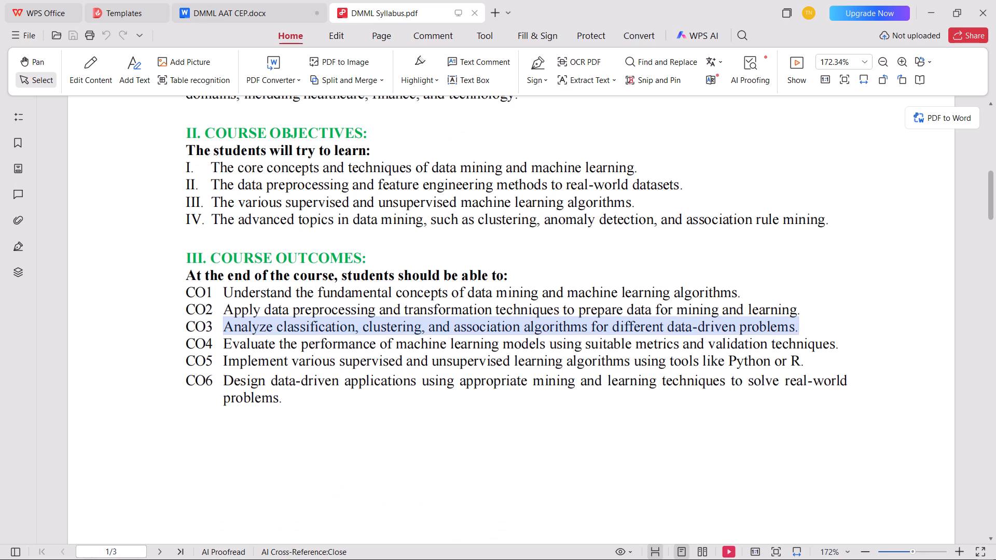
left_click_drag(800, 335, 800, 325)
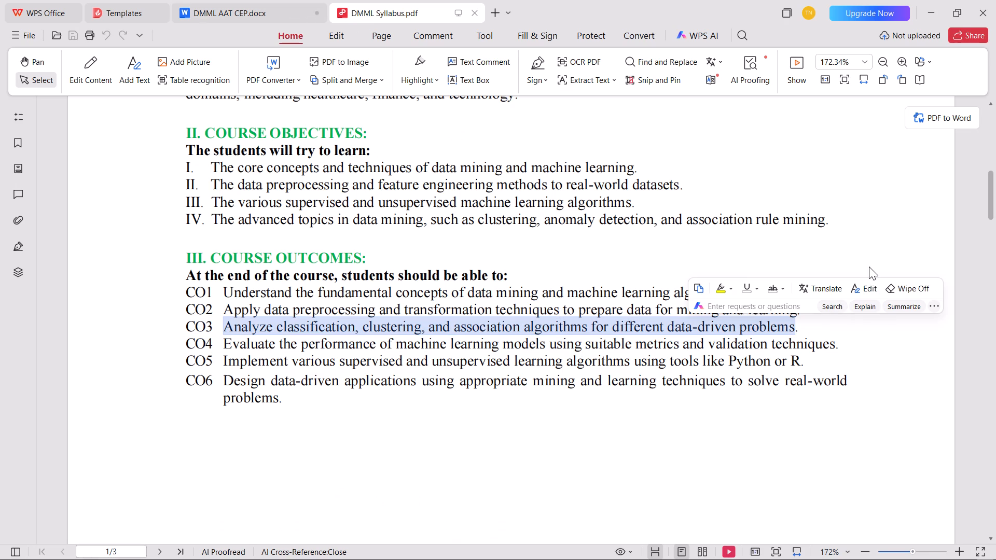
key("ctrl+c")
key("ctrl+Tab")
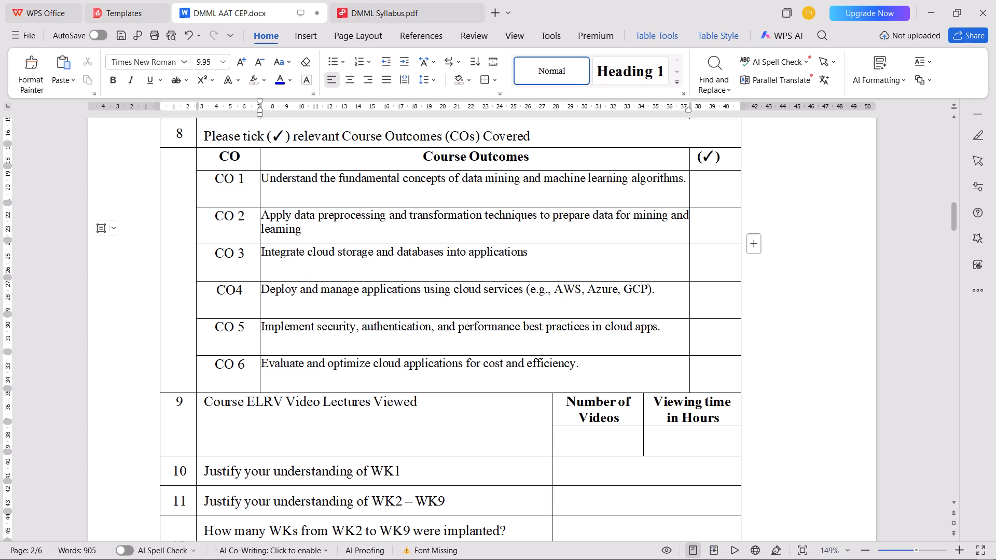
double_click(312, 273)
left_click(311, 266)
key("ctrl+v")
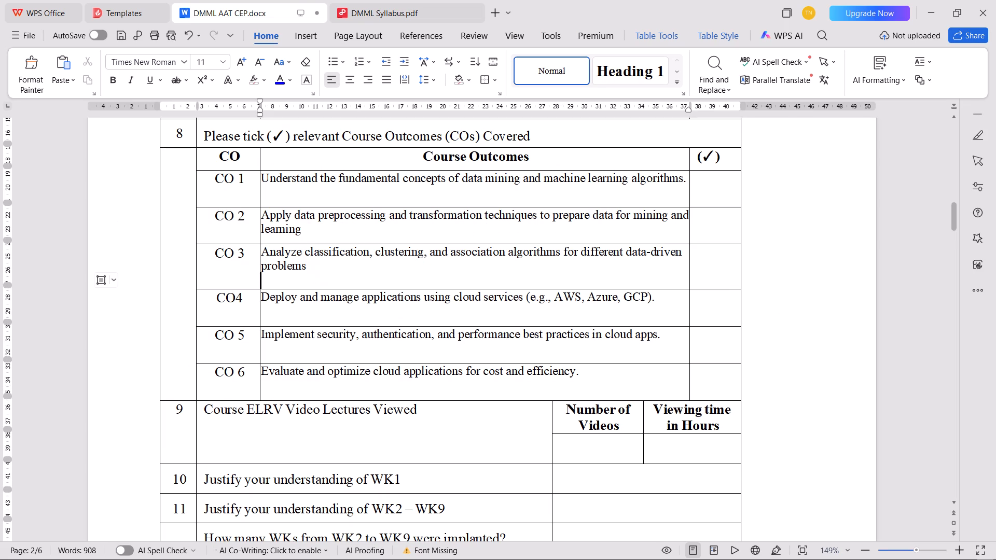
key("BackSpace")
key("period")
Copy the syllabus's CO4 statement "Evaluate the performance of machine learning models using suitable metrics and validation techniques." over the report's CO4 outcome.
key("Tab")
key("Tab")
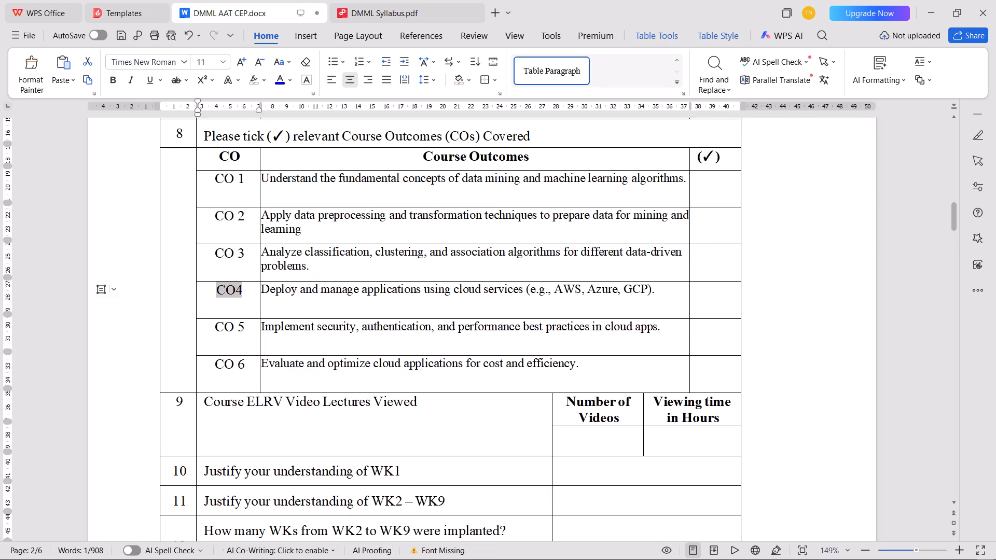
key("Tab")
key("ctrl+Tab")
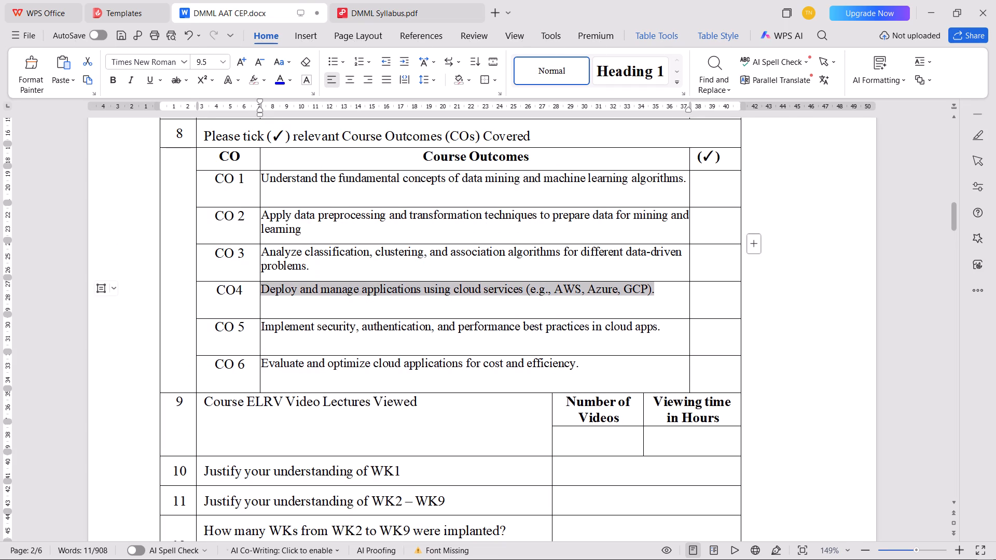
left_click_drag(224, 344, 904, 328)
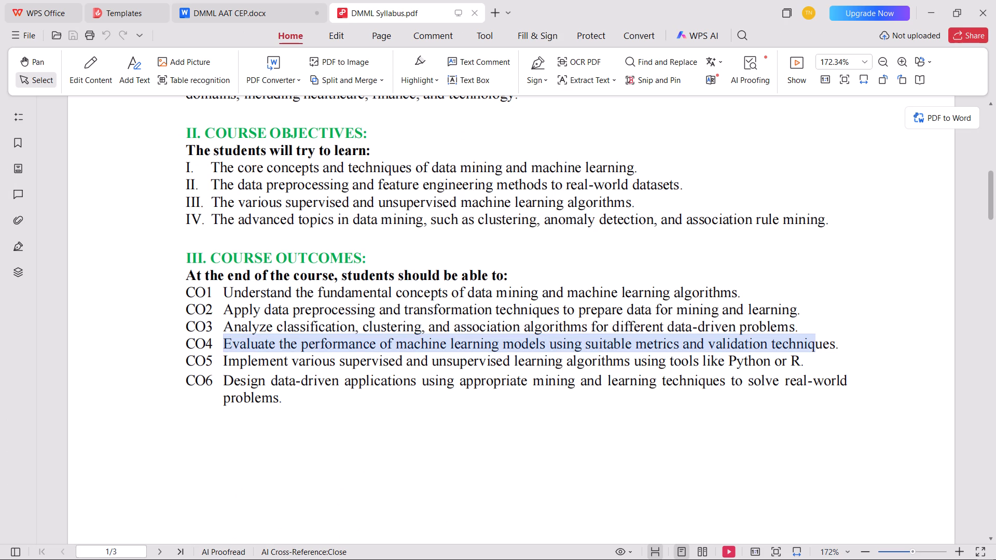
left_click_drag(904, 328, 839, 349)
key("ctrl+c")
key("ctrl+Tab")
key("ctrl+v")
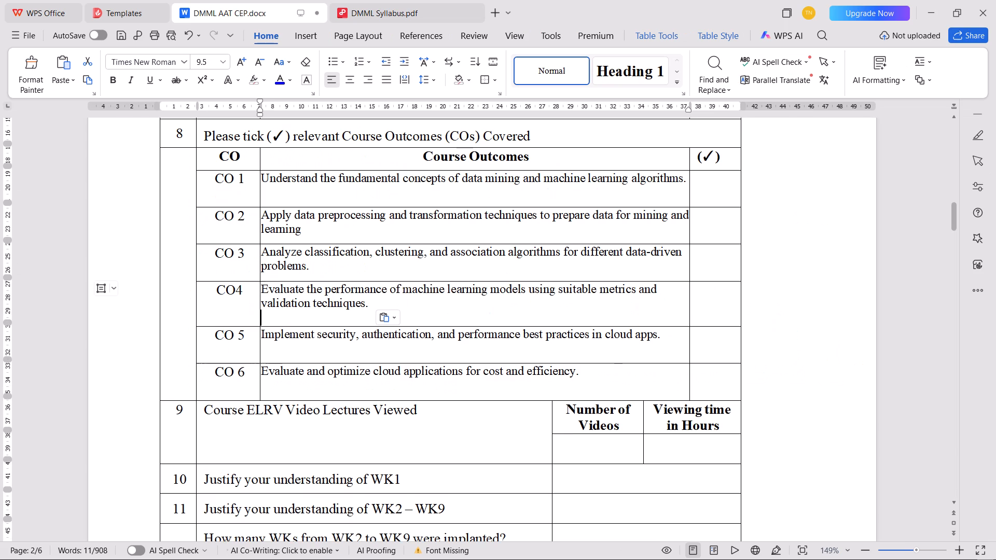
key("BackSpace")
Copy the syllabus's CO5 statement "Implement various supervised and unsupervised learning algorithms using tools like Python or R." over the report's CO 5 outcome.
key("ctrl+Tab")
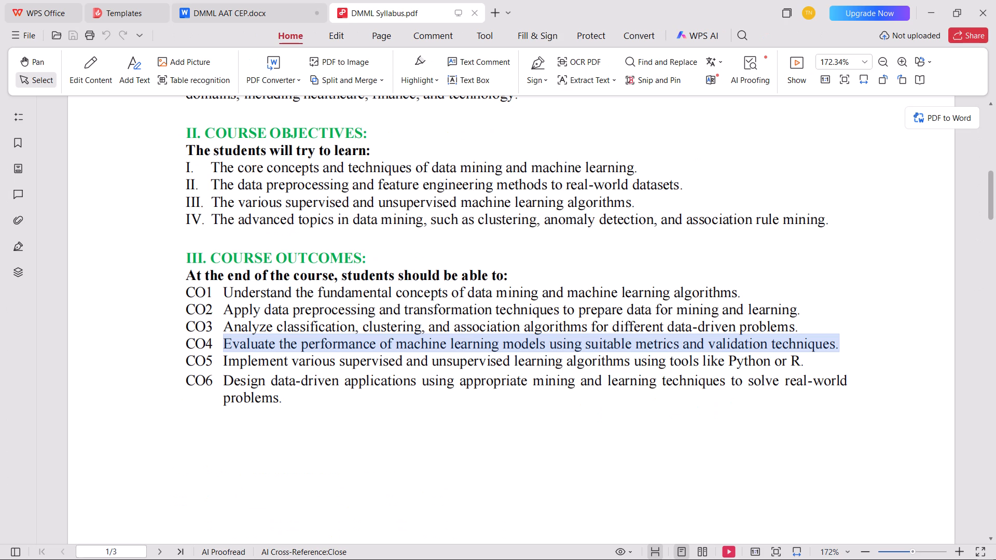
left_click_drag(224, 369, 803, 364)
key("ctrl+c")
key("ctrl+Tab")
triple_click(283, 333)
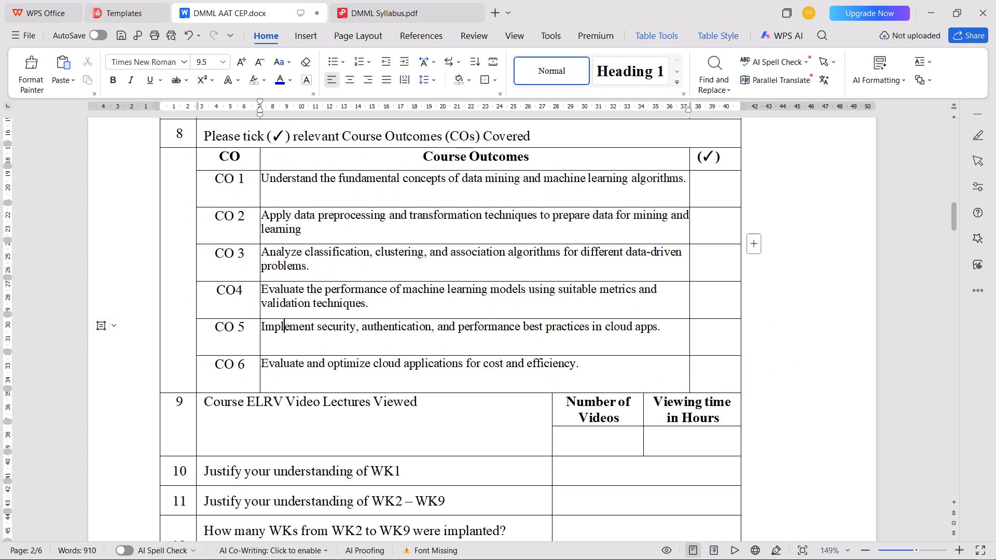
key("ctrl+v")
key("BackSpace")
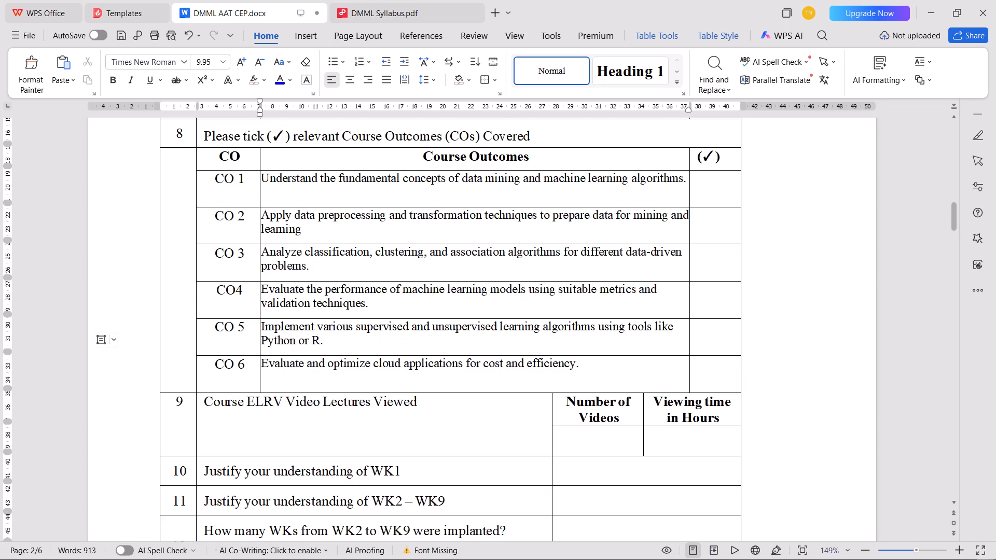
Replace the report's CO 6 outcome with the syllabus's "Design data-driven applications using appropriate mining and learning techniques to solve real-world problems.", without a line break.
key("ctrl+Tab")
left_click_drag(229, 381, 311, 401)
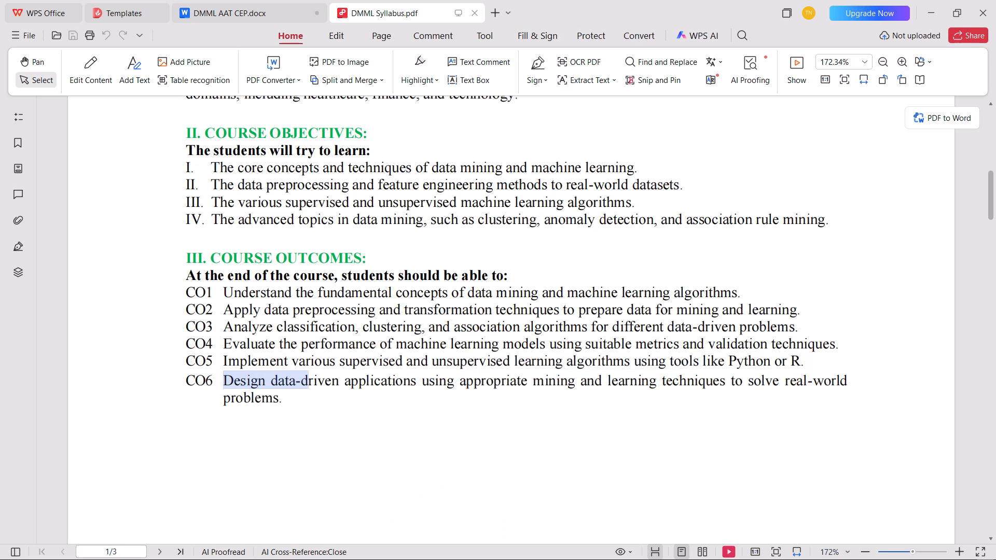
left_click_drag(311, 401, 288, 404)
key("ctrl+c")
key("ctrl+Tab")
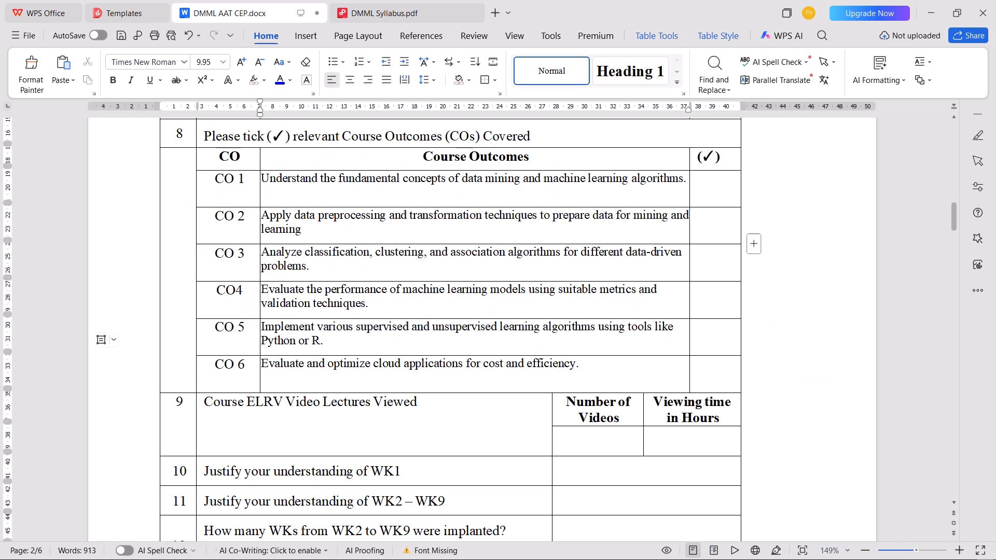
triple_click(276, 371)
key("ctrl+v")
key("BackSpace")
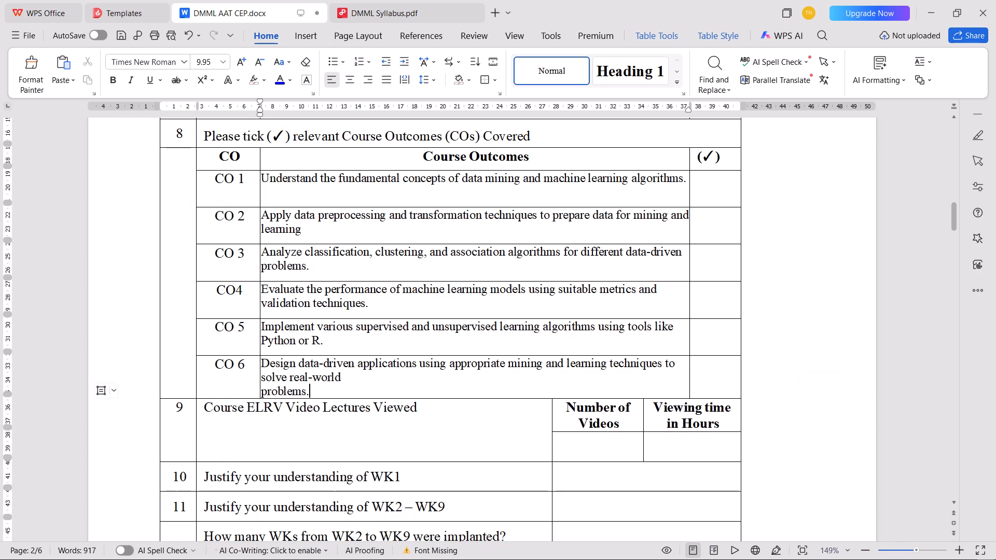
key("ctrl+Left")
key("ctrl+Left")
key("BackSpace")
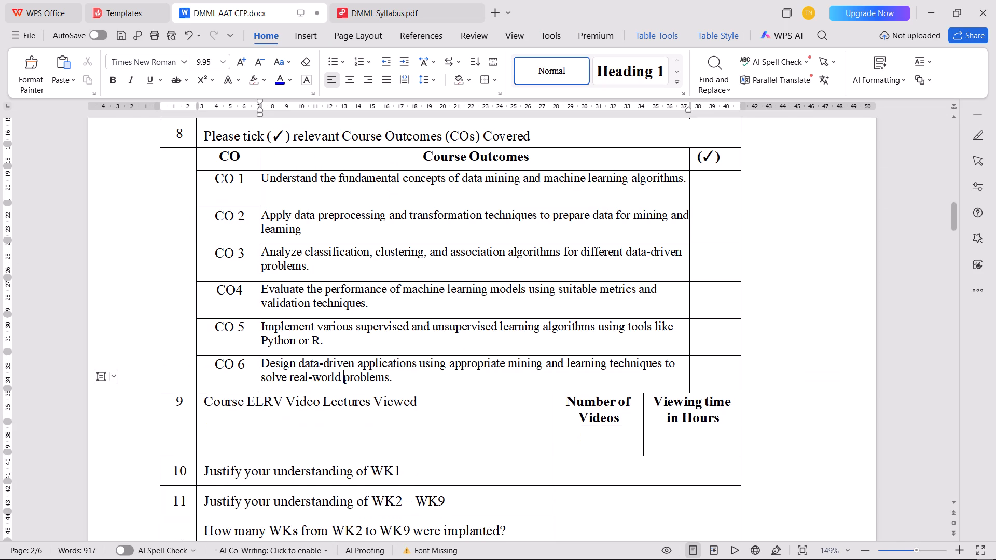
Look over the updated course outcomes table and save the DMML report.
scroll(365, 310, "down", 12)
scroll(377, 306, "up", 10)
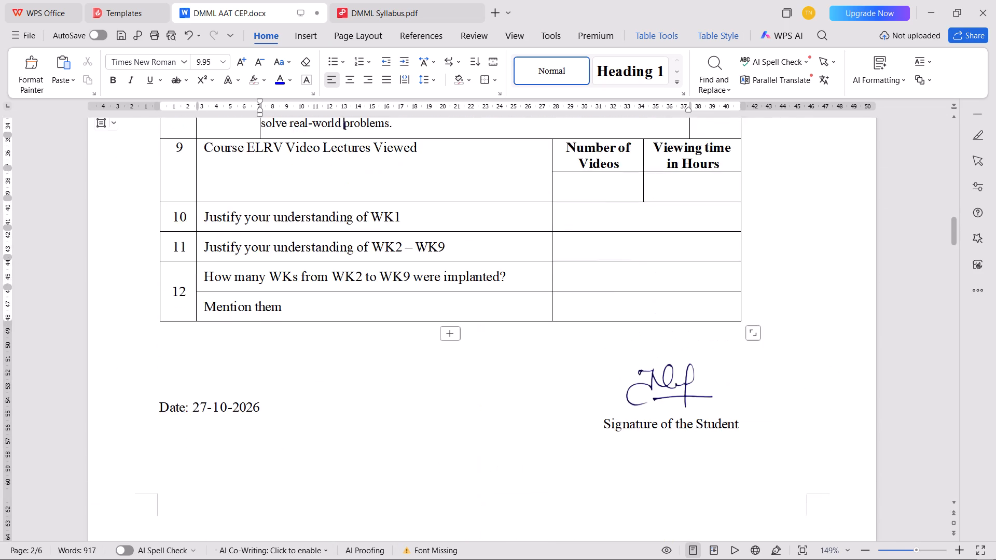
scroll(377, 307, "up", 11)
key("ctrl+s")
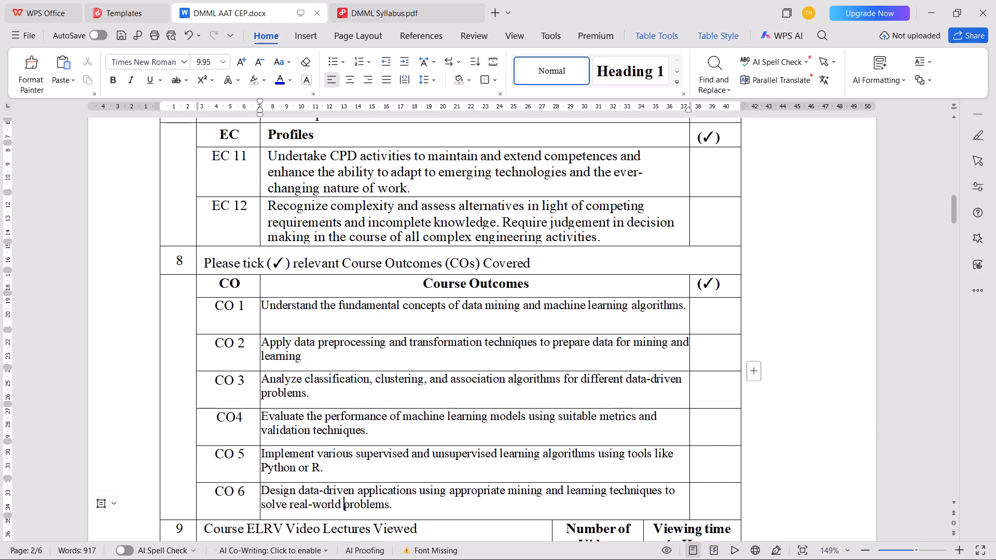
Switch to Chrome and copy the ACSD19 project title "Fraudulent Transaction Detection" from the AAT-II assignment questions.
key("alt+Tab")
key("alt+Tab")
key("ctrl+super+Right")
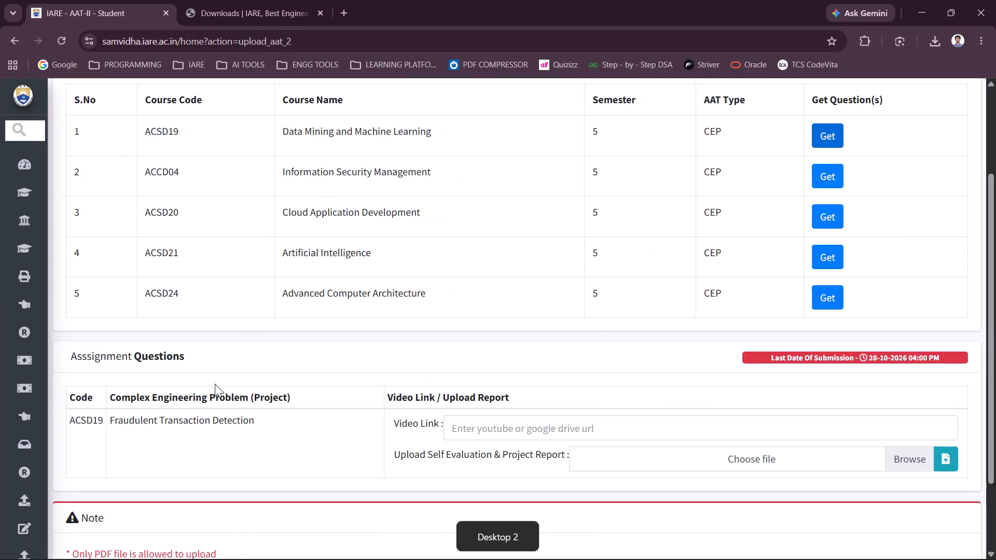
triple_click(165, 419)
key("ctrl+c")
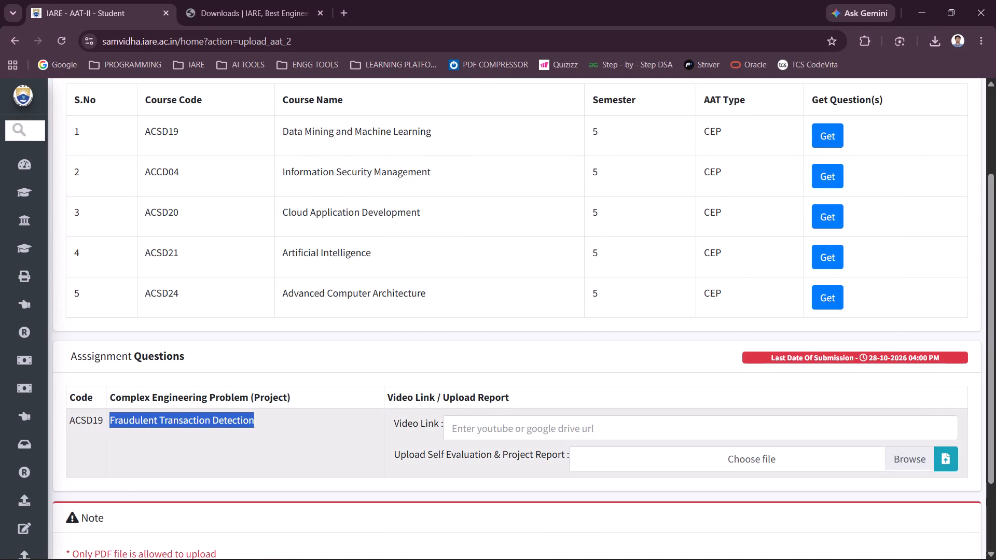
In the DMML report's certificate, paste "Fraudulent Transaction Detection" in place of the project title "Event-driven serverless architecture with guaranteed delivery".
key("ctrl+super+Left")
scroll(199, 409, "up", 1)
scroll(203, 409, "down", 12)
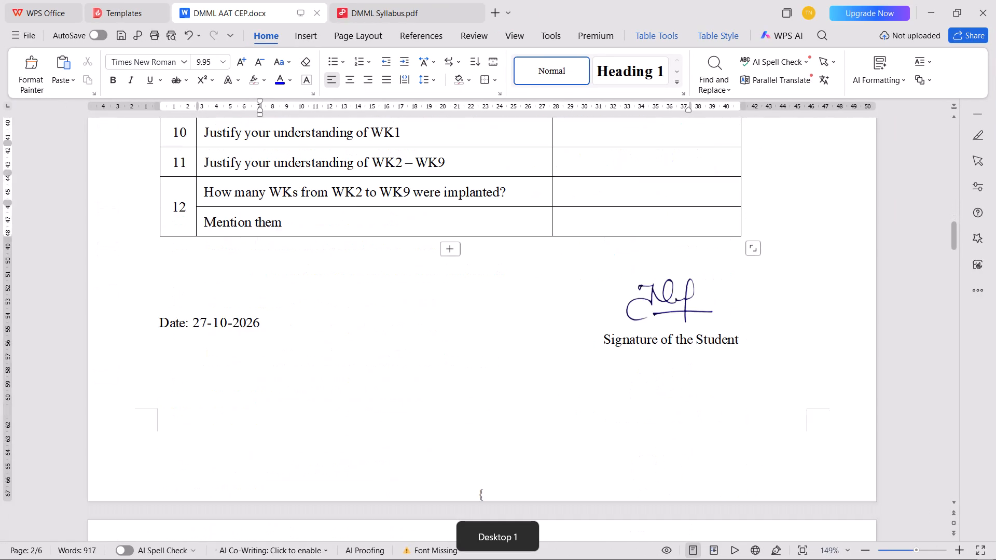
scroll(316, 392, "down", 13)
scroll(324, 322, "down", 7)
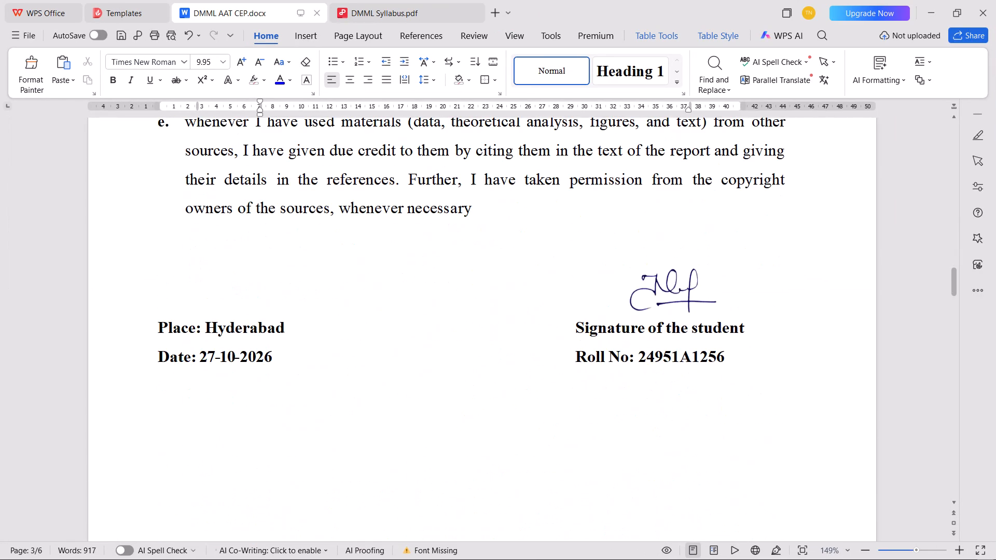
scroll(326, 318, "down", 12)
scroll(331, 324, "up", 1)
scroll(334, 315, "down", 4)
scroll(334, 315, "up", 1)
scroll(334, 315, "down", 11)
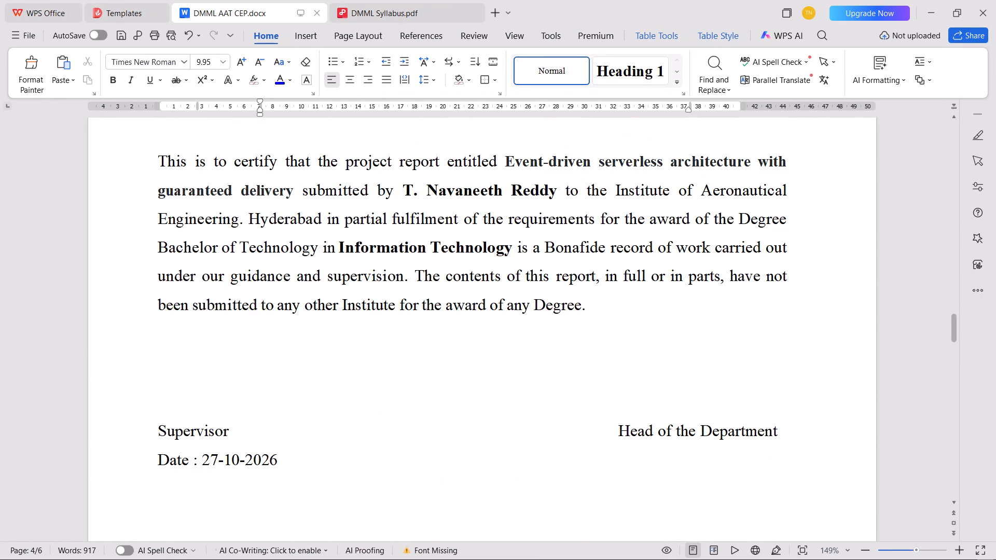
left_click_drag(515, 162, 285, 188)
key("BackSpace")
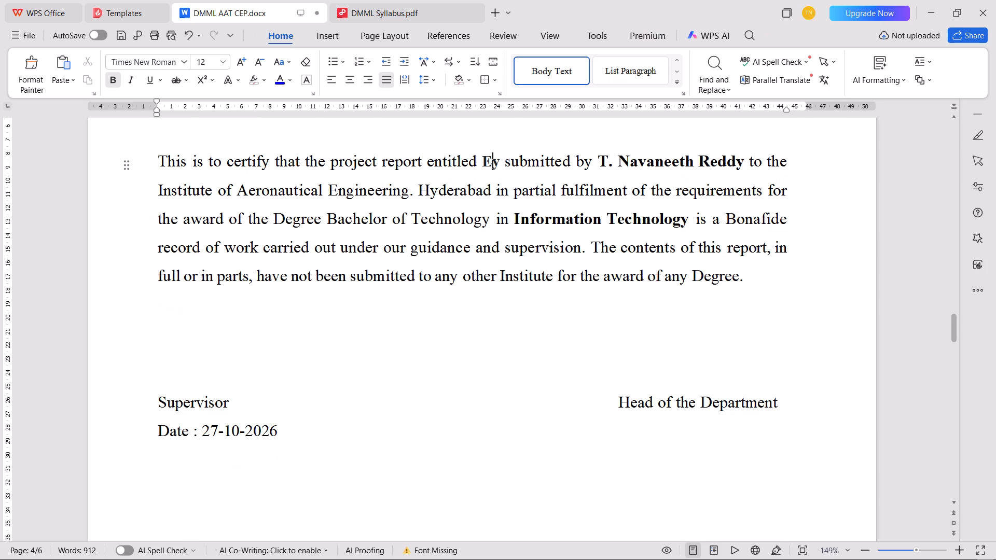
key("shift+c")
key("BackSpace")
key("ctrl+v")
Format the pasted title "Fraudulent Transaction Detection" in the certificate as bold Times New Roman.
key("ctrl+shift+Left")
key("ctrl+shift+Left")
key("ctrl+shift+Left")
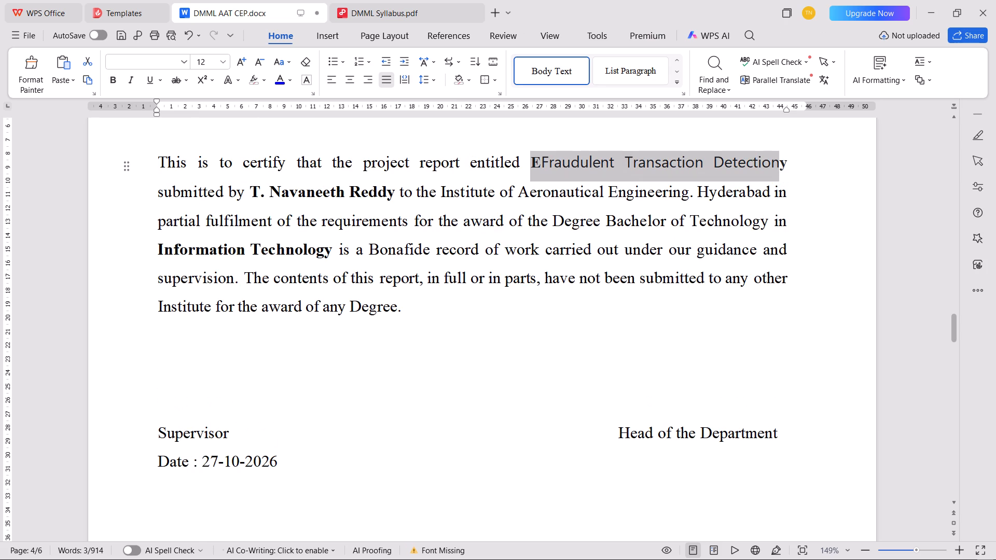
key("shift+Right")
key("ctrl+b")
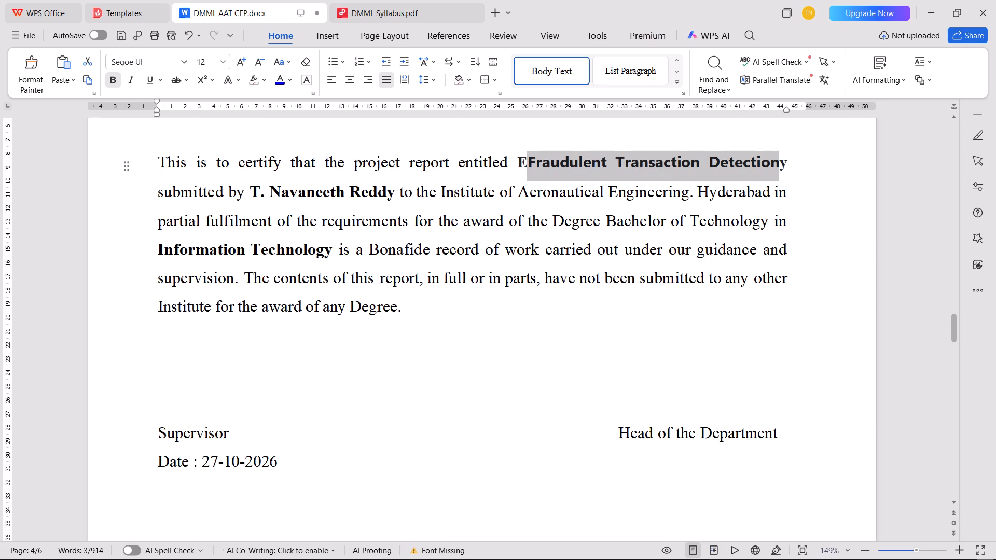
left_click(181, 62)
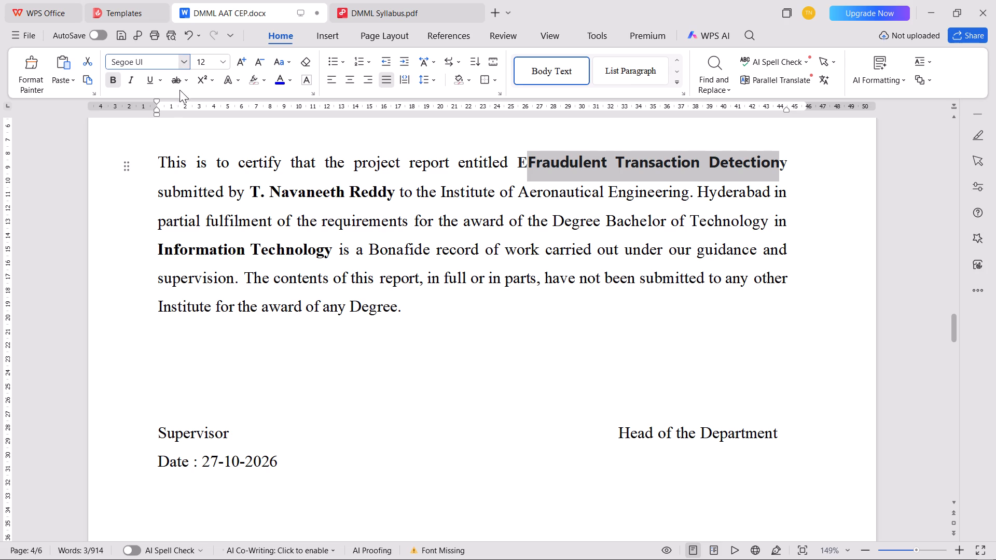
left_click(162, 127)
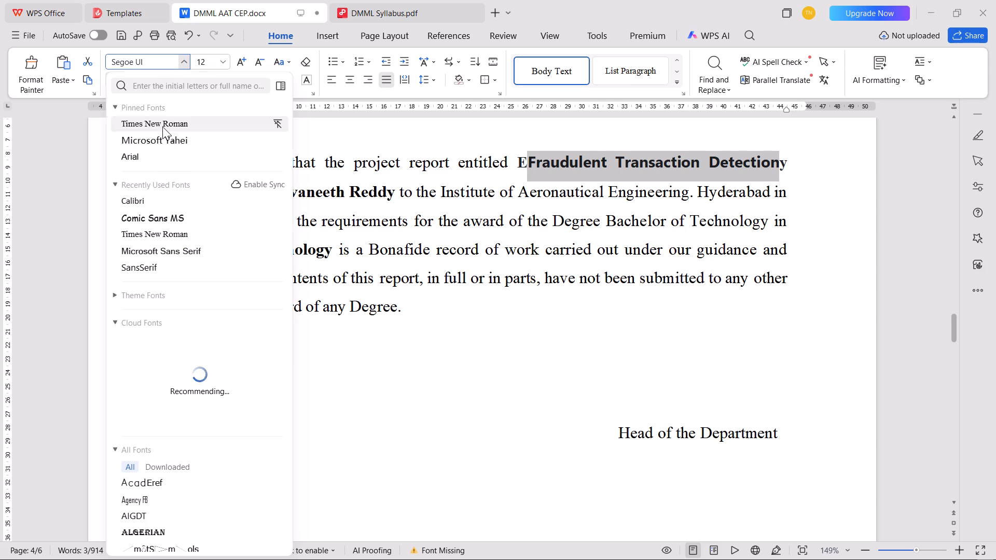
Delete the leftover letters "E" before and "y" after the "Fraudulent Transaction Detection" title in the certificate.
key("Left")
key("BackSpace")
key("Right")
key("Right")
key("Right")
key("Right")
key("Right")
key("Right")
key("Right")
key("Right")
key("Right")
key("Right")
key("Right")
key("Right")
key("Right")
key("Right")
key("Right")
key("Right")
key("Right")
key("Right")
key("Right")
key("Right")
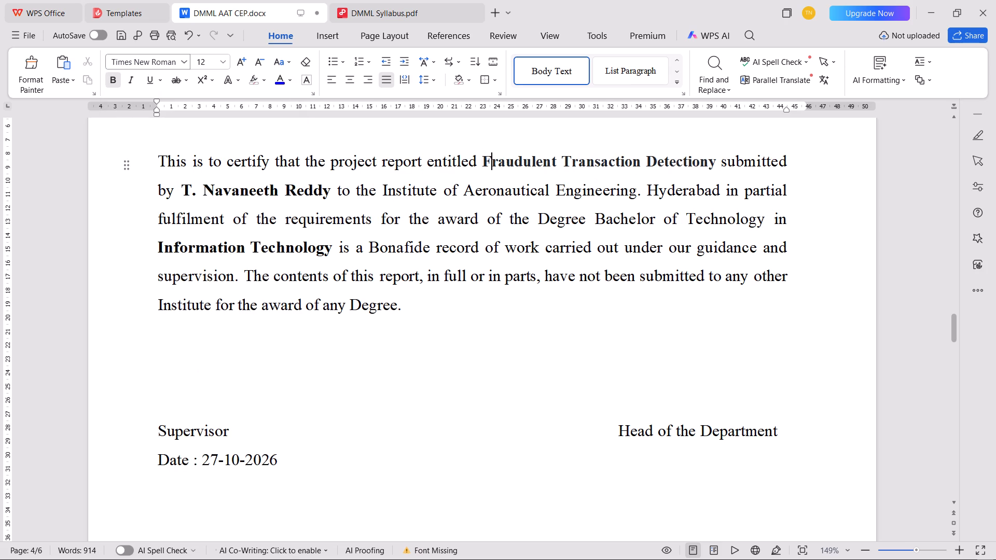
key("Right")
key("Right")
key("BackSpace")
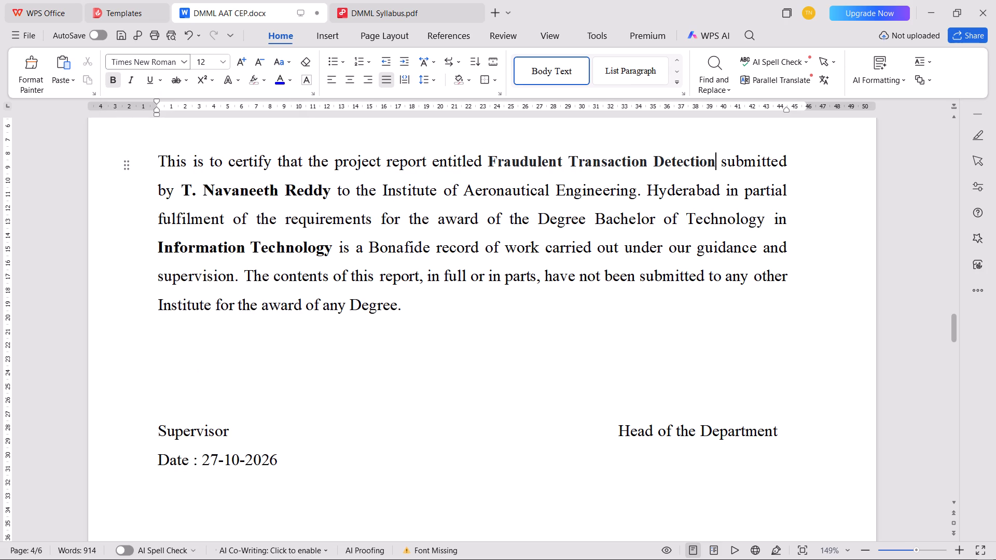
Copy the bold project title "Fraudulent Transaction Detection" from the DMML report's certificate.
key("ctrl+shift+Left")
key("ctrl+shift+Left")
key("ctrl+shift+Left")
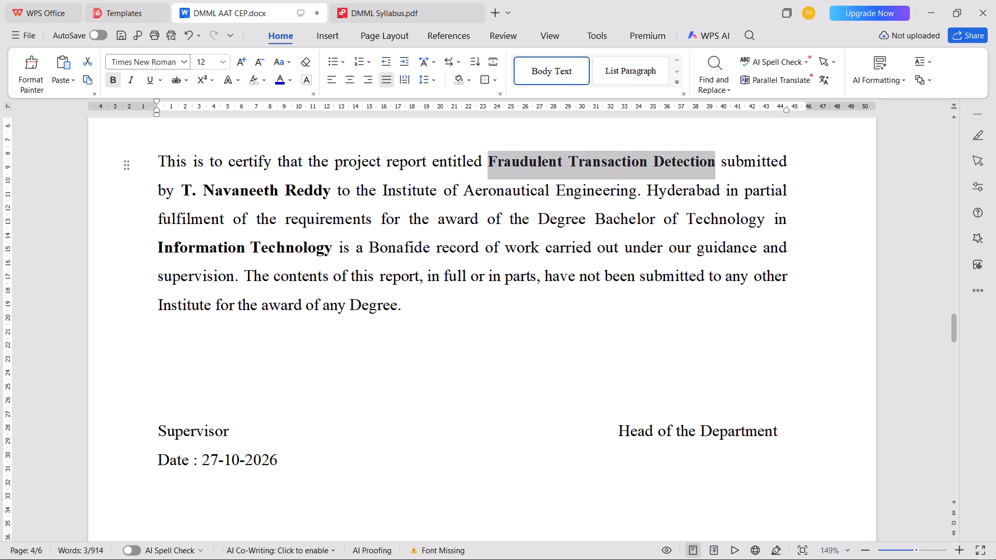
key("ctrl+c")
On the approval page, set the font size of "in Branch Information Technology" to 13.
scroll(189, 148, "down", 8)
scroll(350, 182, "down", 1)
scroll(350, 184, "up", 1)
scroll(350, 187, "down", 5)
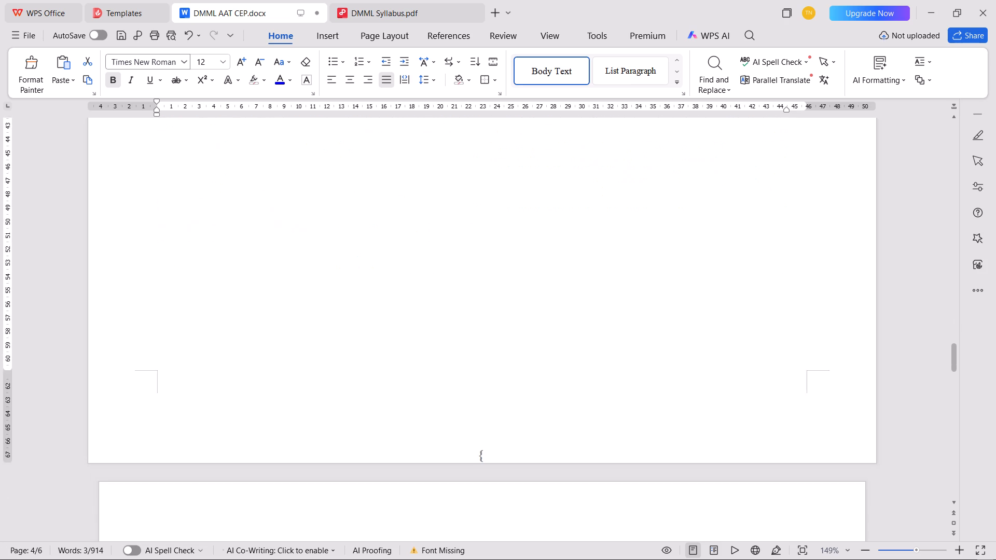
scroll(348, 213, "down", 8)
scroll(349, 215, "up", 1)
scroll(349, 216, "down", 2)
scroll(353, 216, "up", 2)
scroll(353, 216, "down", 12)
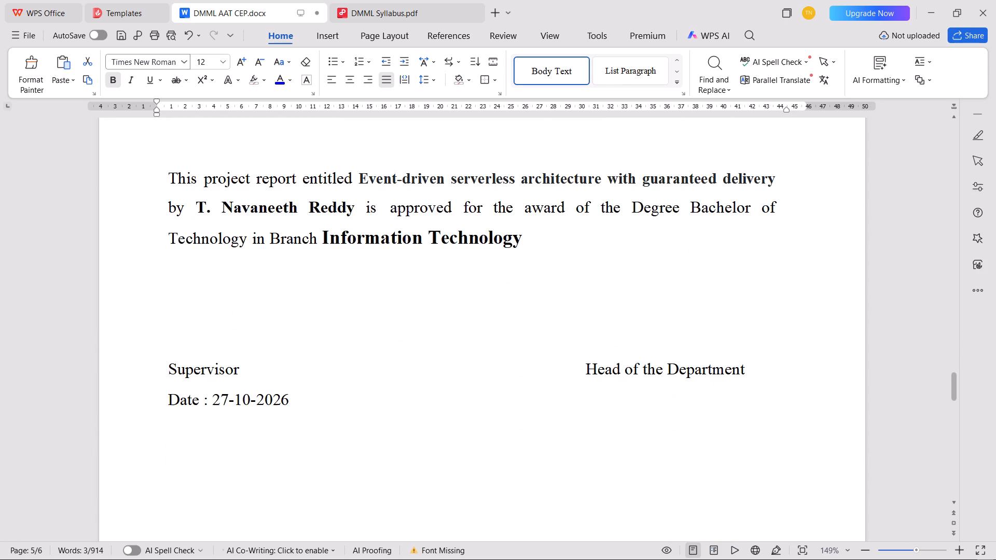
left_click(340, 237)
left_click(237, 243)
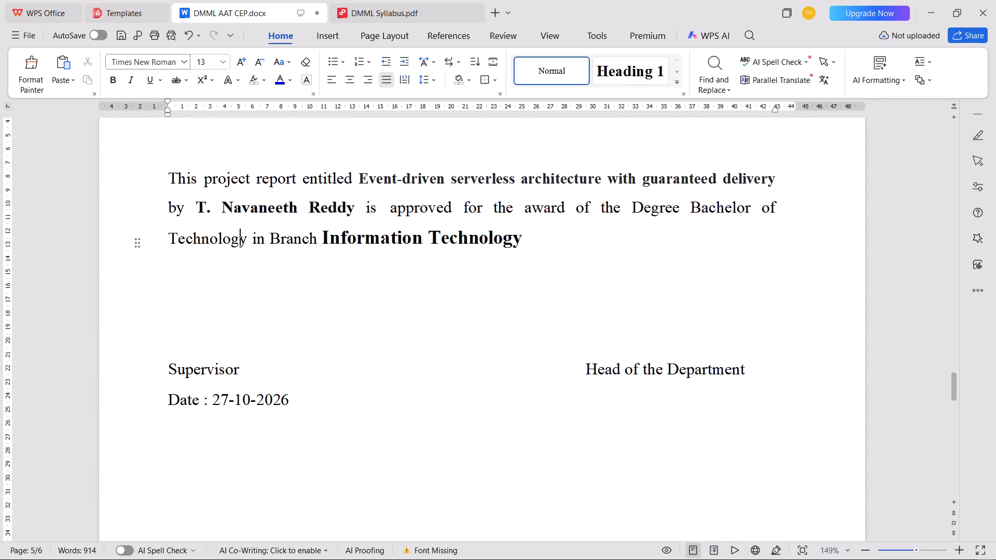
left_click_drag(249, 244, 528, 245)
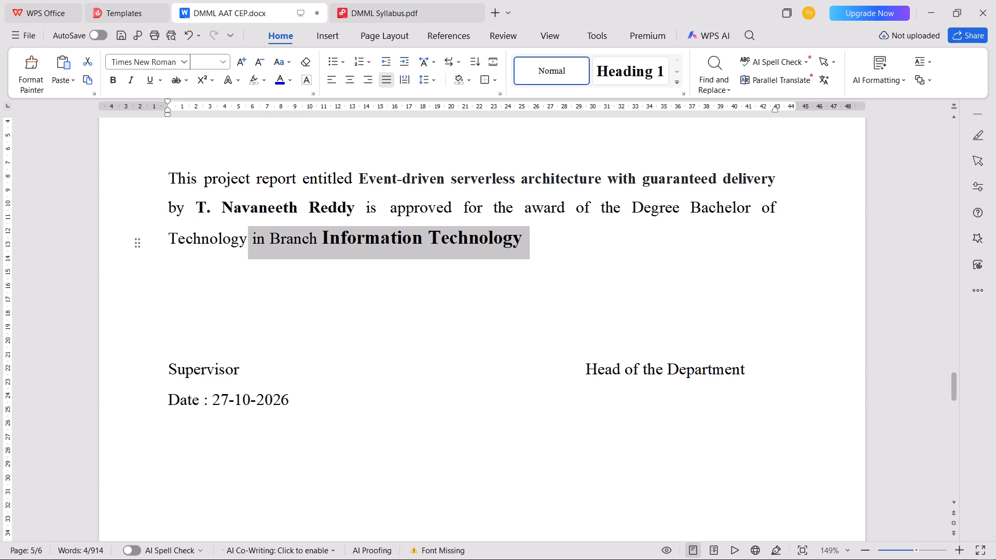
left_click(199, 62)
type("13")
key("Return")
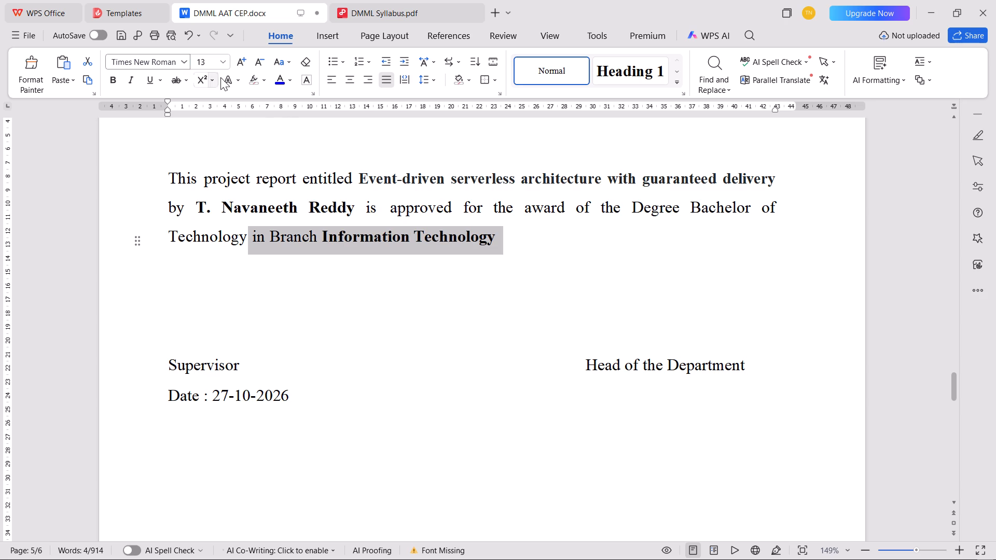
Replace the approval page's title "Event-driven serverless architecture with guaranteed delivery" with the copied "Fraudulent Transaction Detection" and save the report.
left_click_drag(362, 176, 601, 176)
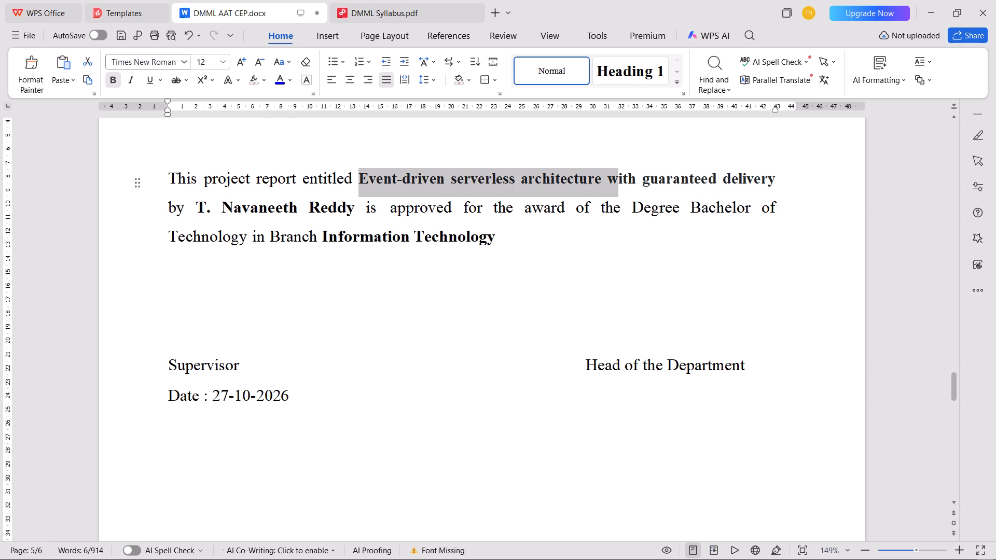
left_click_drag(601, 176, 774, 171)
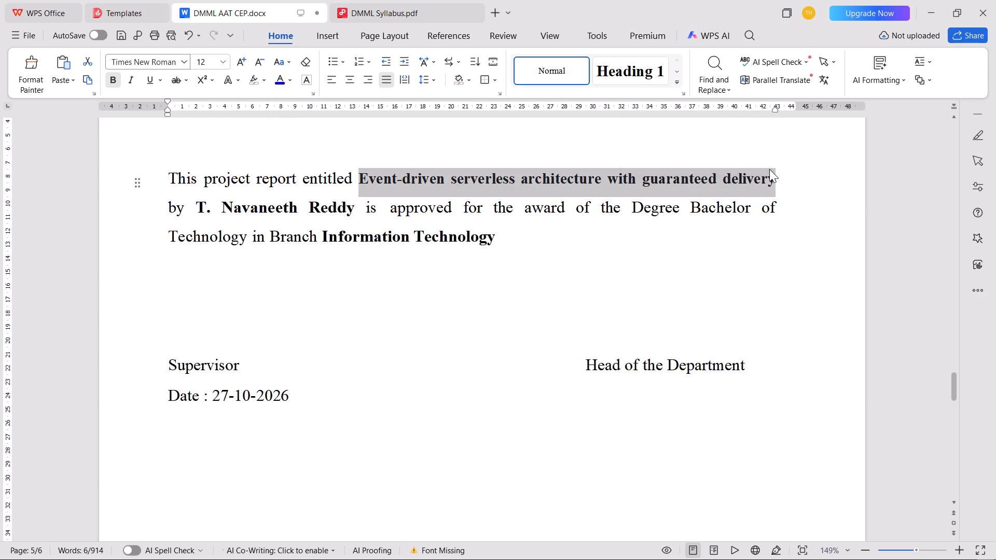
key("ctrl+v")
key("ctrl+s")
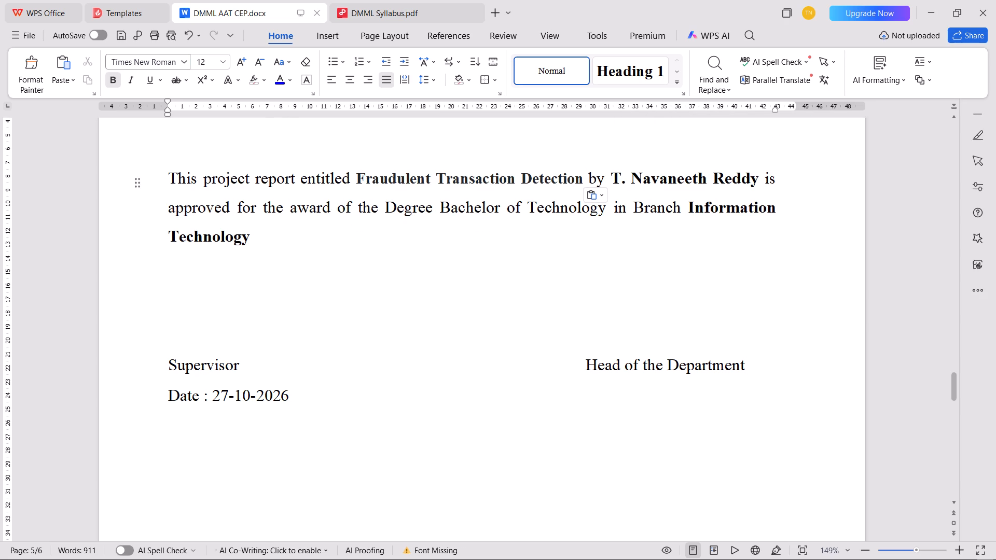
In the acknowledgement, replace the project guide's name with the DMML guide's title and name.
scroll(353, 235, "down", 20)
scroll(350, 244, "up", 1)
scroll(350, 244, "down", 2)
scroll(350, 244, "up", 1)
scroll(350, 244, "down", 17)
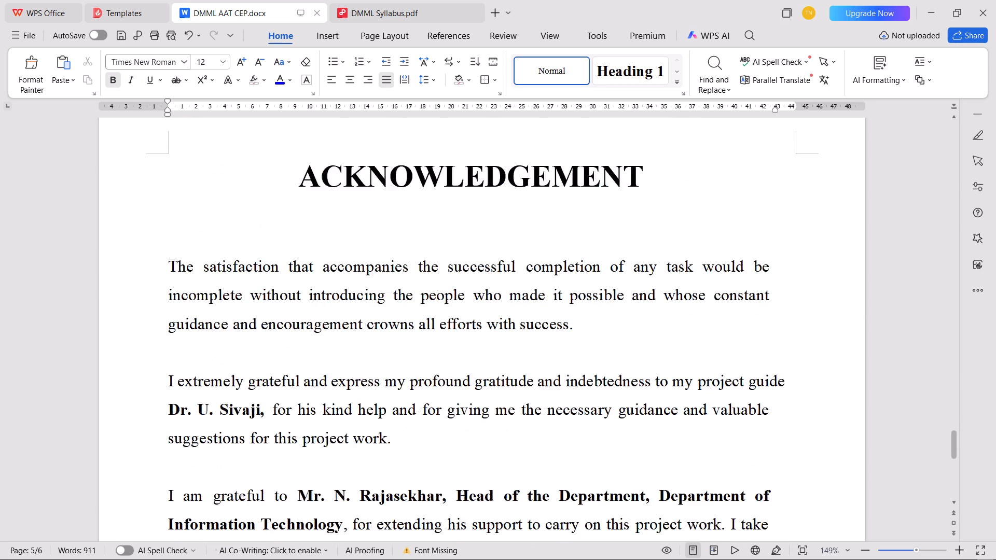
left_click(259, 284)
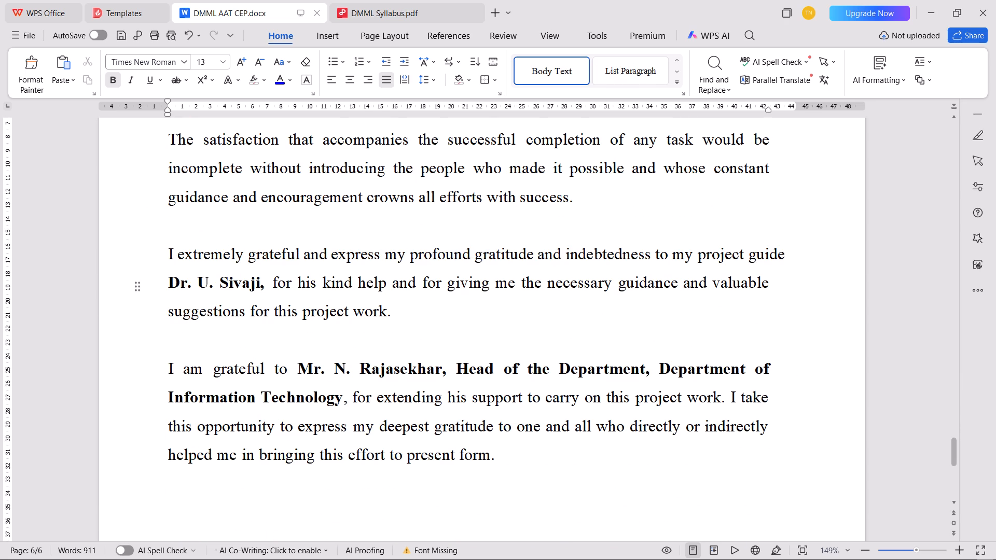
key("ctrl+BackSpace")
key("ctrl+BackSpace")
key("ctrl+BackSpace")
key("BackSpace")
key("BackSpace")
key("BackSpace")
key("BackSpace")
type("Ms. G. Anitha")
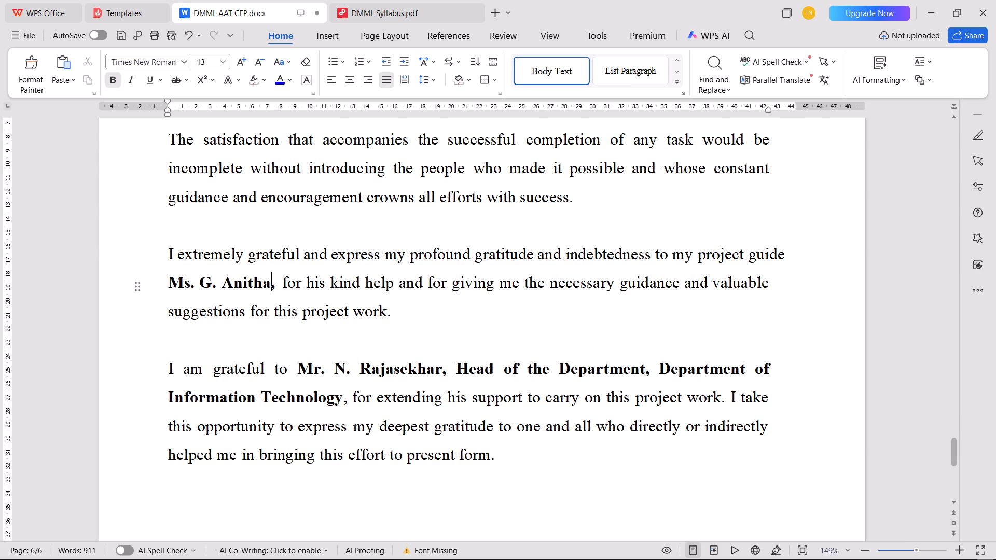
Change "his" to "her" before "kind help" in the acknowledgement's project guide sentence and save the report.
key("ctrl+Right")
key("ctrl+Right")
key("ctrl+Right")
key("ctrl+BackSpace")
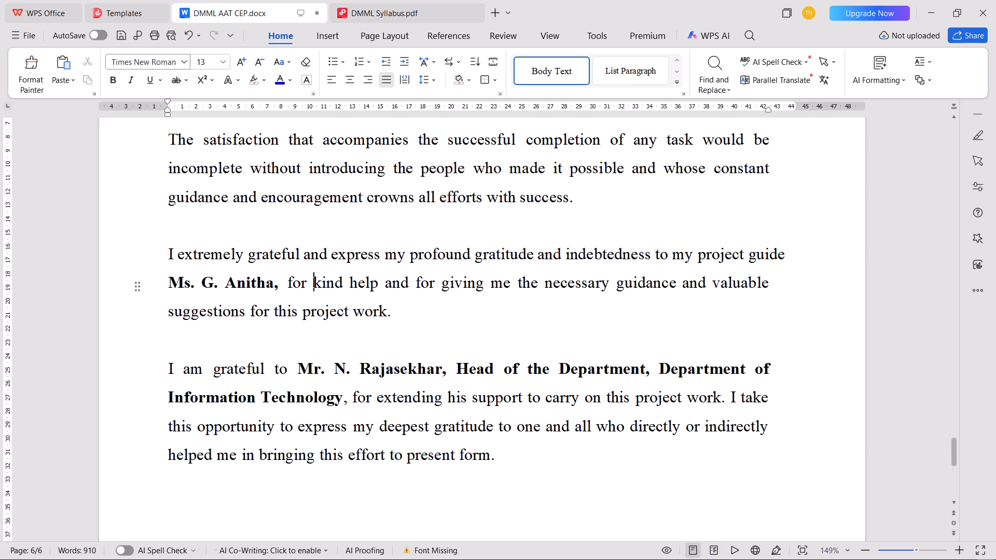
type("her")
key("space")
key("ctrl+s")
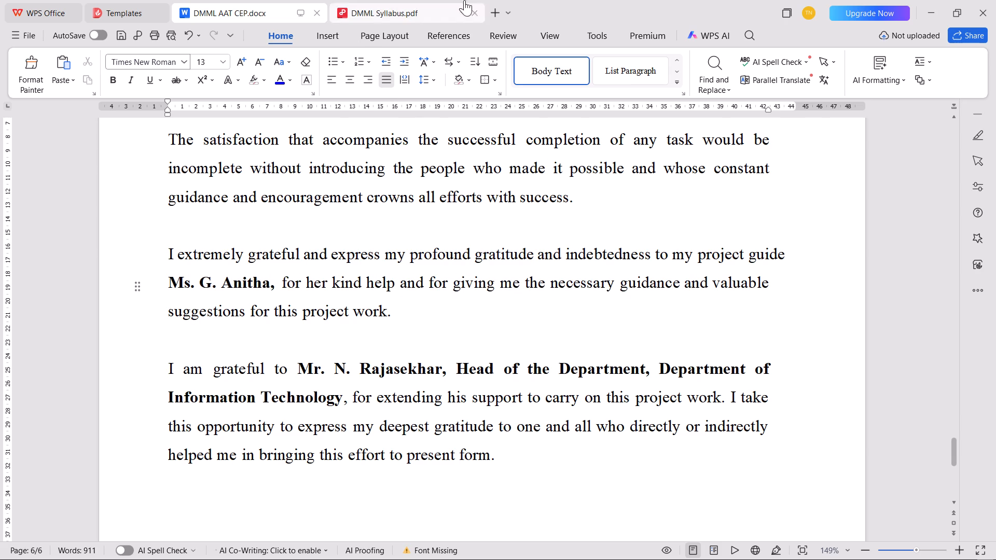
Check the end of the DMML report and close WPS Office with its open documents.
scroll(192, 287, "down", 4)
scroll(193, 299, "up", 1)
scroll(193, 299, "down", 10)
scroll(223, 302, "up", 2)
scroll(239, 296, "down", 2)
scroll(241, 299, "up", 1)
scroll(241, 305, "down", 1)
scroll(241, 310, "up", 3)
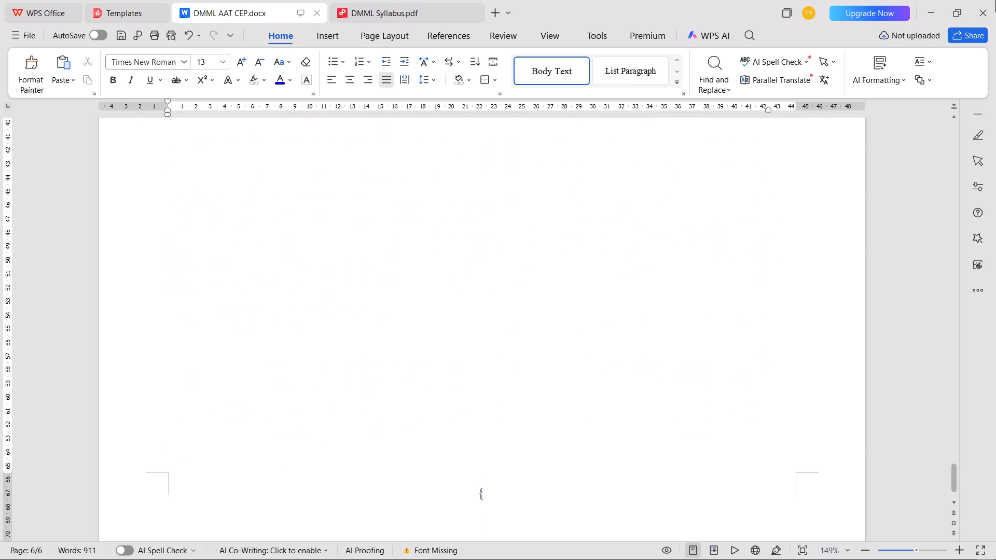
left_click(995, 0)
In File Explorer, copy CAD AAT CEP.docx from the CAD folder into the ISM folder under AAT 2 - 1 CEP.
left_click(285, 240)
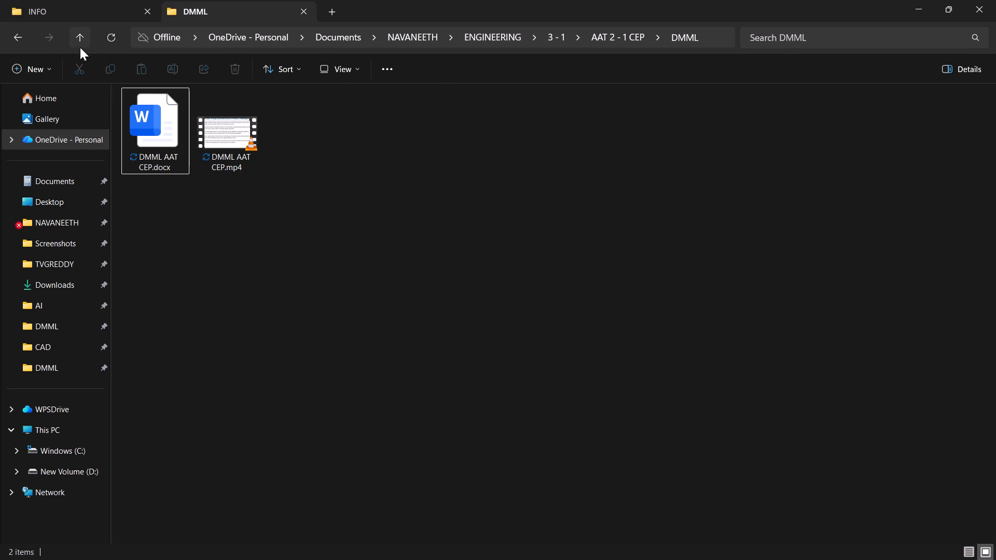
left_click(81, 42)
double_click(161, 157)
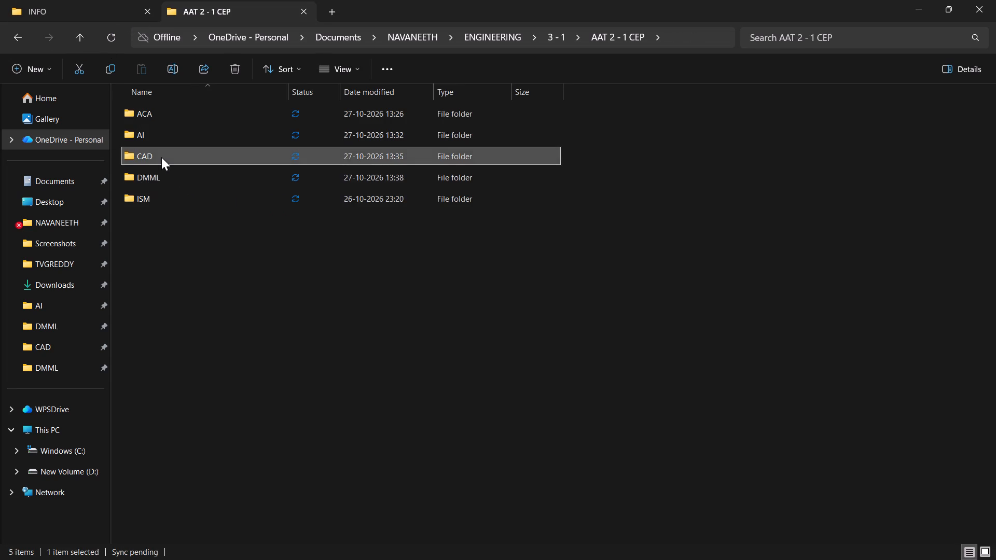
left_click(168, 119)
key("ctrl+c")
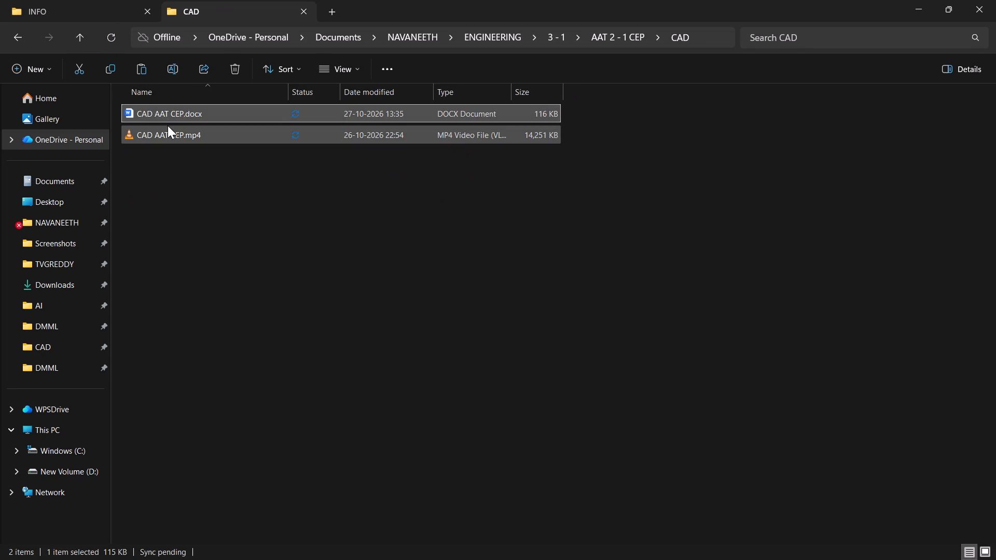
key("BackSpace")
key("Down")
key("Down")
key("Return")
key("ctrl+v")
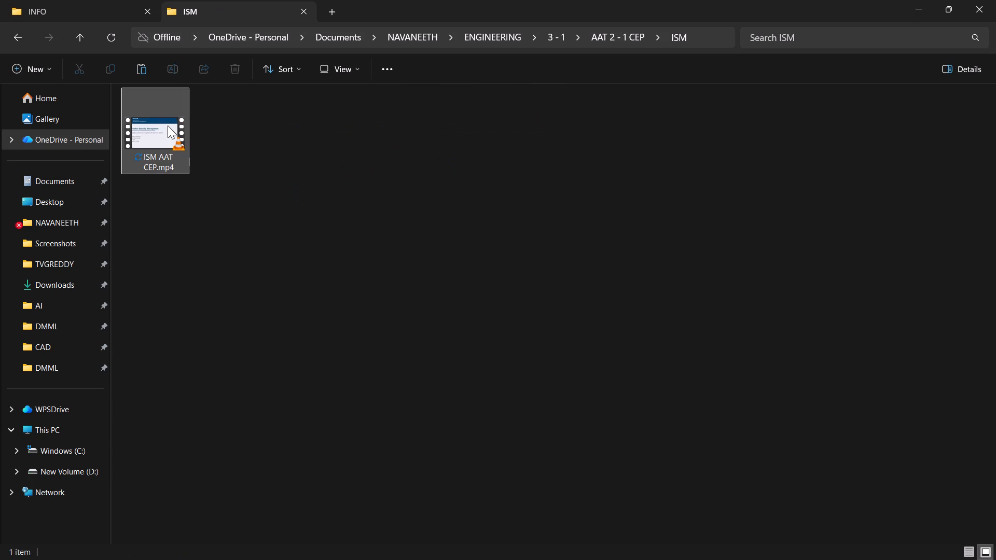
Rename the copied report as "ISM ATT CEP" and open it.
key("F2")
type("ISM ATT CEP")
key("Return")
key("Return")
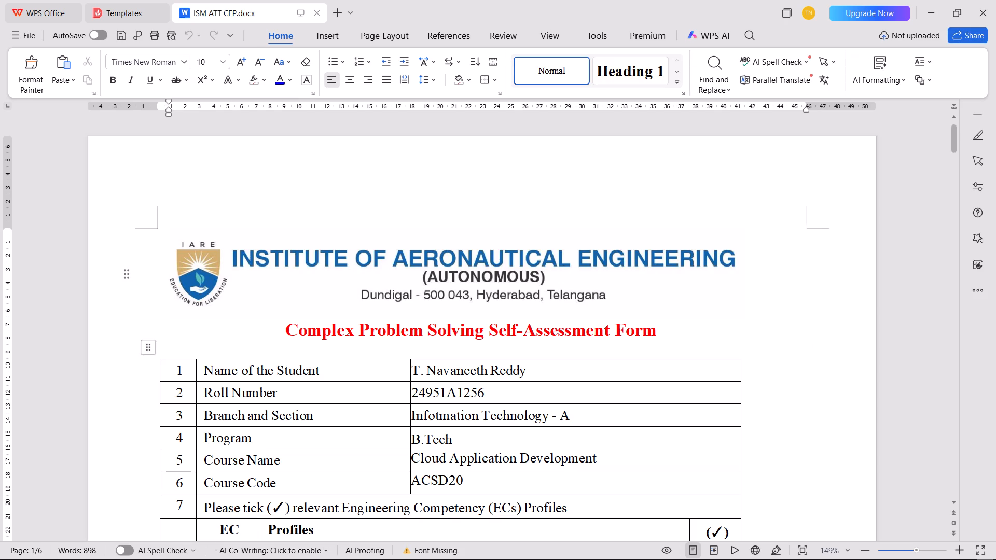
Set the Course Name in the self-assessment form to "Information Security Management".
triple_click(468, 456)
type("Information Securit")
key("BackSpace")
key("BackSpace")
key("BackSpace")
type("rity a")
key("BackSpace")
type("Managemen")
key("t")
Switch to Chrome, load the AAT-II assignment question for Information Security Management, and return to the ISM report.
key("alt+Tab")
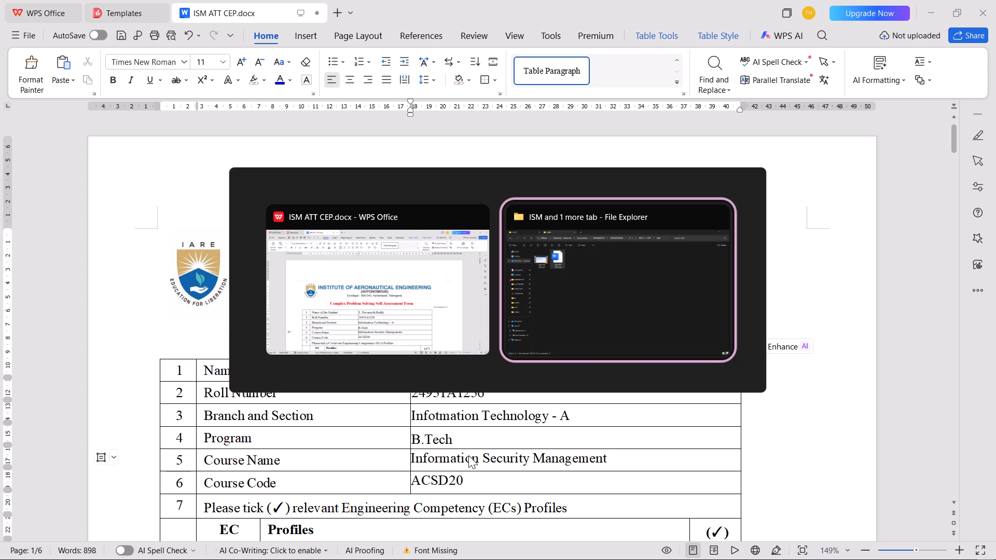
key("alt+Tab")
key("ctrl+super+Right")
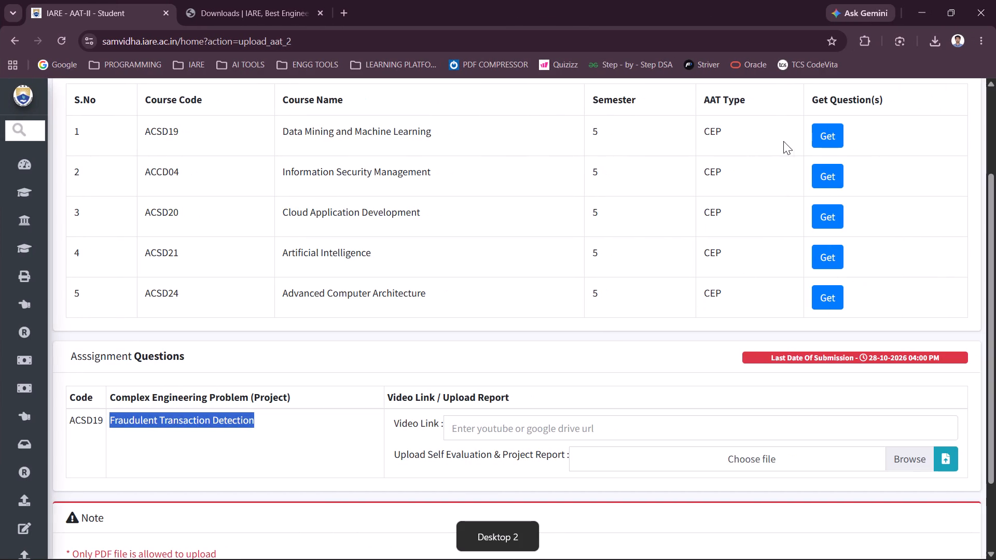
left_click(826, 167)
key("Return")
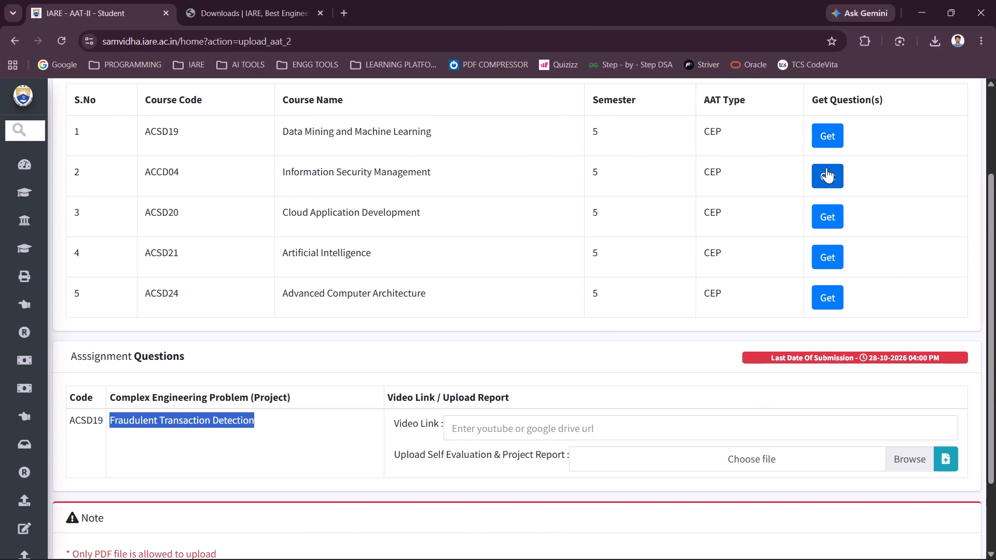
key("Return")
key("alt+Tab")
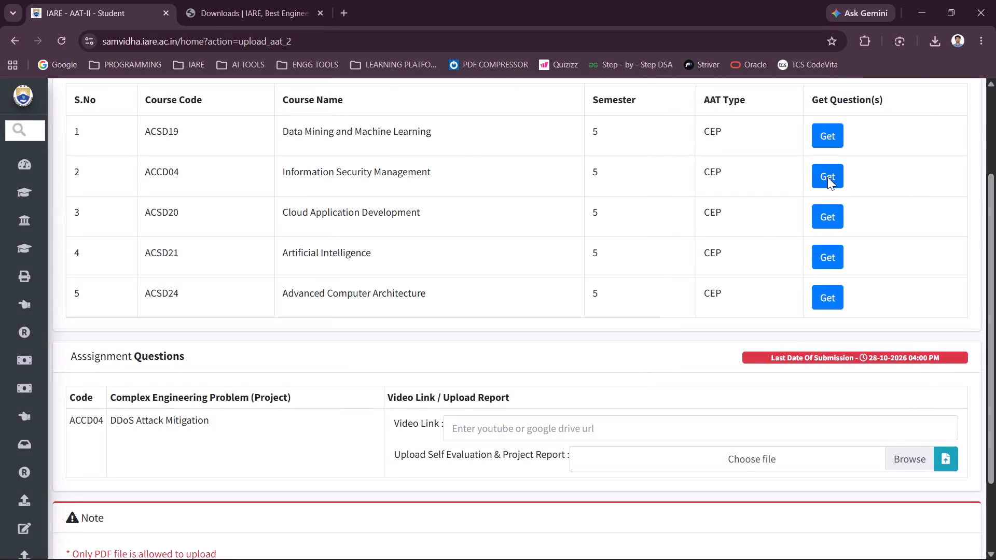
key("ctrl+super+Left")
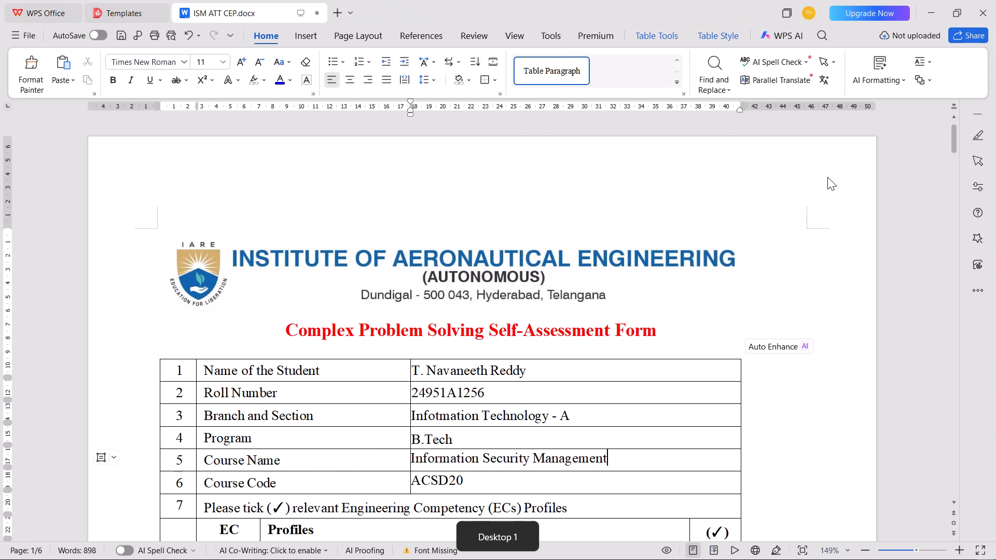
Set the Course Code in the self-assessment form to "ACCD04".
key("Tab")
key("Tab")
key("Tab")
type("ACCD04")
key("Tab")
Find and open ISM Syllabus.pdf and go to its Course Outcomes list.
scroll(827, 177, "down", 7)
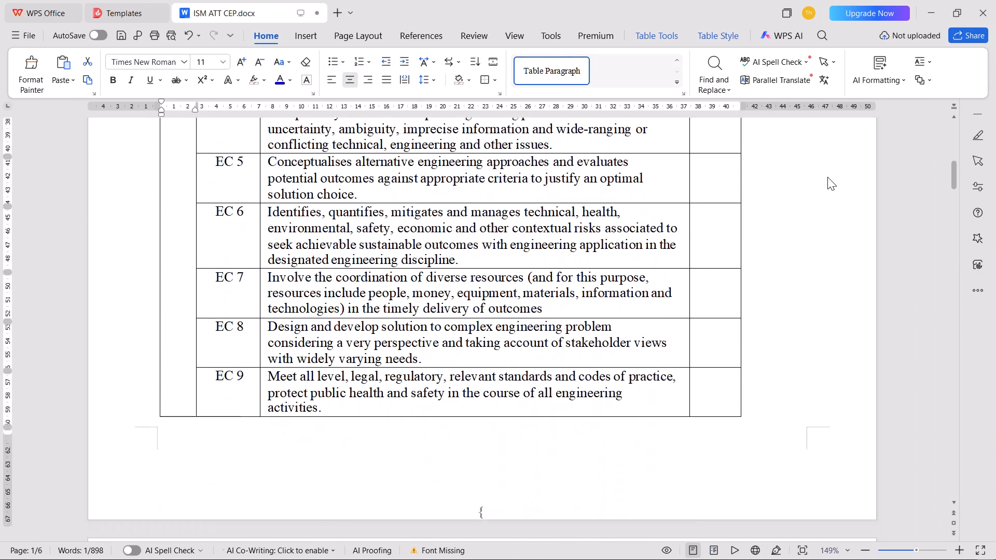
scroll(827, 177, "down", 7)
type("ism sy")
key("Return")
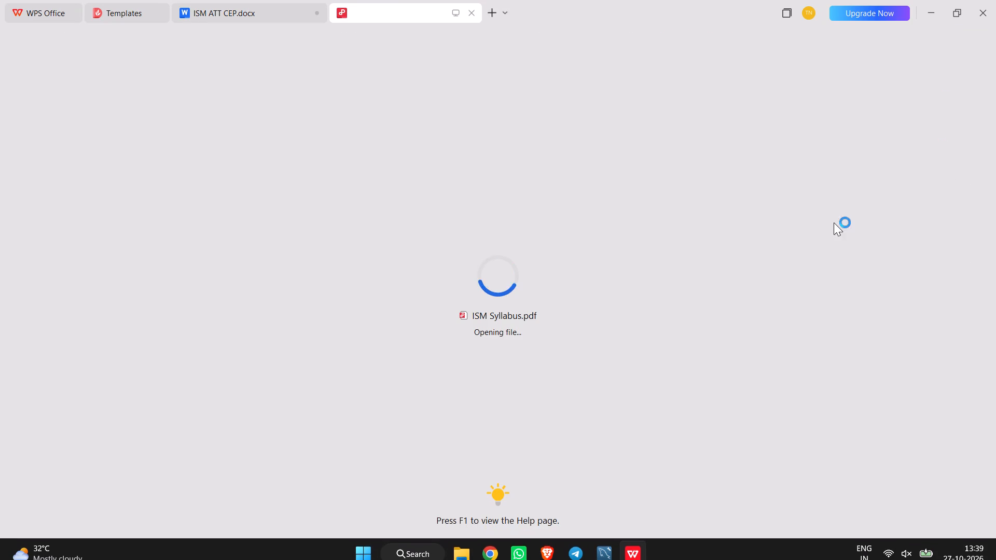
scroll(346, 160, "down", 2)
scroll(292, 252, "down", 10)
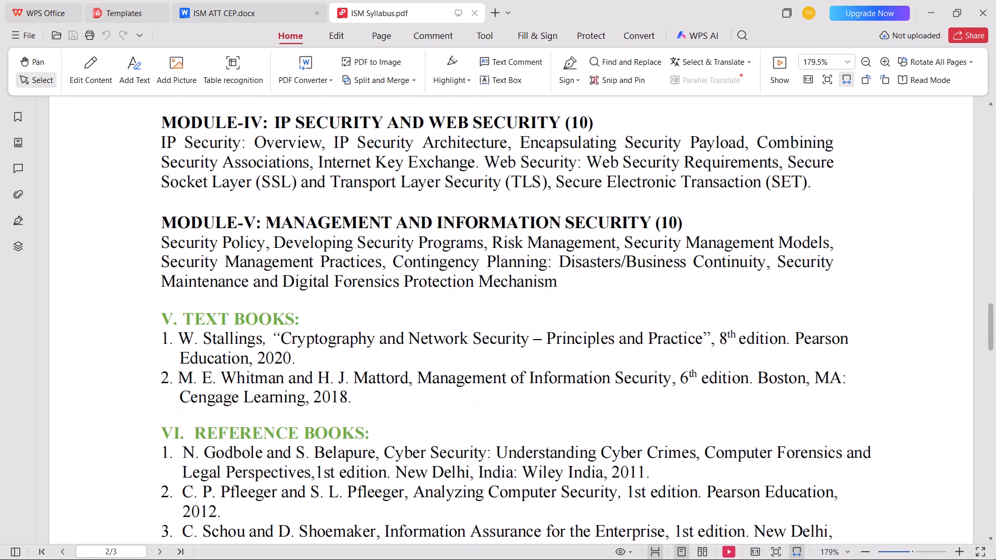
scroll(268, 264, "down", 5)
scroll(268, 265, "up", 2)
scroll(268, 265, "down", 1)
scroll(268, 265, "up", 20)
scroll(268, 265, "up", 15)
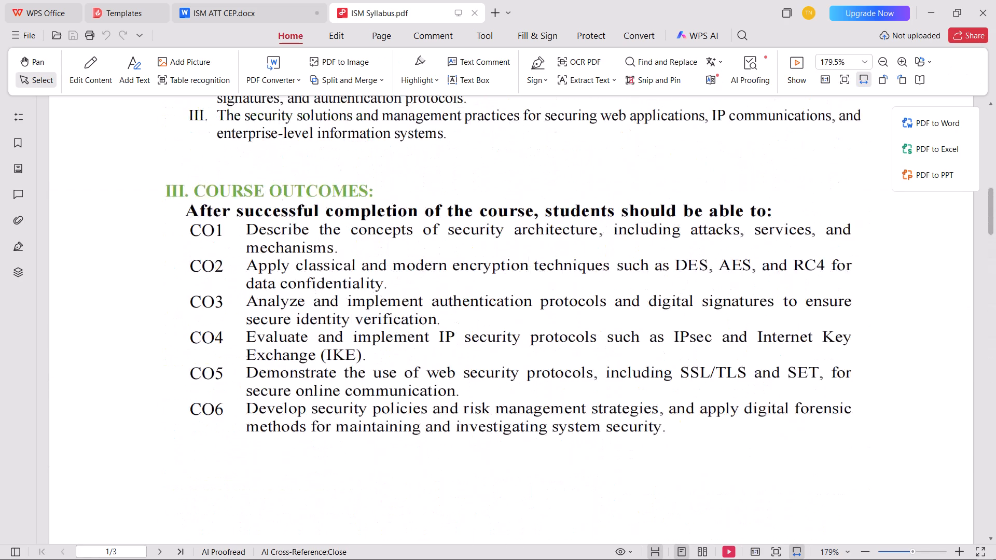
Copy the CO1 outcome text "Describe the concepts of security architecture, including attacks, services, and mechanisms." from the ISM syllabus.
left_click_drag(248, 232, 339, 254)
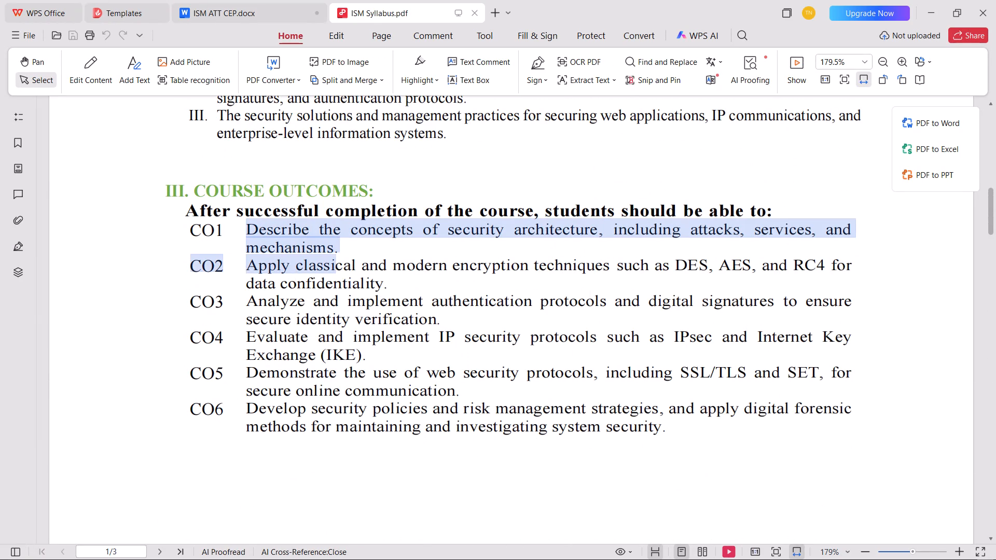
left_click(351, 255)
left_click(335, 256)
left_click(346, 251)
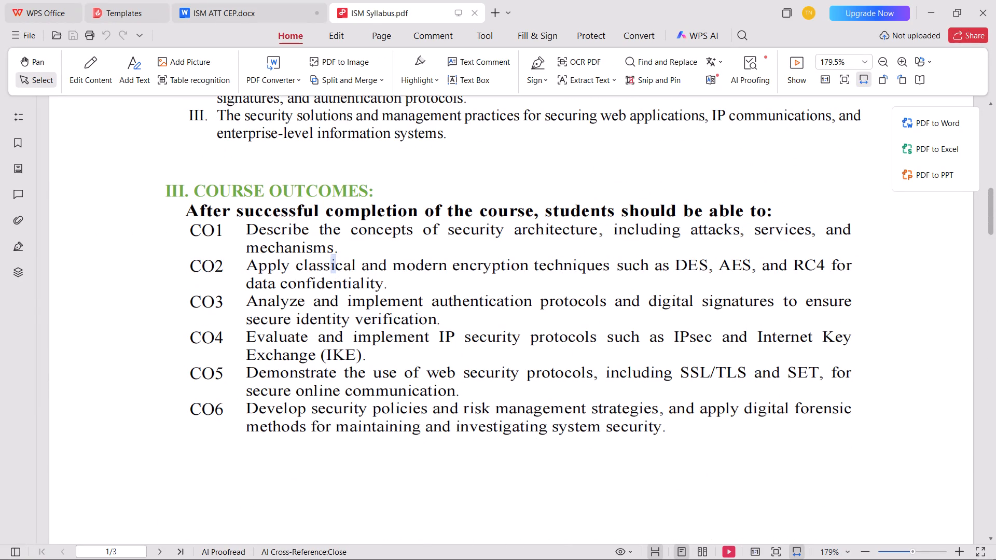
left_click_drag(341, 253, 247, 230)
left_click(247, 230)
left_click_drag(247, 230, 304, 241)
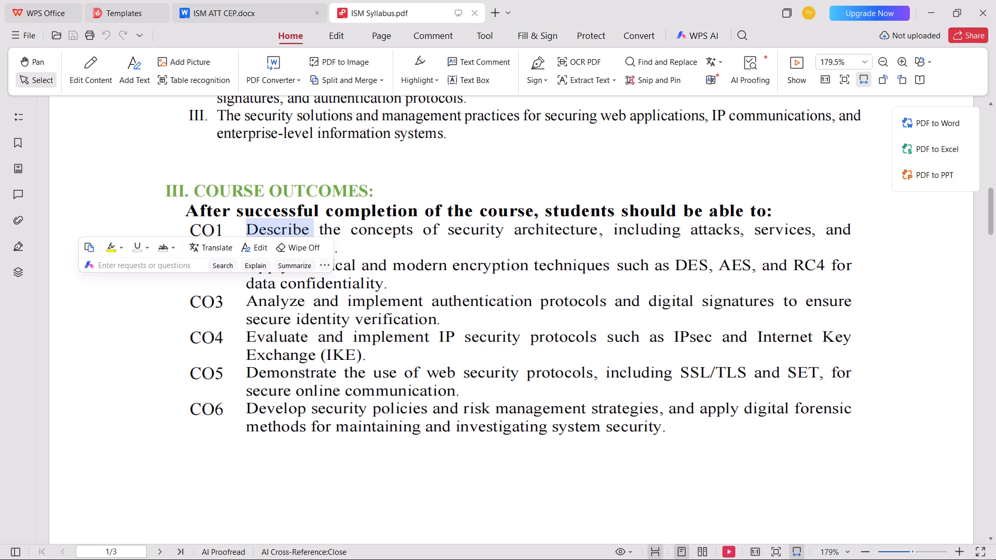
left_click_drag(304, 241, 343, 254)
left_click(335, 254)
left_click_drag(338, 252, 290, 249)
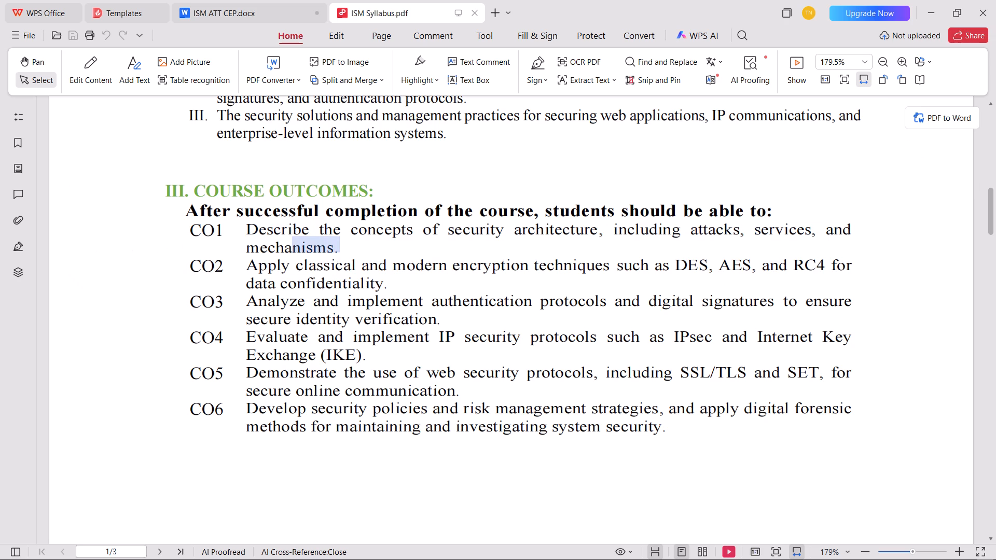
left_click_drag(290, 249, 250, 230)
key("ctrl+c")
Replace the CO 1 text in the ISM report's Course Outcomes table with the copied security architecture outcome, without a trailing blank line.
key("ctrl+Tab")
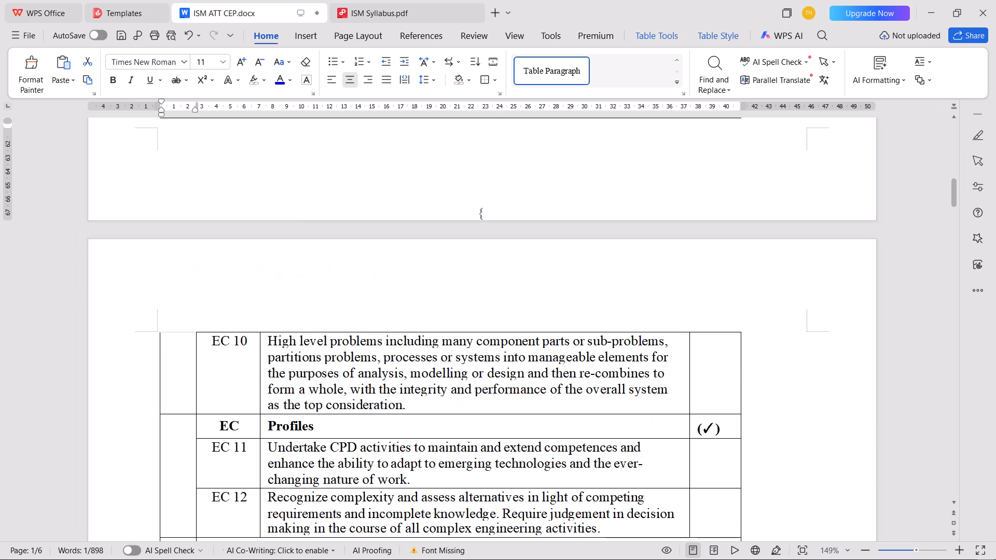
scroll(300, 360, "down", 13)
left_click(301, 203)
double_click(303, 217)
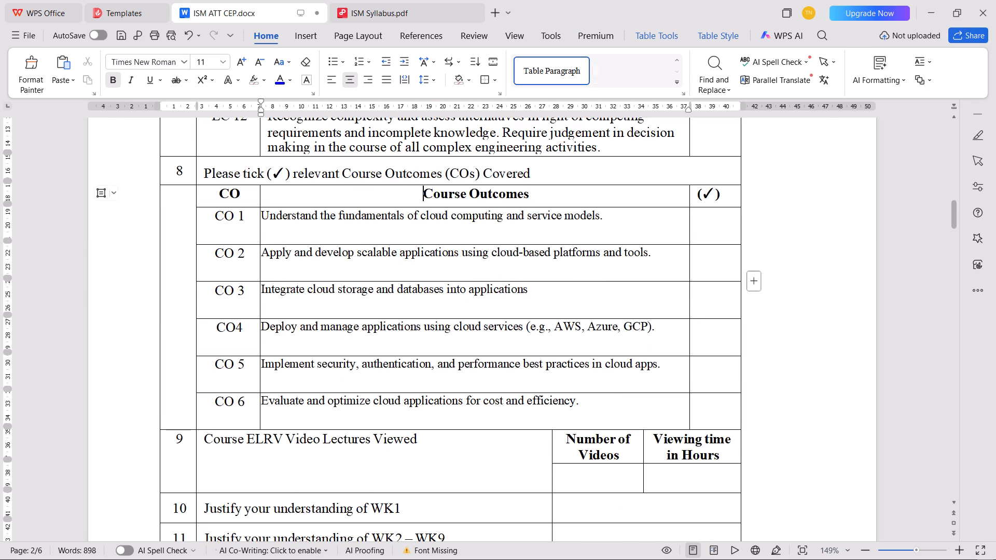
triple_click(303, 217)
key("ctrl+v")
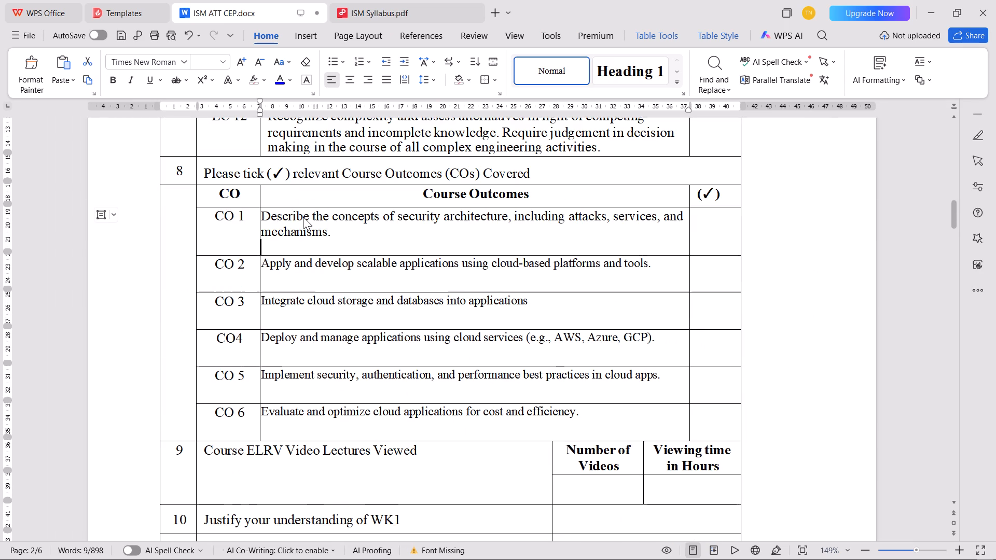
key("BackSpace")
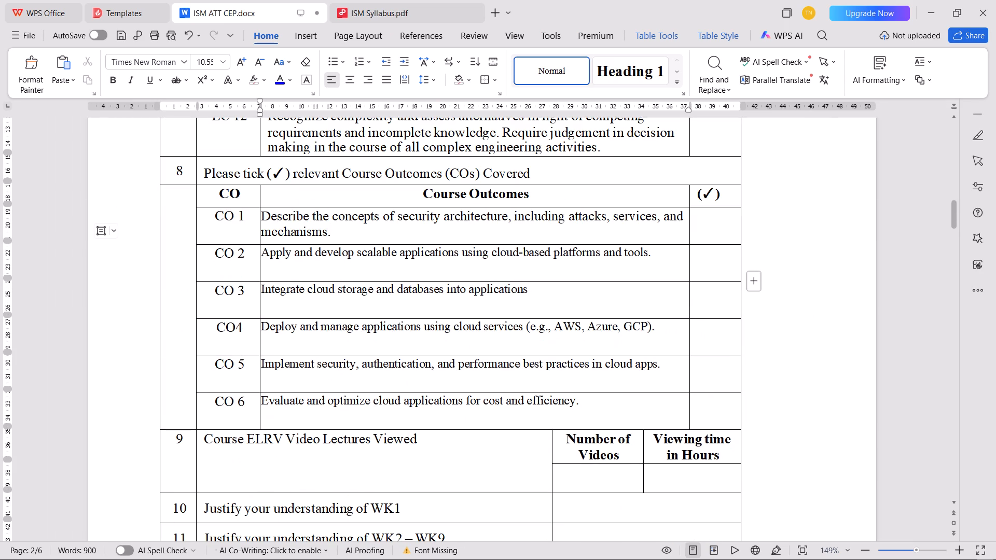
left_click(292, 255)
left_click(286, 224)
scroll(312, 289, "up", 4)
left_click(314, 270)
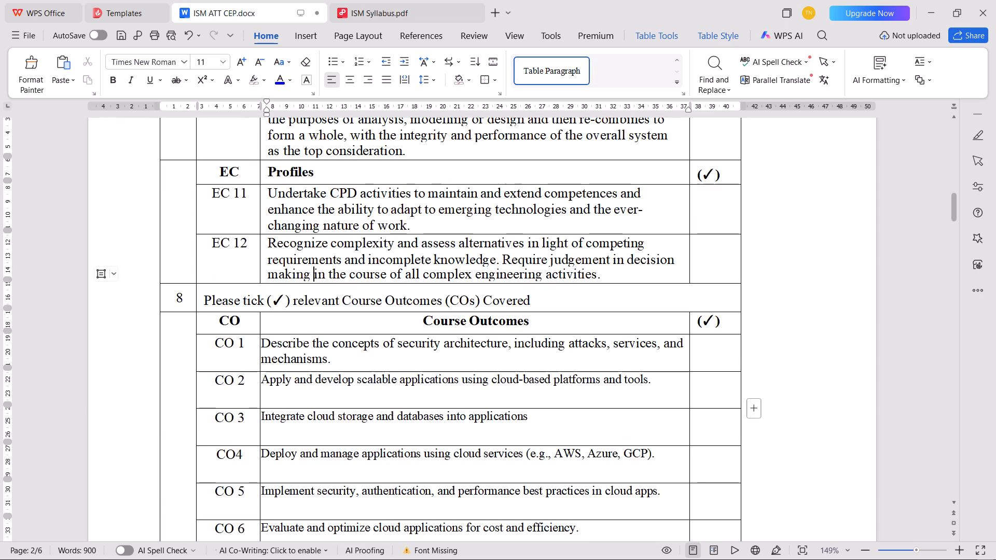
left_click(351, 352)
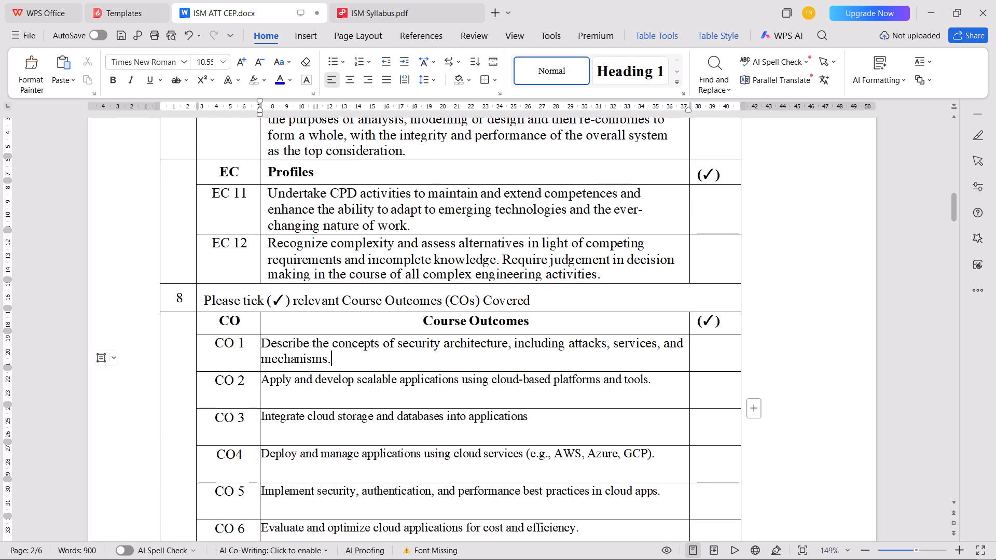
Copy the CO2 outcome "Apply classical and modern encryption techniques such as DES, AES, and RC4 for data confidentiality." from the ISM syllabus.
key("ctrl+Tab")
left_click_drag(250, 268, 352, 283)
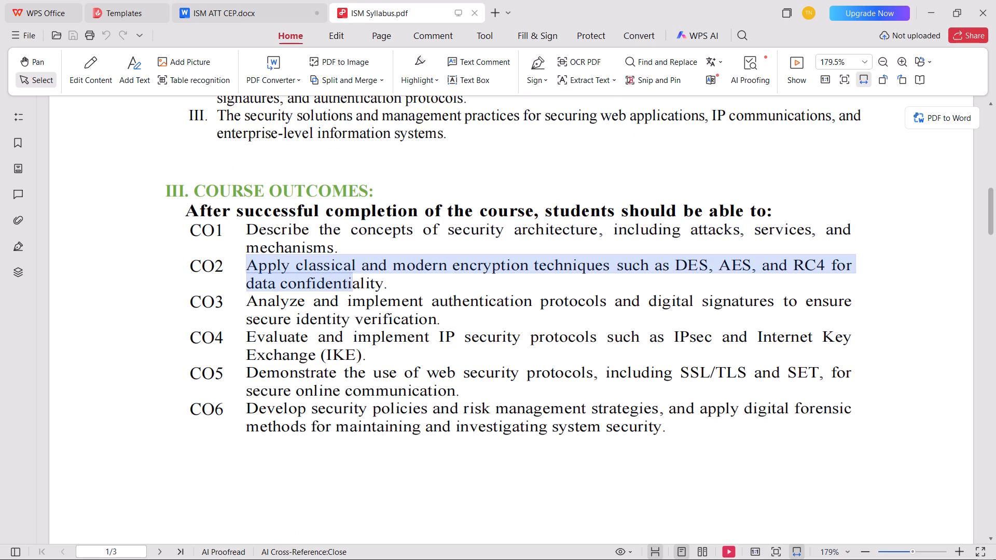
left_click_drag(352, 283, 388, 292)
left_click_drag(389, 289, 388, 288)
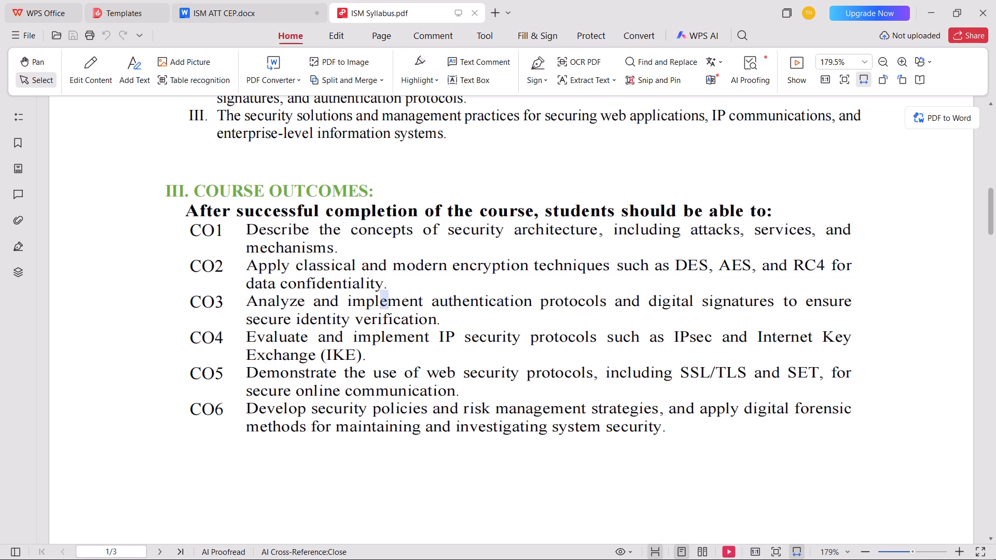
left_click_drag(388, 288, 295, 283)
left_click(295, 283)
left_click_drag(251, 266, 359, 280)
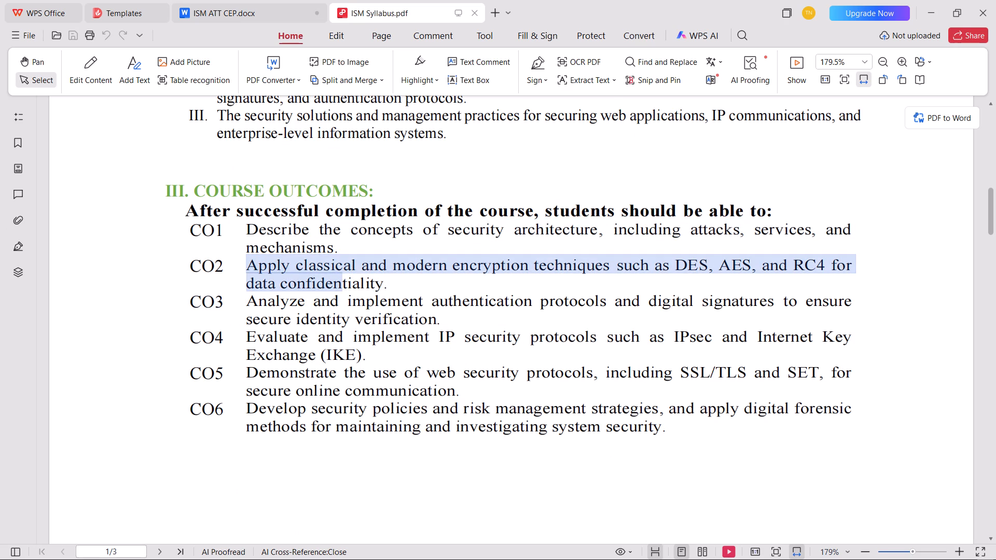
left_click_drag(359, 280, 398, 282)
key("ctrl+c")
Replace the report's CO 2 text with the copied encryption techniques outcome, removing the trailing blank line and the break before "data confidentiality".
key("ctrl+Tab")
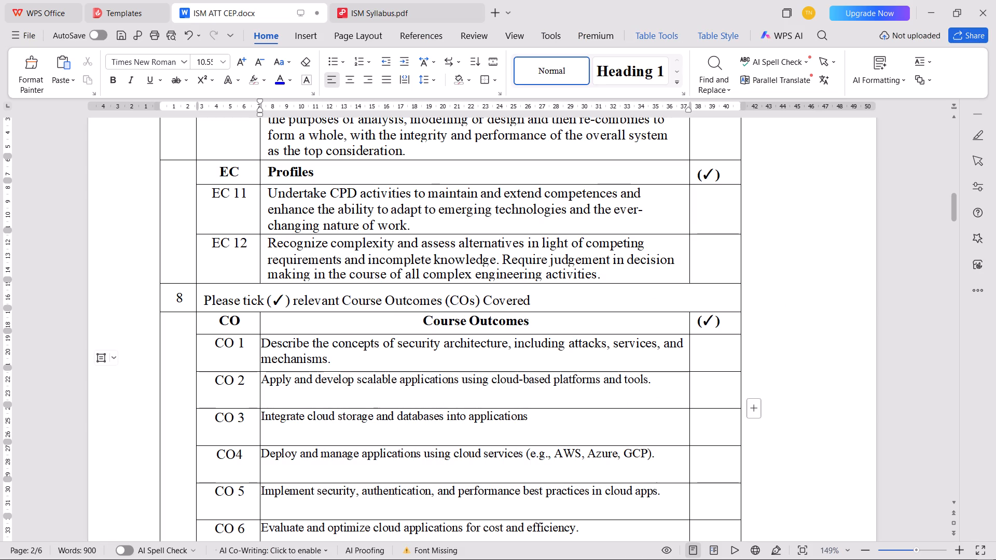
left_click(308, 382)
key("ctrl+a")
triple_click(308, 382)
key("ctrl+v")
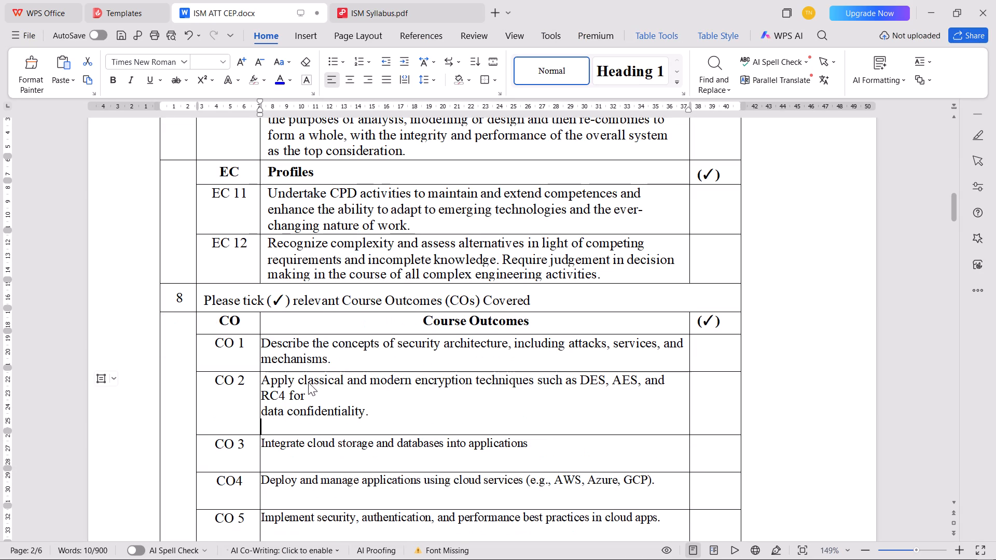
key("BackSpace")
key("ctrl+Left")
key("ctrl+Left")
key("ctrl+Left")
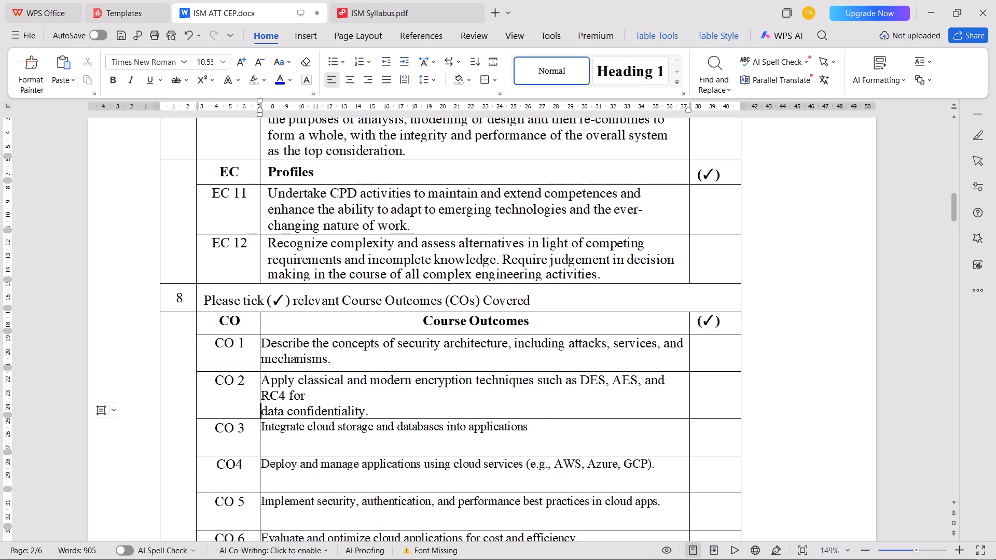
key("BackSpace")
Replace the report's CO 3 text with the syllabus outcome "Analyze and implement authentication protocols and digital signatures to ensure secure identity verification.".
key("ctrl+Tab")
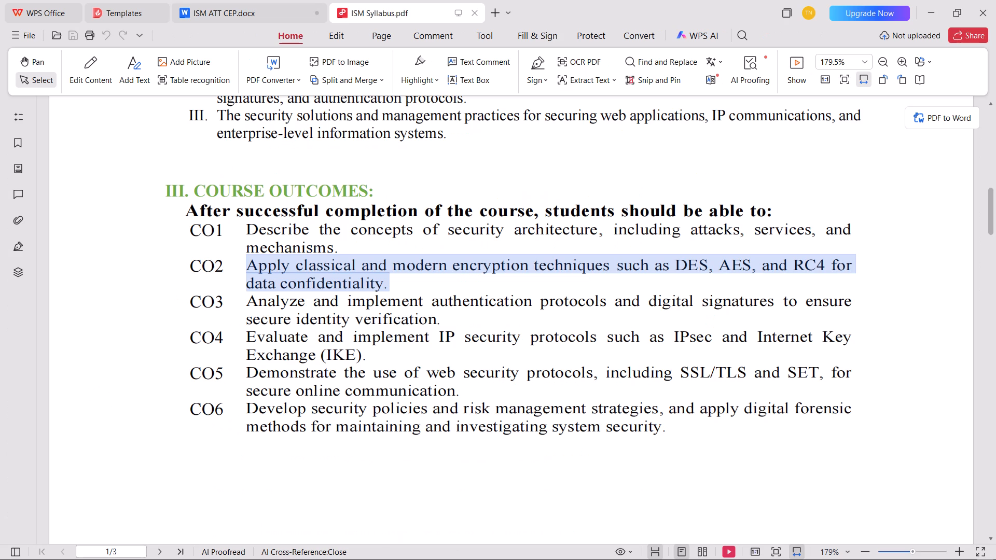
left_click_drag(250, 303, 439, 326)
key("ctrl+c")
key("ctrl+Tab")
triple_click(294, 417)
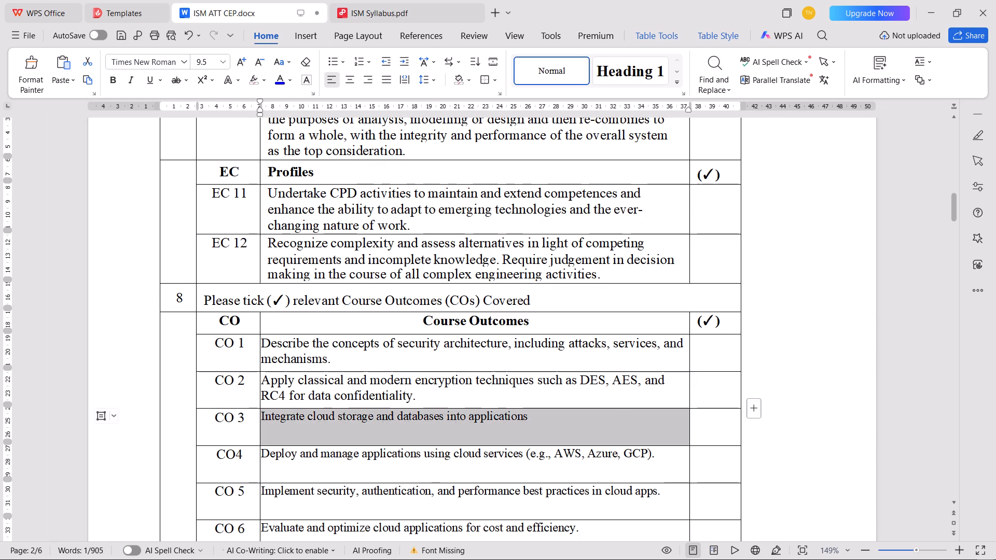
key("ctrl+v")
Remove the trailing blank line and the line break before "secure identity verification" in the report's CO 3 outcome.
key("ctrl+Left")
key("ctrl+Left")
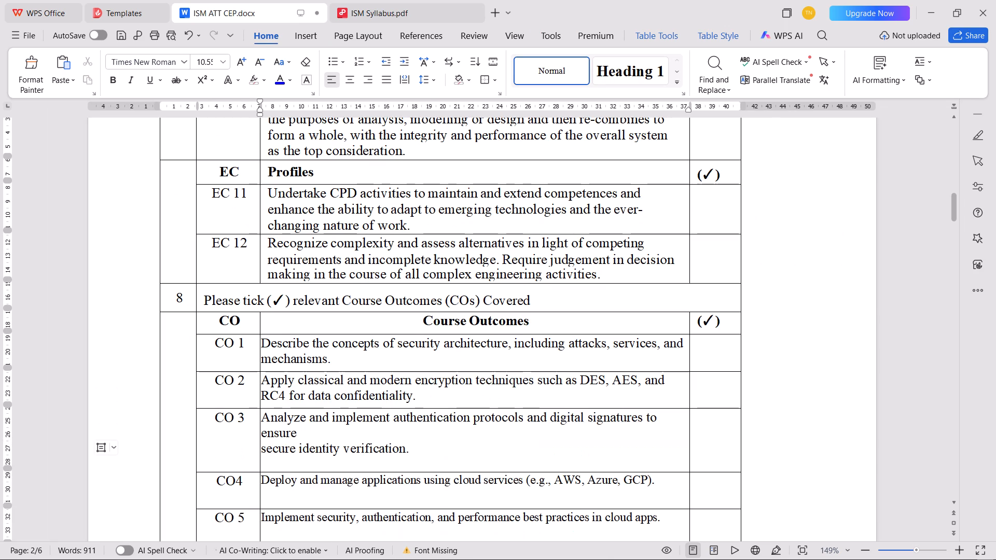
key("ctrl+Left")
key("ctrl+Left")
key("ctrl+Right")
key("ctrl+Down")
key("BackSpace")
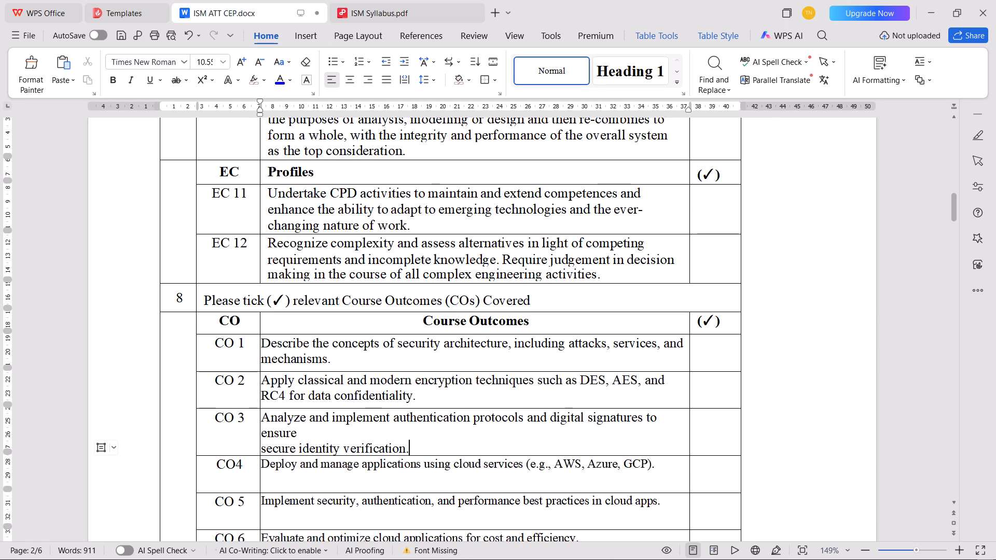
key("ctrl+Left")
key("ctrl+Left")
key("ctrl+Left")
key("ctrl+Left")
key("BackSpace")
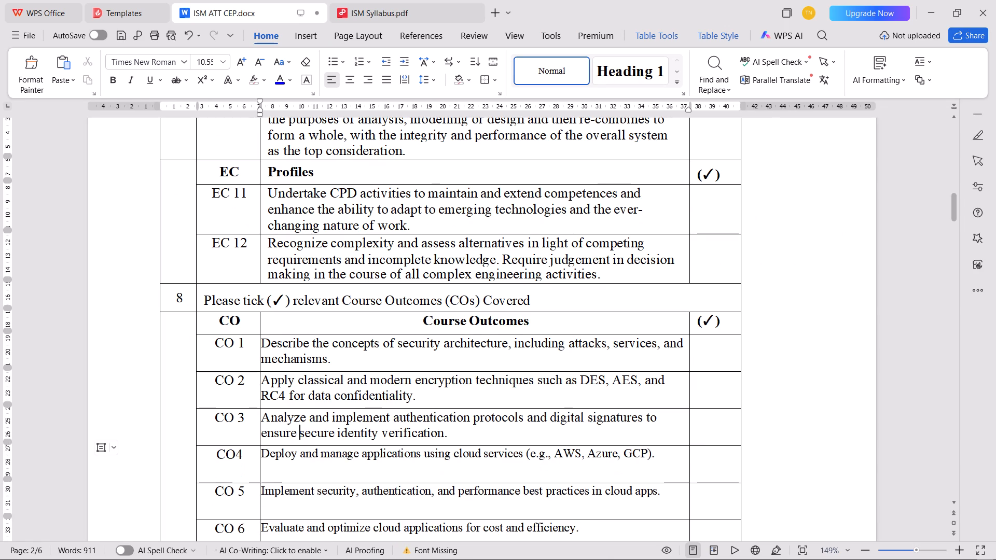
Copy the CO4 outcome "Evaluate and implement IP security protocols such as IPsec and Internet Key Exchange (IKE)." from the ISM syllabus.
key("ctrl+Tab")
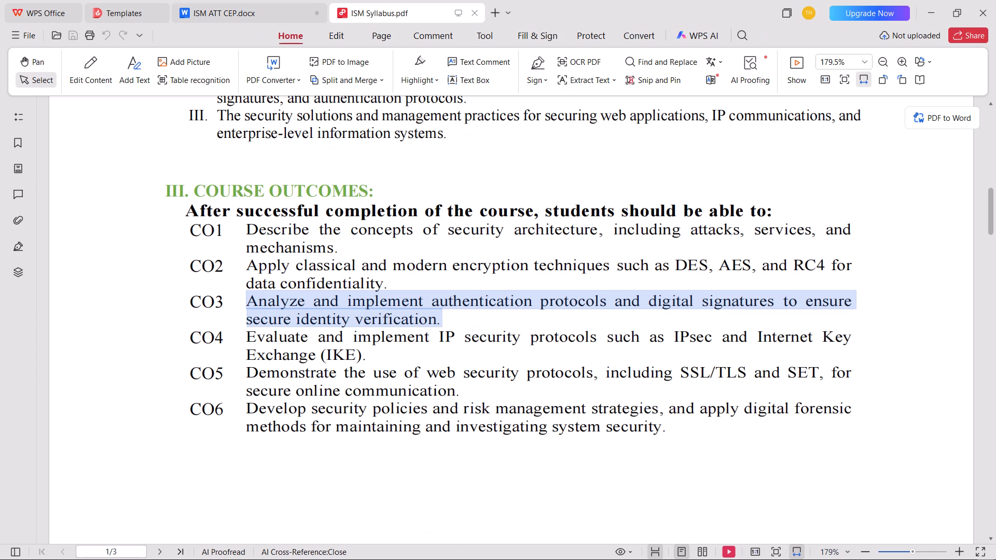
left_click(248, 339)
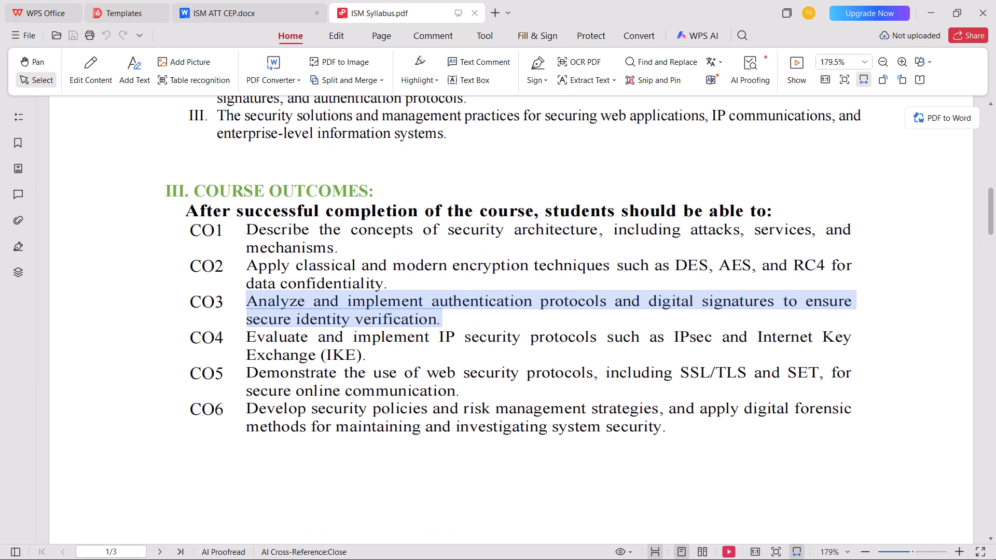